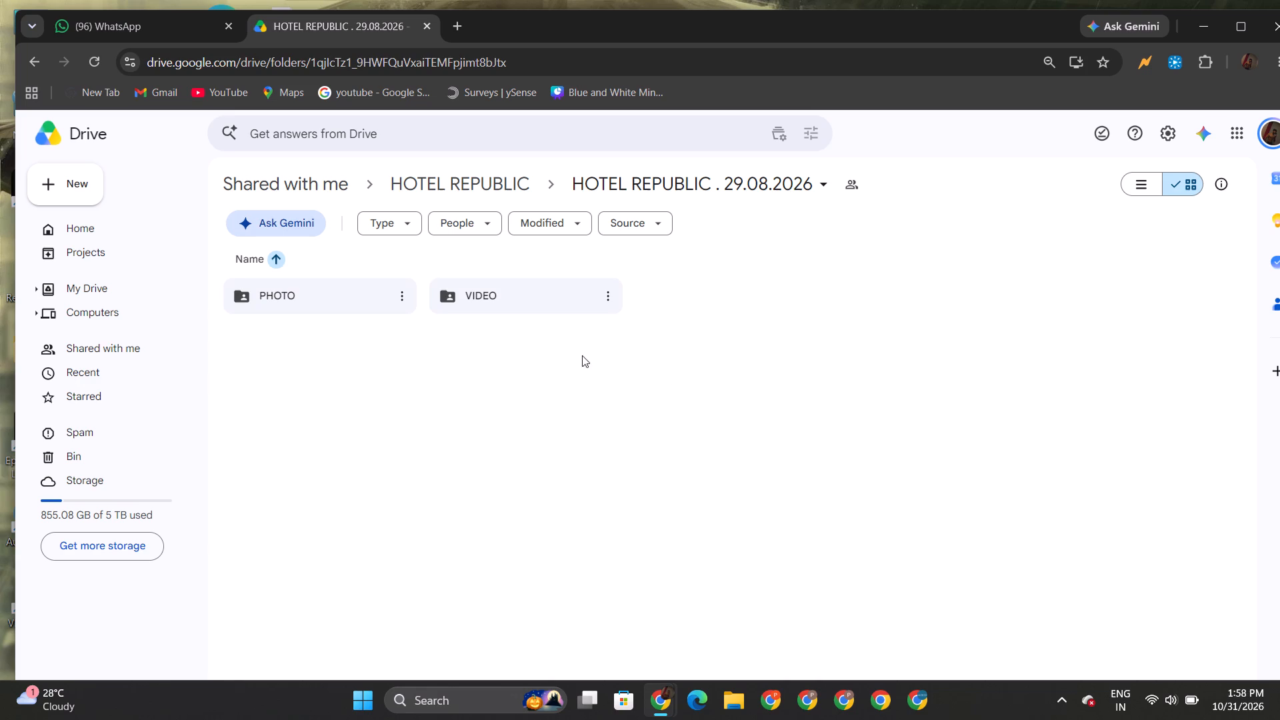
# Open the VIDEO folder inside the HOTEL REPUBLIC . 29.08.2026 folder.
pyautogui.doubleClick(503, 303)
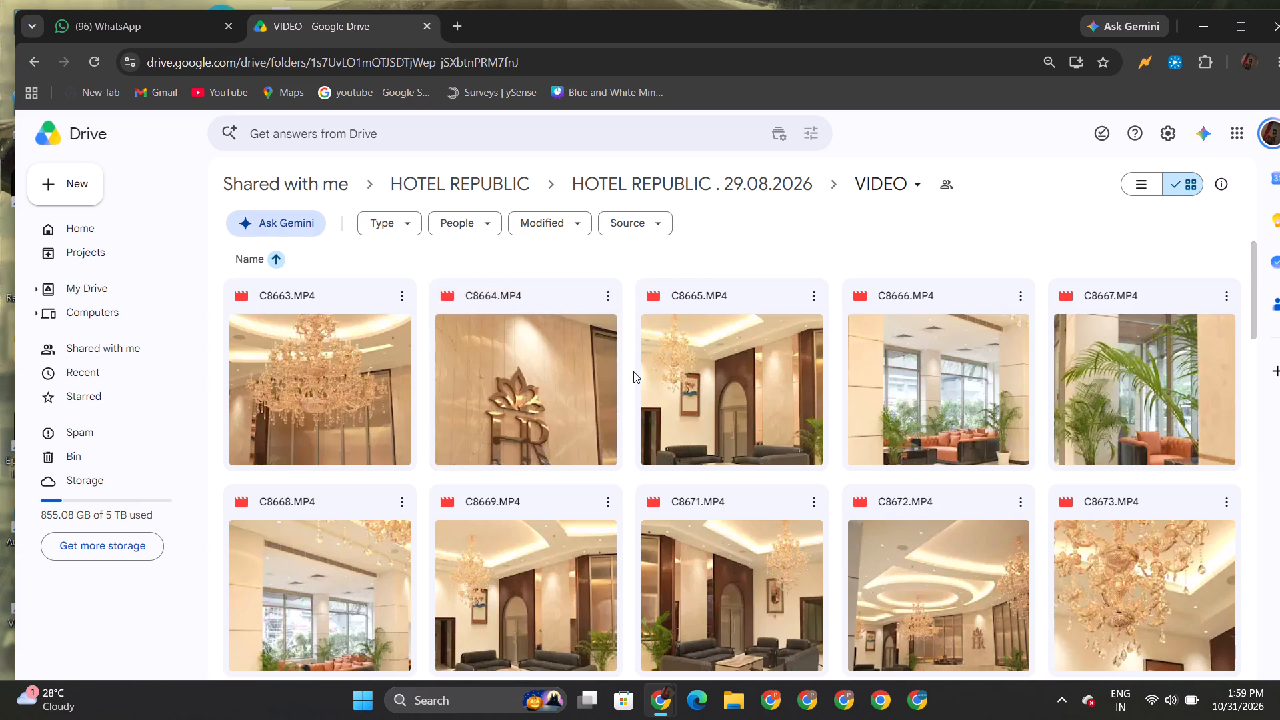
# Find the corridor clip C8687.MP4 in the VIDEO folder and select it.
pyautogui.scroll(-11, 633, 371)
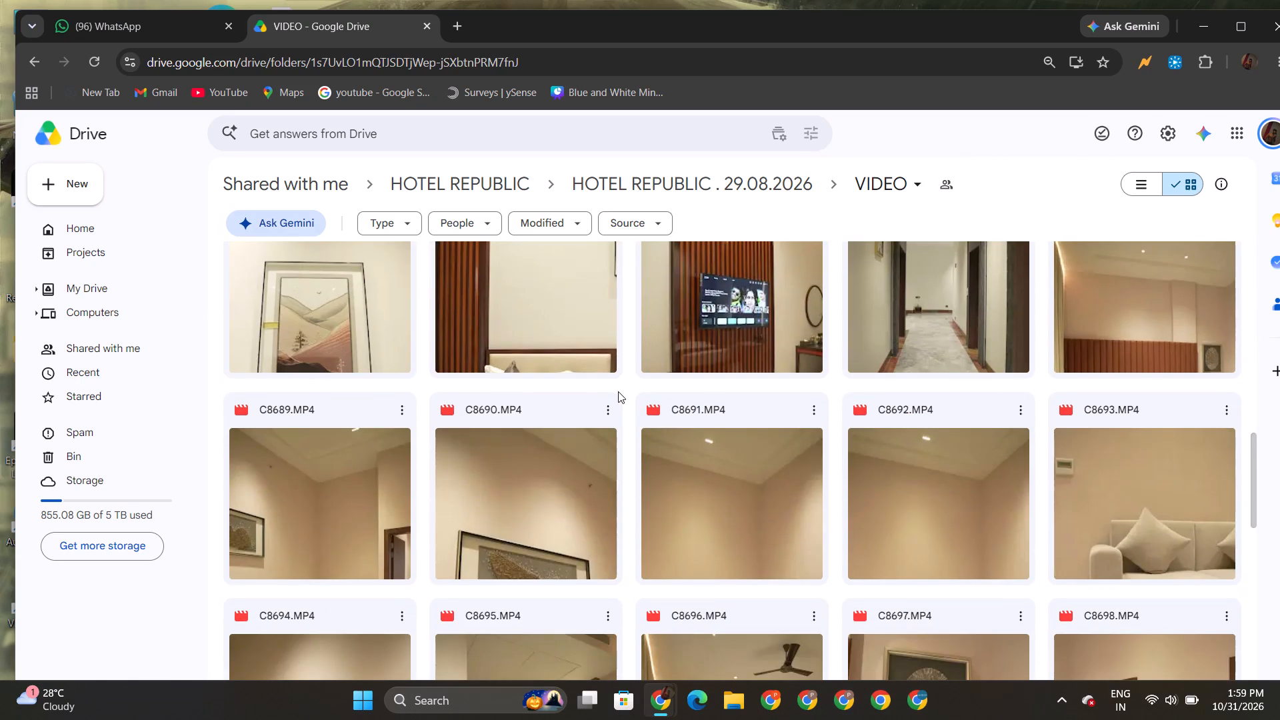
pyautogui.scroll(-5, 593, 426)
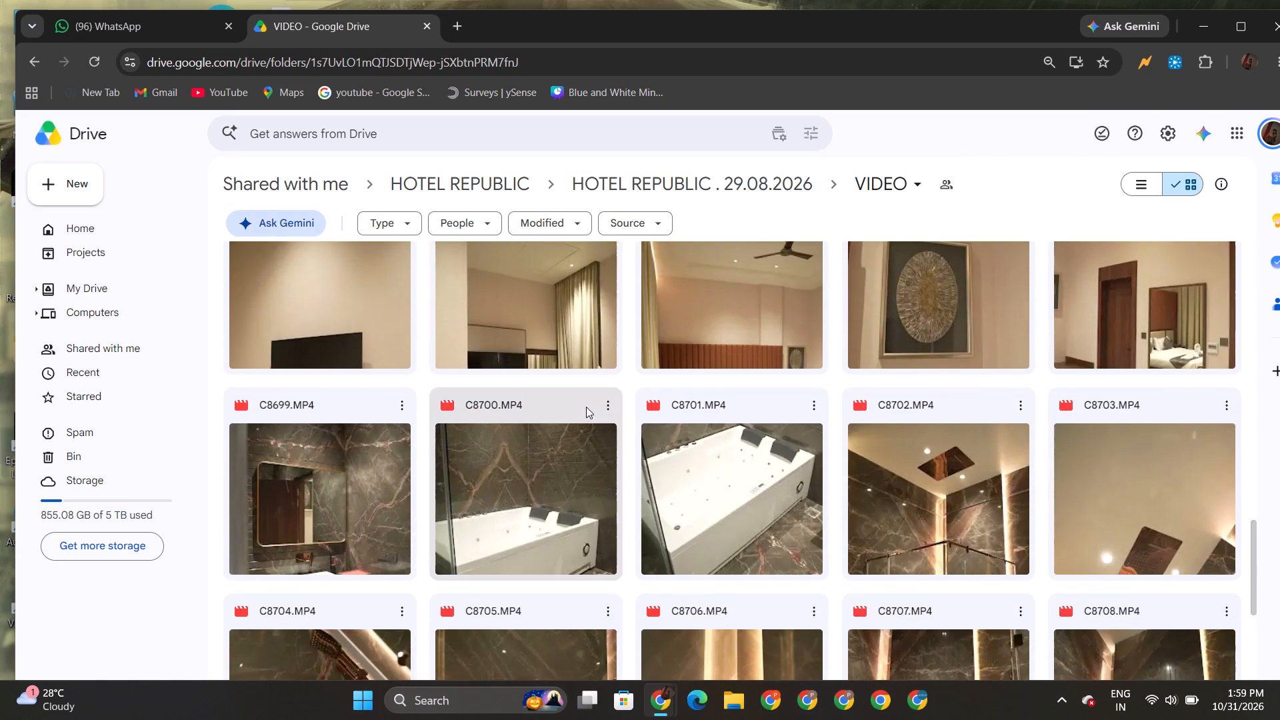
pyautogui.scroll(6, 586, 407)
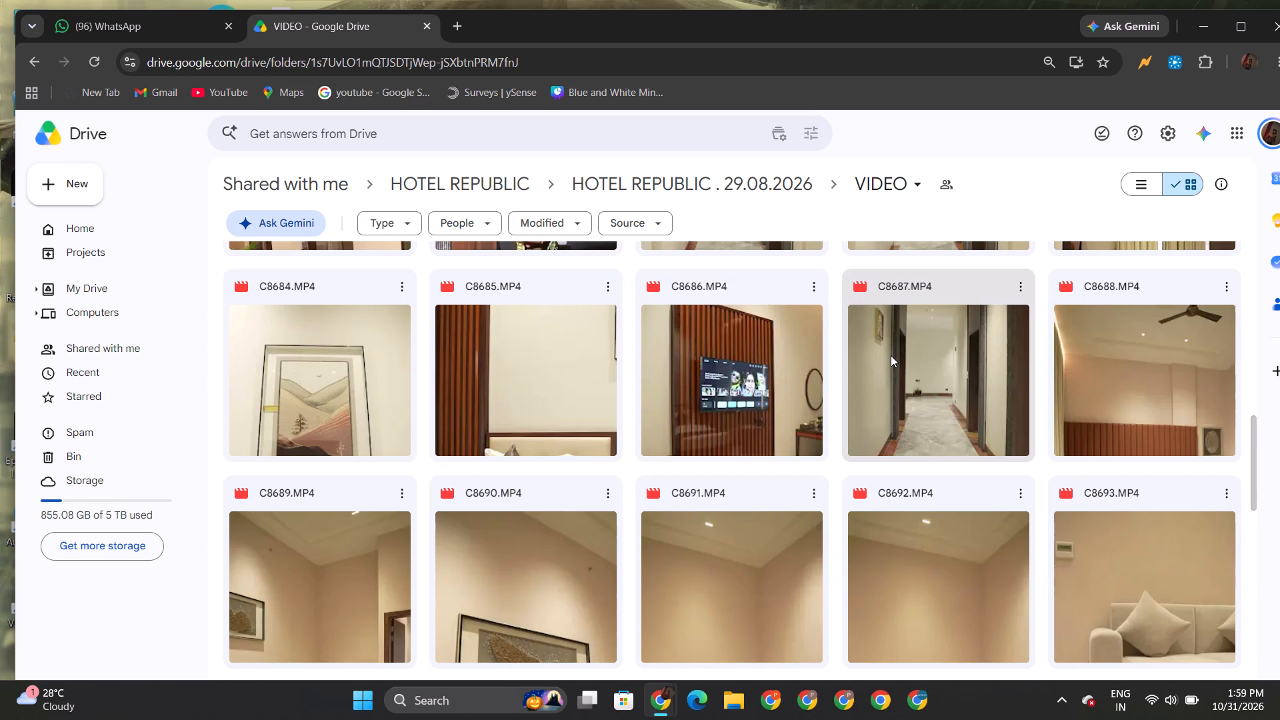
pyautogui.keyDown('ctrl'); pyautogui.click(910, 329); pyautogui.keyUp('ctrl')
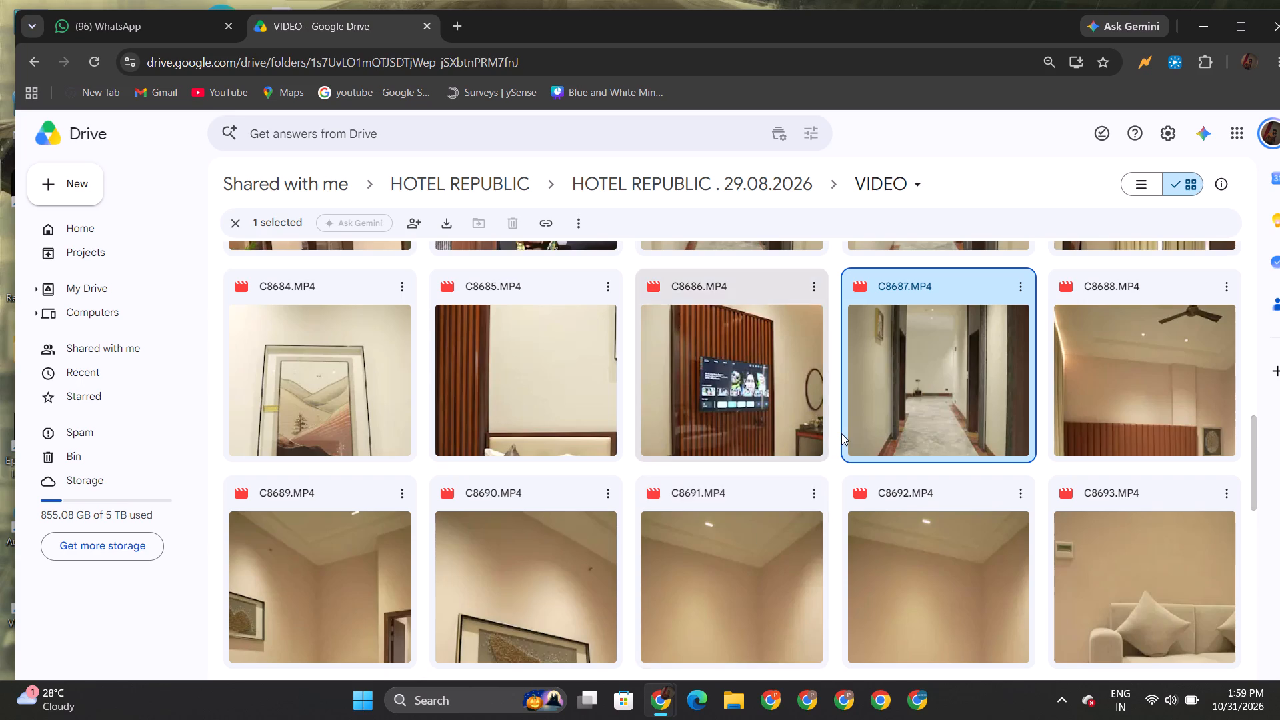
# Add the armchair clip C8751.MP4 further down the folder to the selection.
pyautogui.scroll(-14, 841, 433)
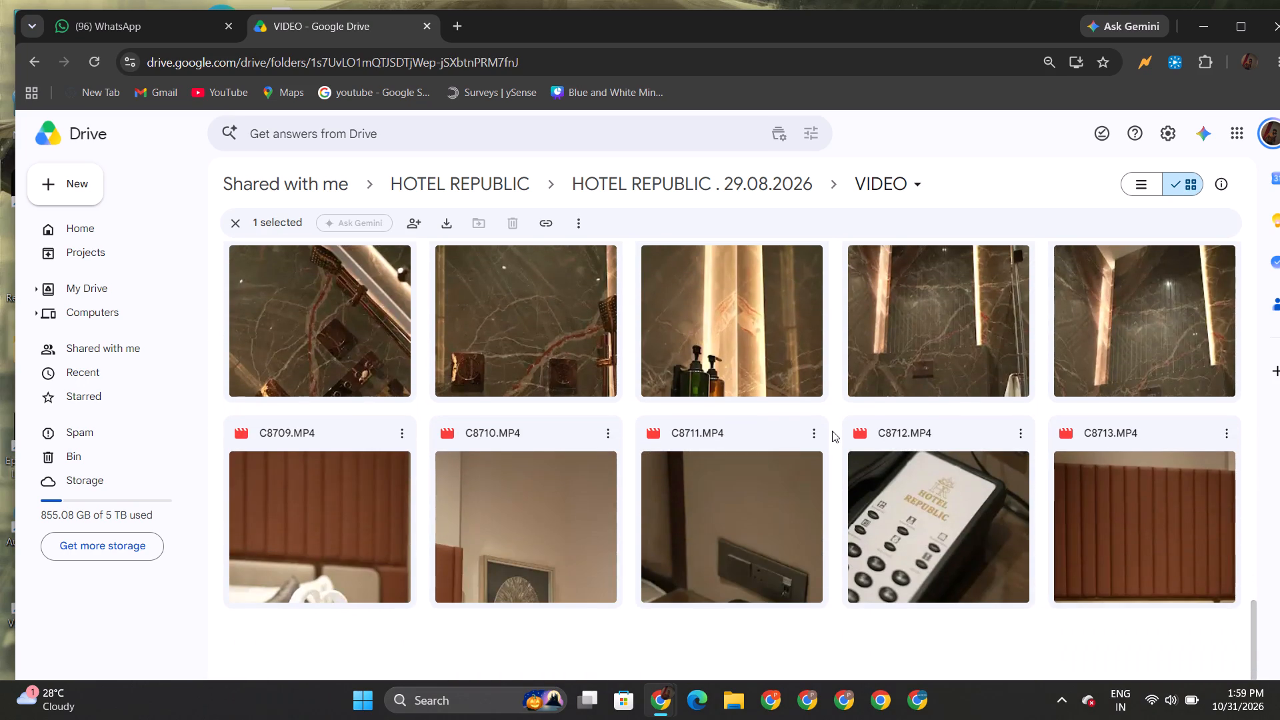
pyautogui.scroll(-11, 832, 431)
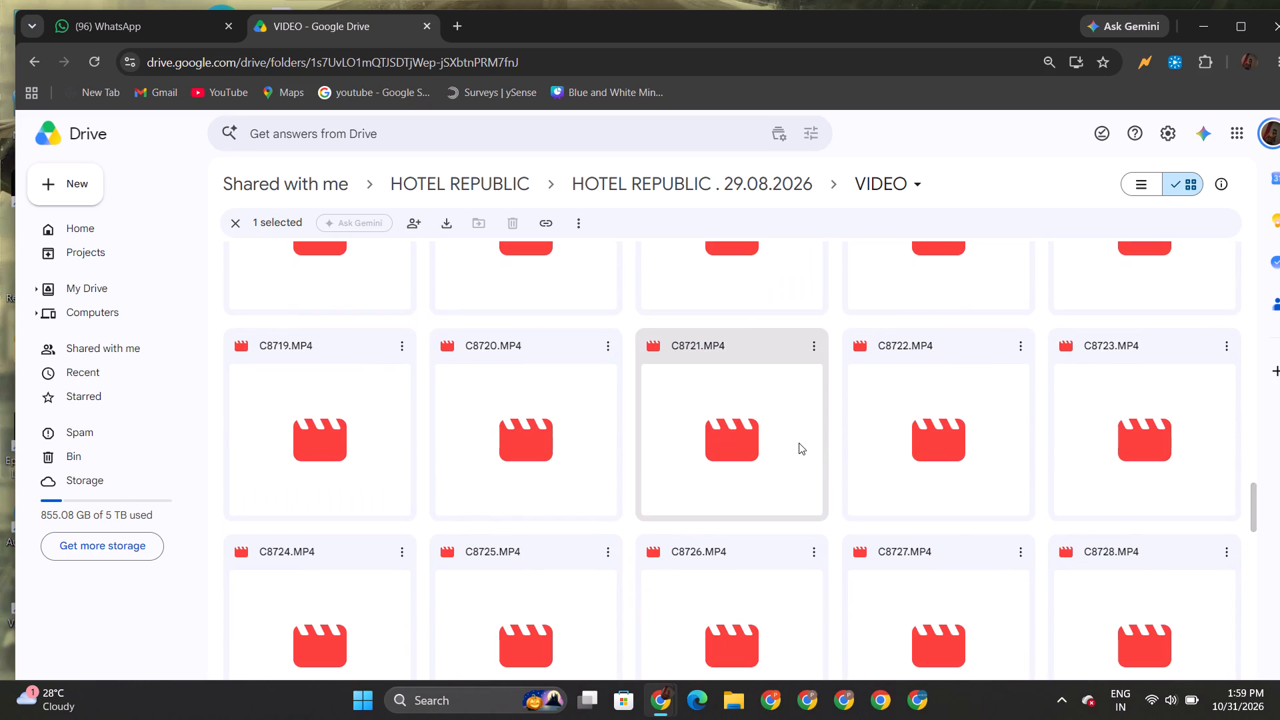
pyautogui.scroll(-5, 799, 443)
pyautogui.scroll(-5, 697, 439)
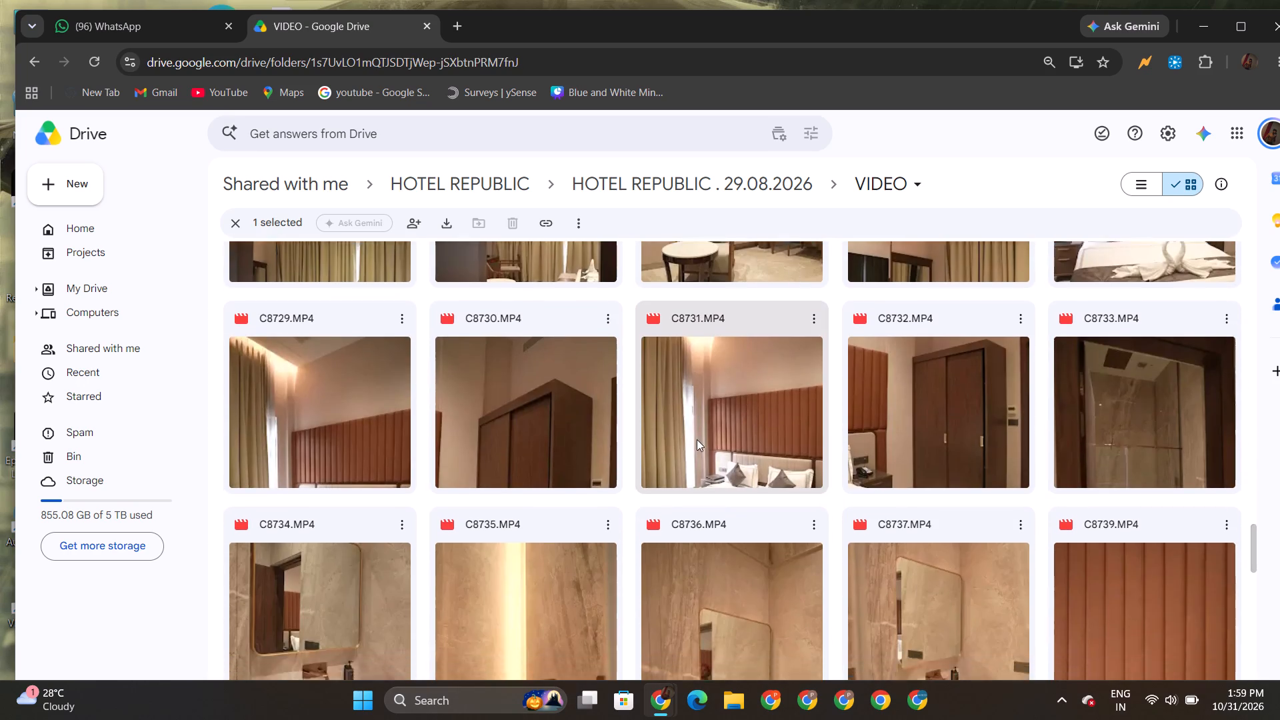
pyautogui.scroll(-1, 684, 461)
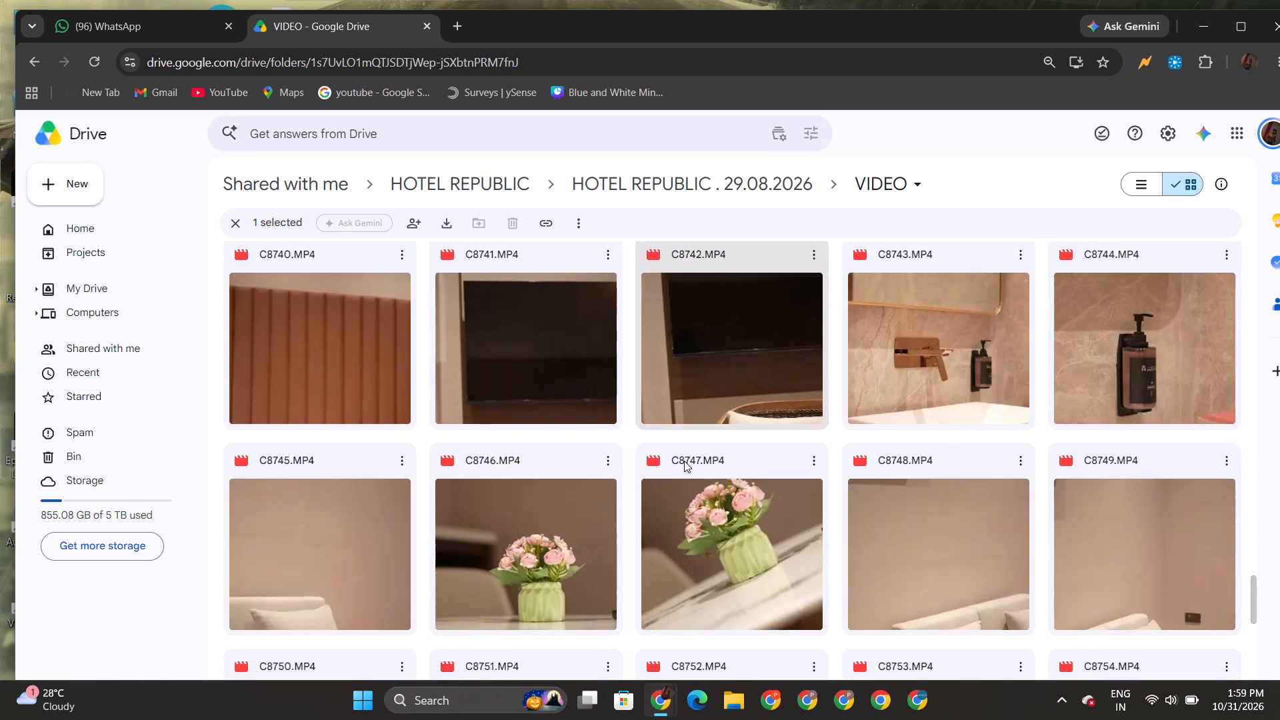
pyautogui.scroll(-2, 684, 461)
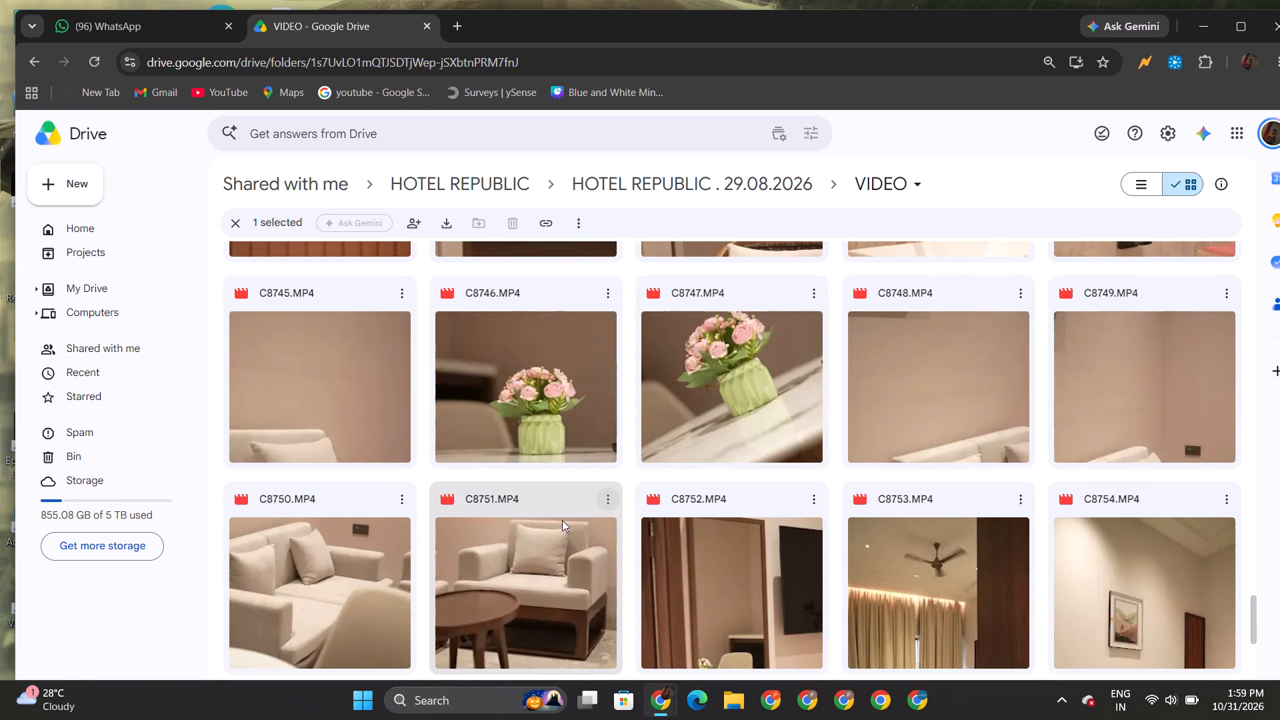
pyautogui.keyDown('ctrl'); pyautogui.click(536, 545); pyautogui.keyUp('ctrl')
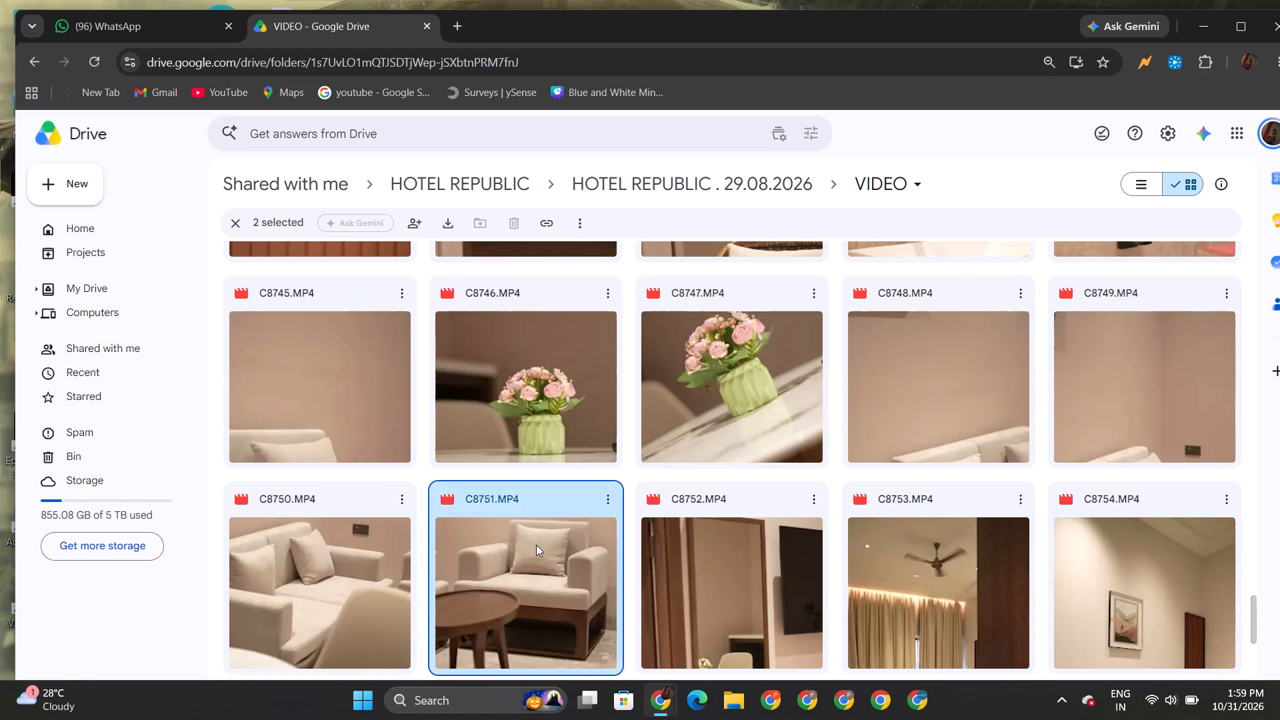
# Extend the selection to cover every clip from C8687.MP4 through C8751.MP4.
pyautogui.scroll(3, 533, 541)
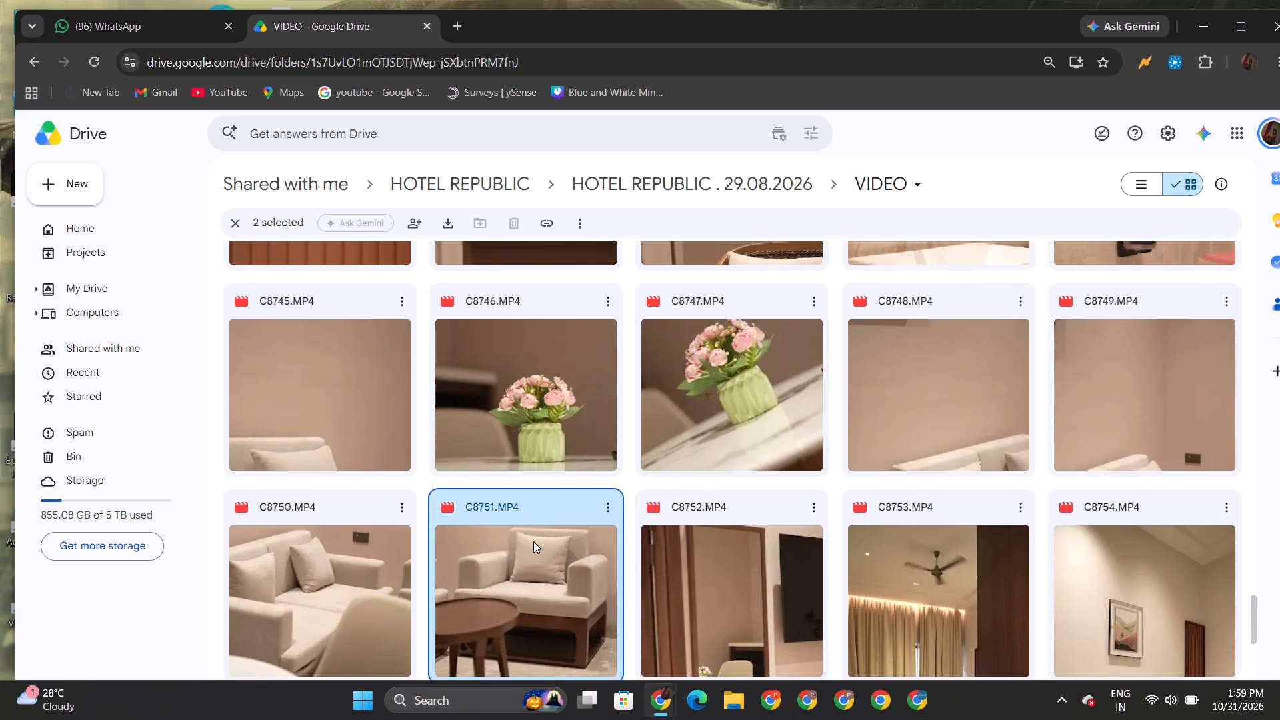
pyautogui.scroll(20, 533, 541)
pyautogui.scroll(7, 525, 542)
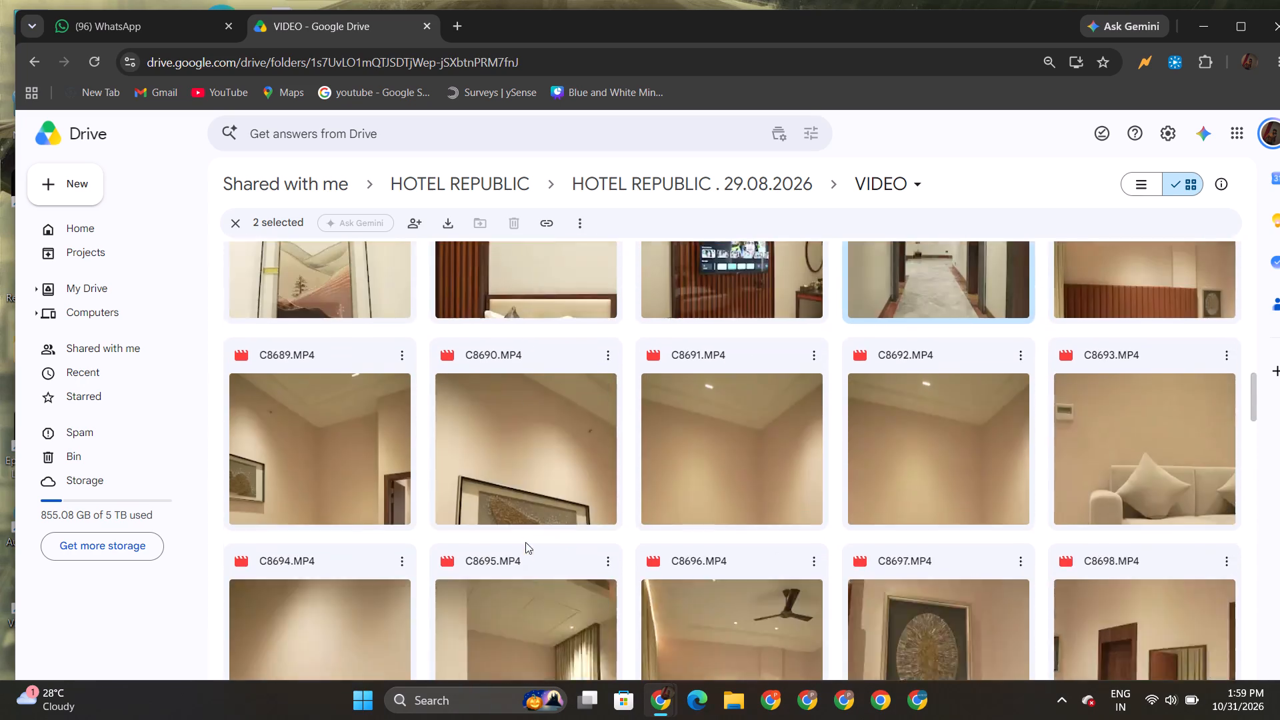
pyautogui.scroll(6, 525, 542)
pyautogui.scroll(-5, 525, 542)
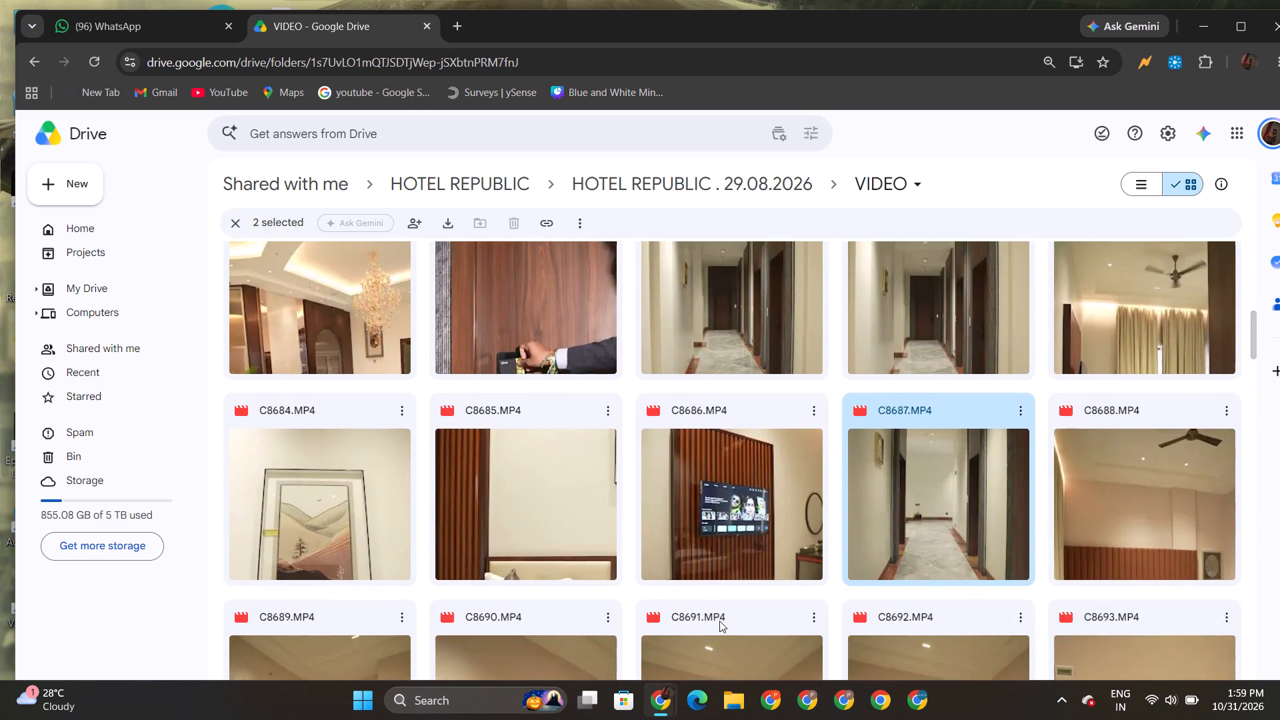
pyautogui.keyDown('shift'); pyautogui.click(1091, 503); pyautogui.keyUp('shift')
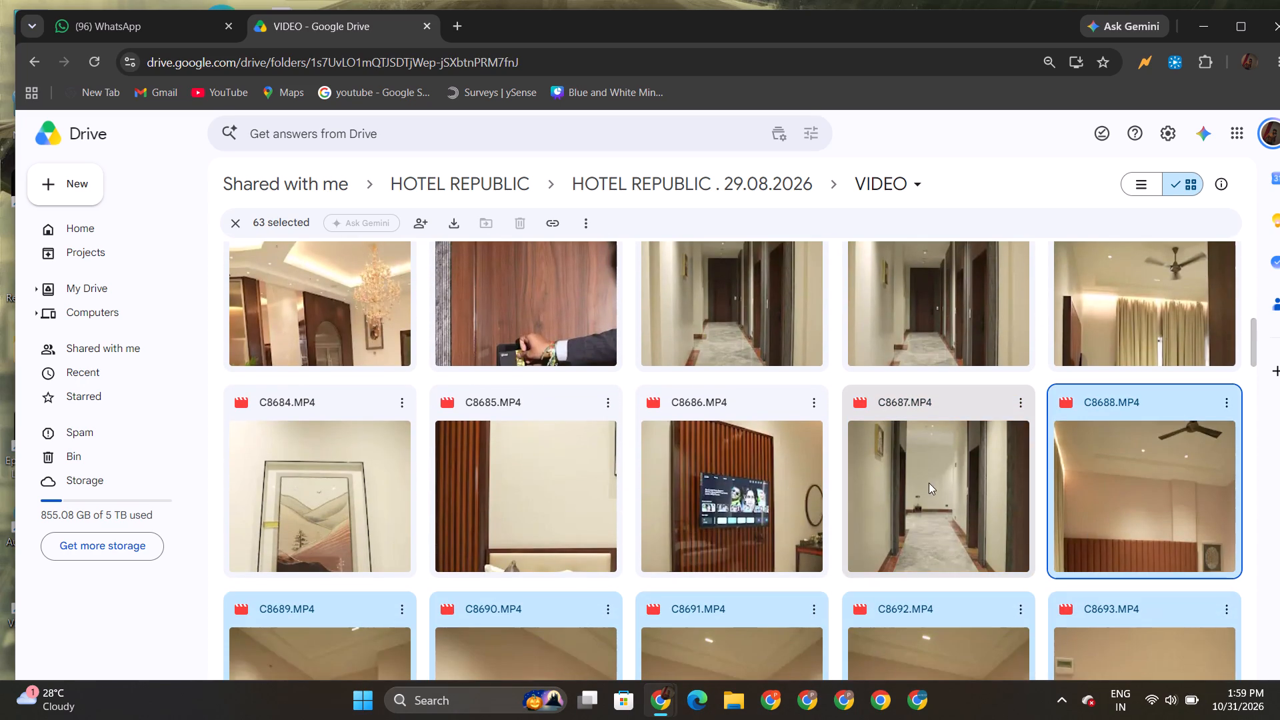
pyautogui.keyDown('ctrl'); pyautogui.click(905, 471); pyautogui.keyUp('ctrl')
# Check the extent of the selected range and download the clips C8687.MP4 through C8751.MP4.
pyautogui.scroll(-4, 880, 479)
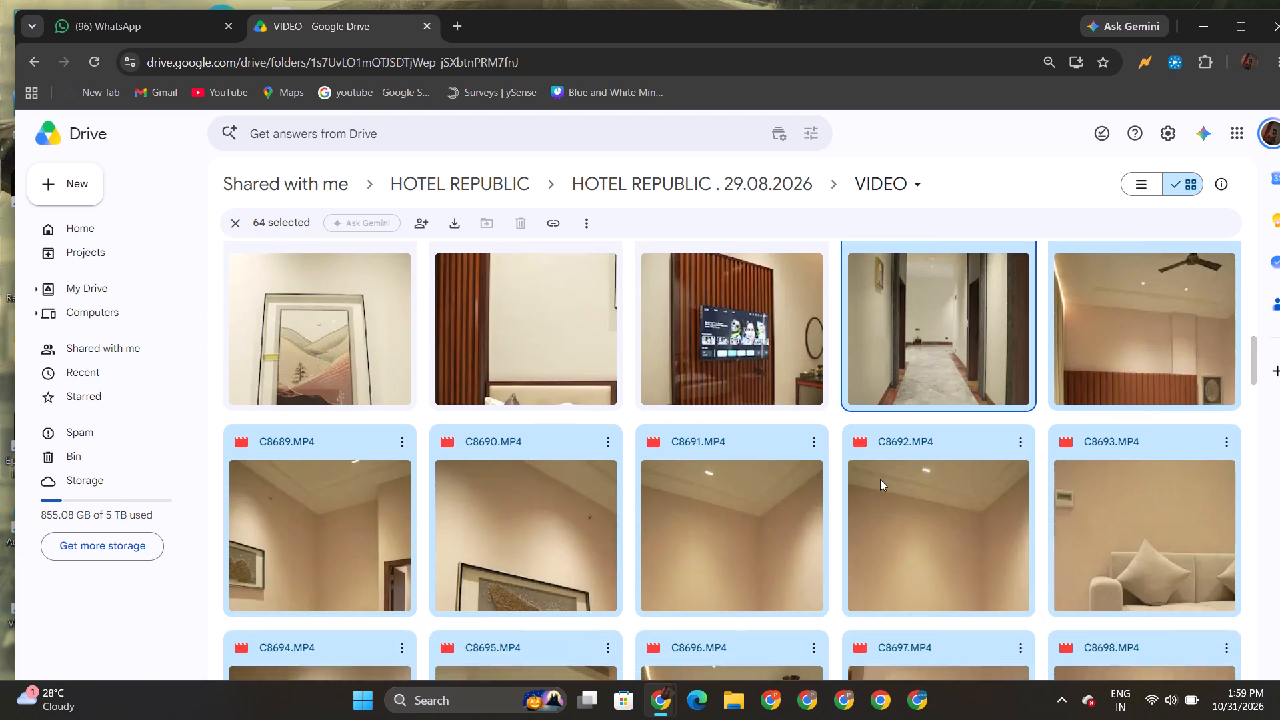
pyautogui.scroll(-15, 880, 479)
pyautogui.scroll(-6, 877, 479)
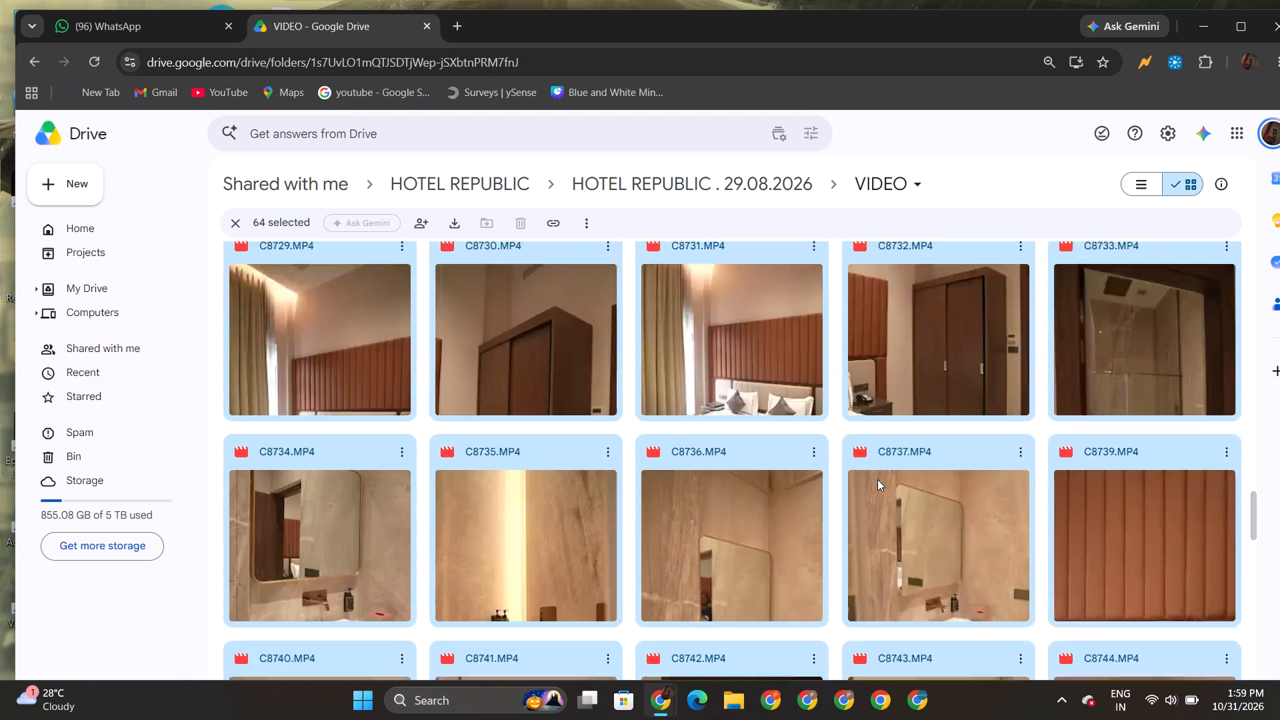
pyautogui.scroll(-11, 877, 479)
pyautogui.scroll(4, 859, 480)
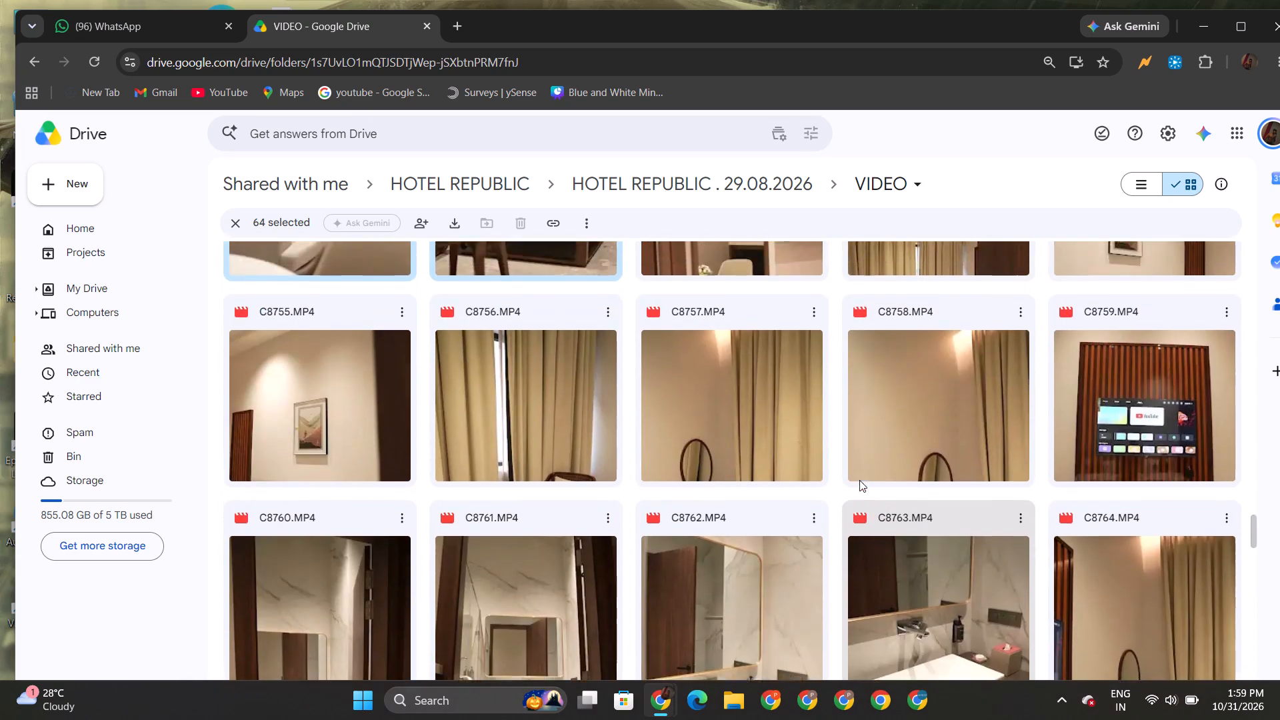
pyautogui.scroll(1, 859, 480)
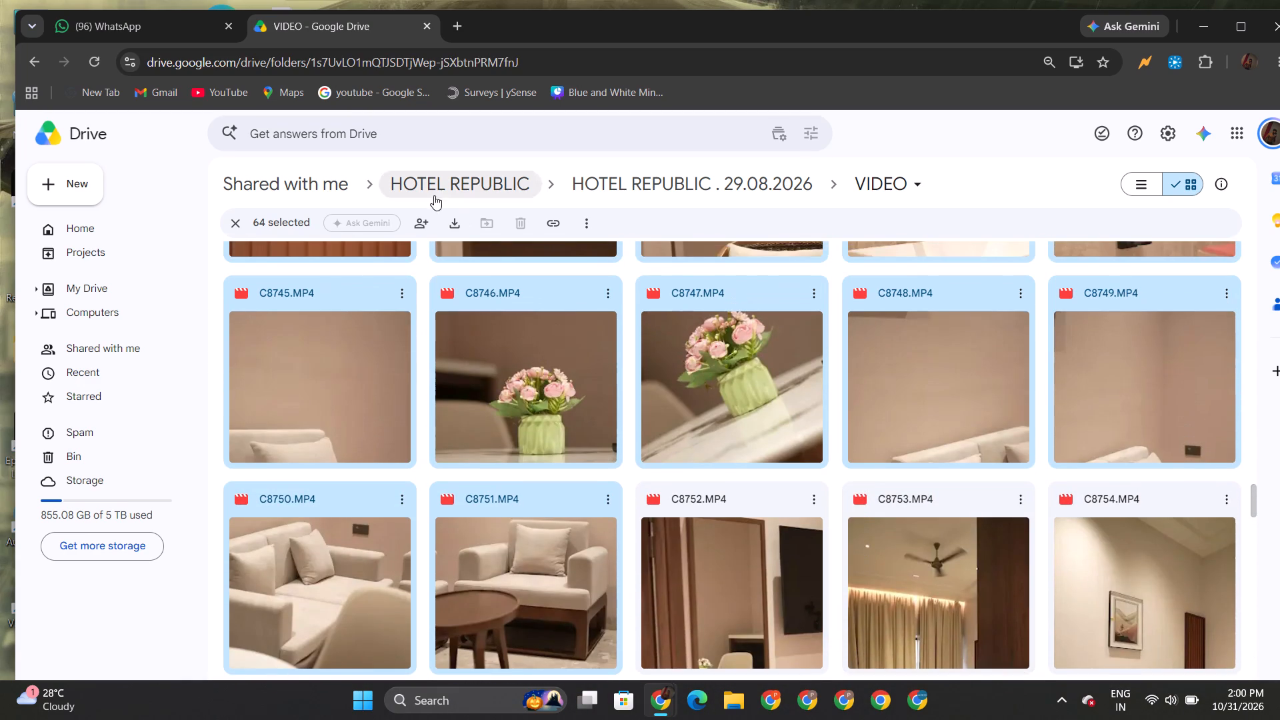
pyautogui.click(459, 223)
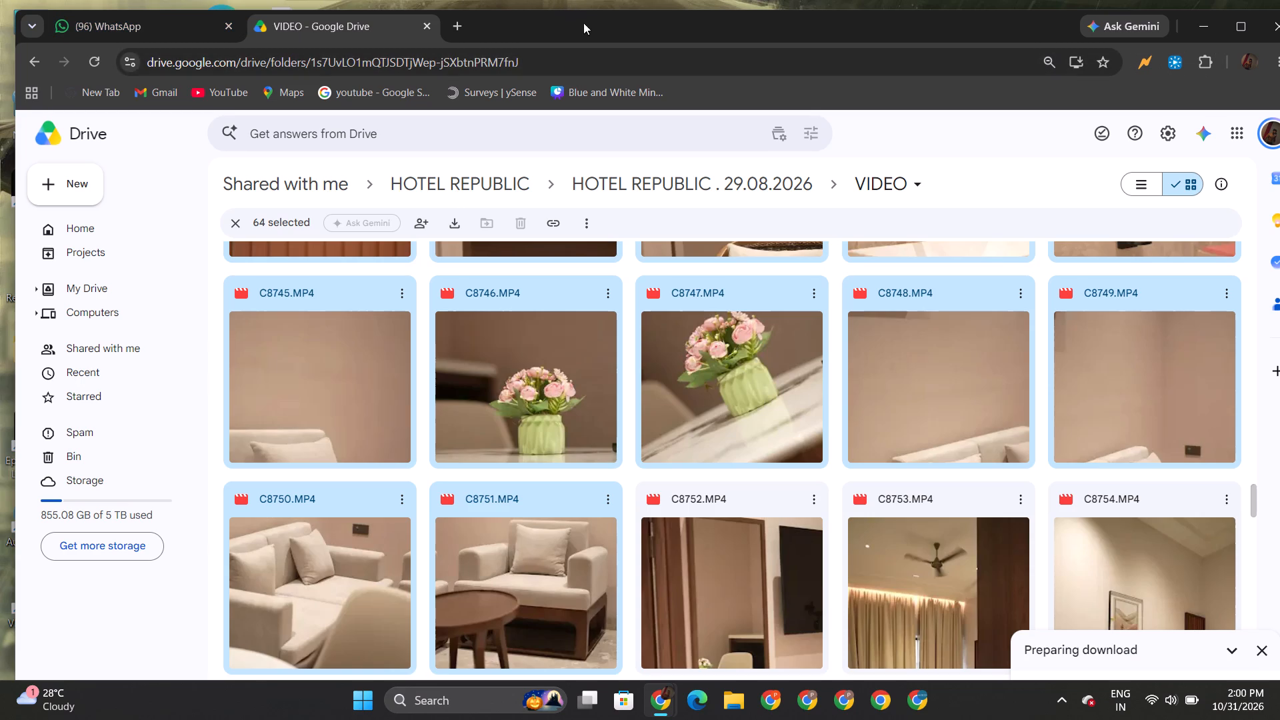
# Maximize the browser window and open the browser's download history.
pyautogui.moveTo(589, 31); pyautogui.dragTo(591, 0)
pyautogui.click(1260, 46)
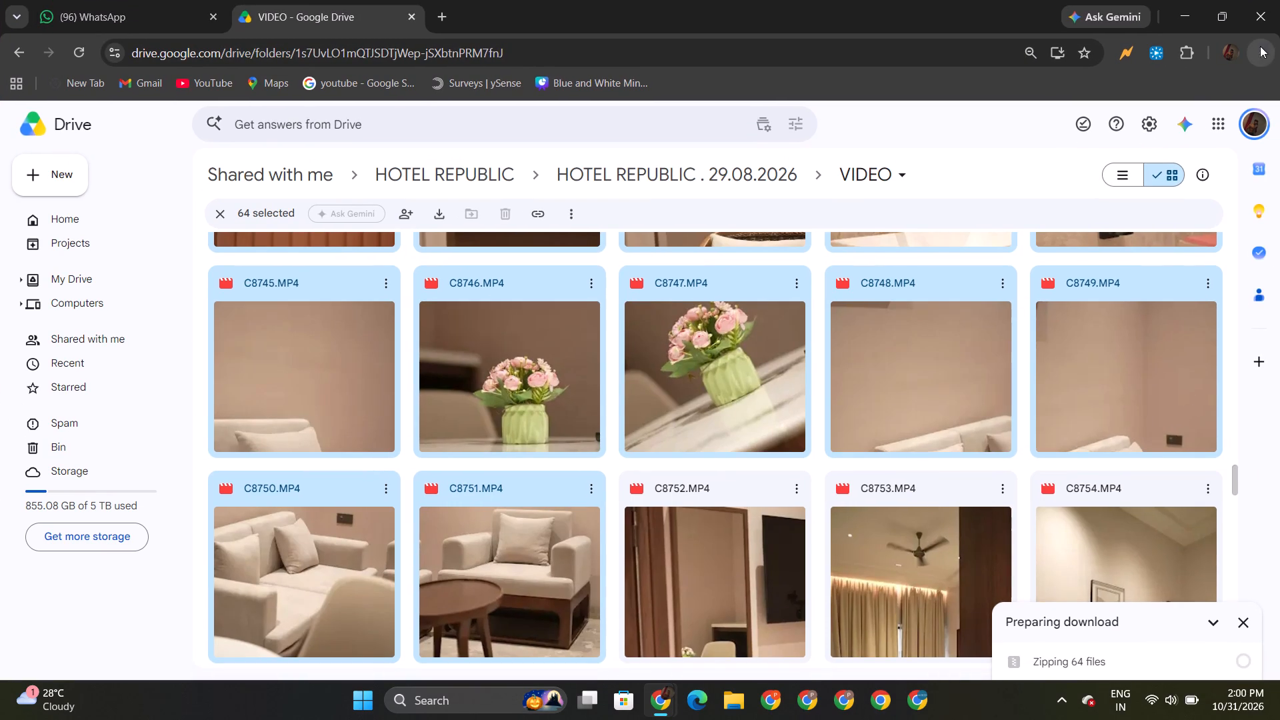
pyautogui.click(1126, 265)
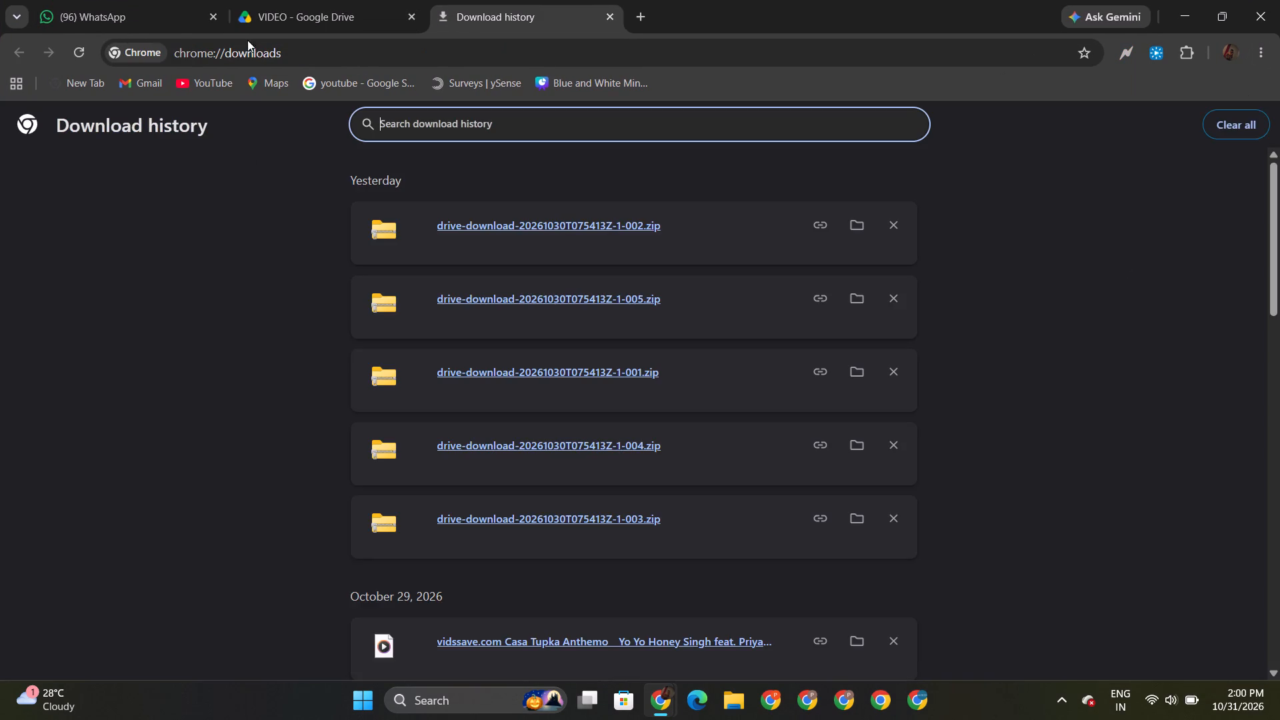
pyautogui.click(283, 0)
pyautogui.click(574, 0)
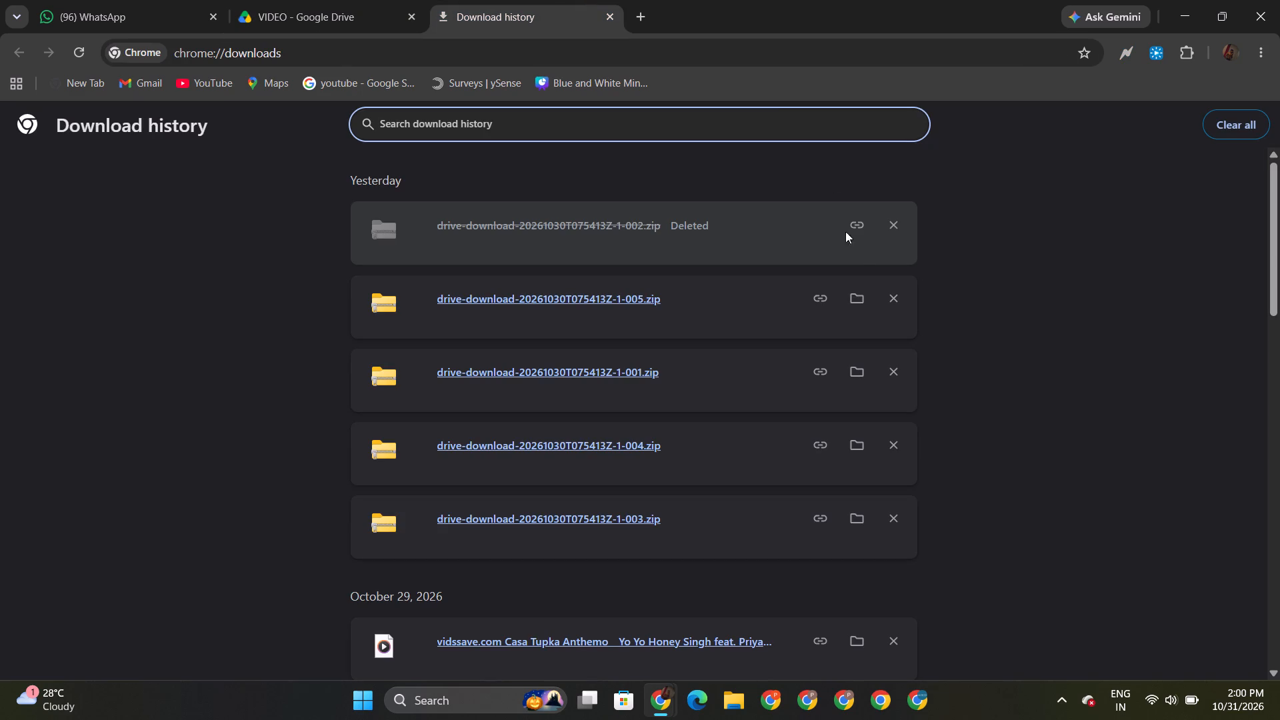
# Try to show yesterday's drive-download archives ending in 1-005.zip and 1-001.zip in their folder.
pyautogui.click(854, 290)
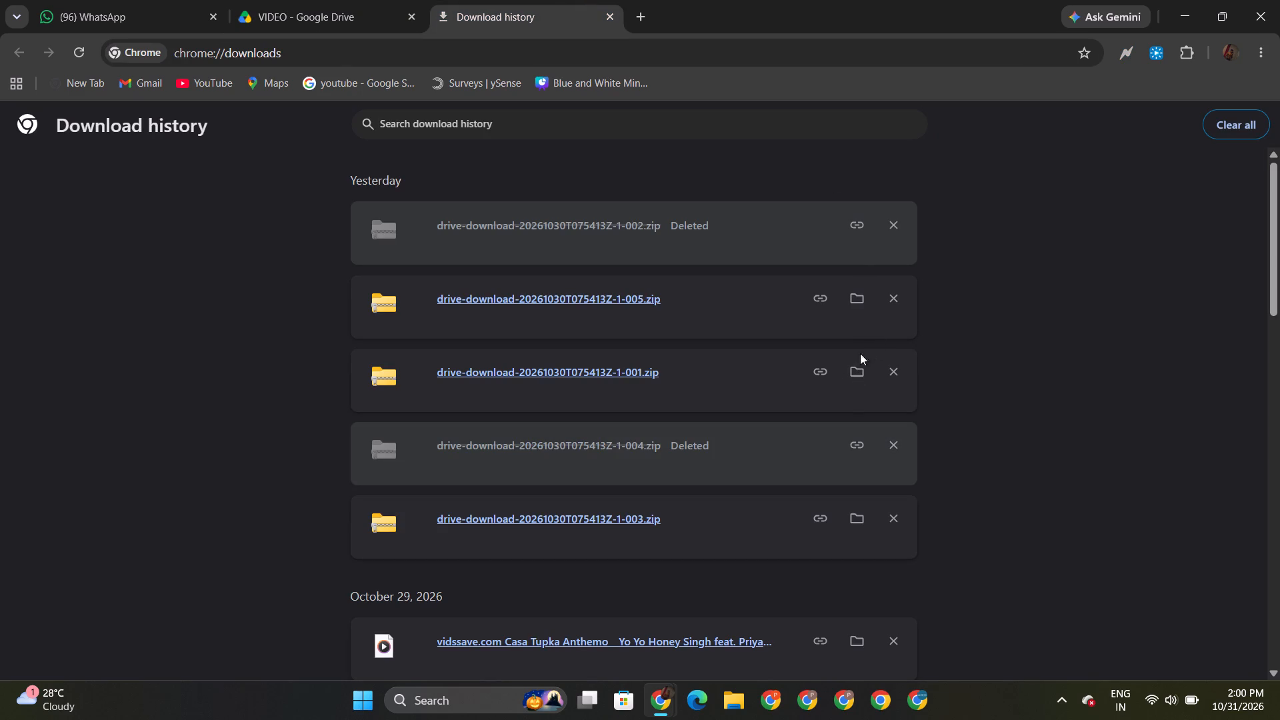
pyautogui.click(861, 300)
pyautogui.click(861, 302)
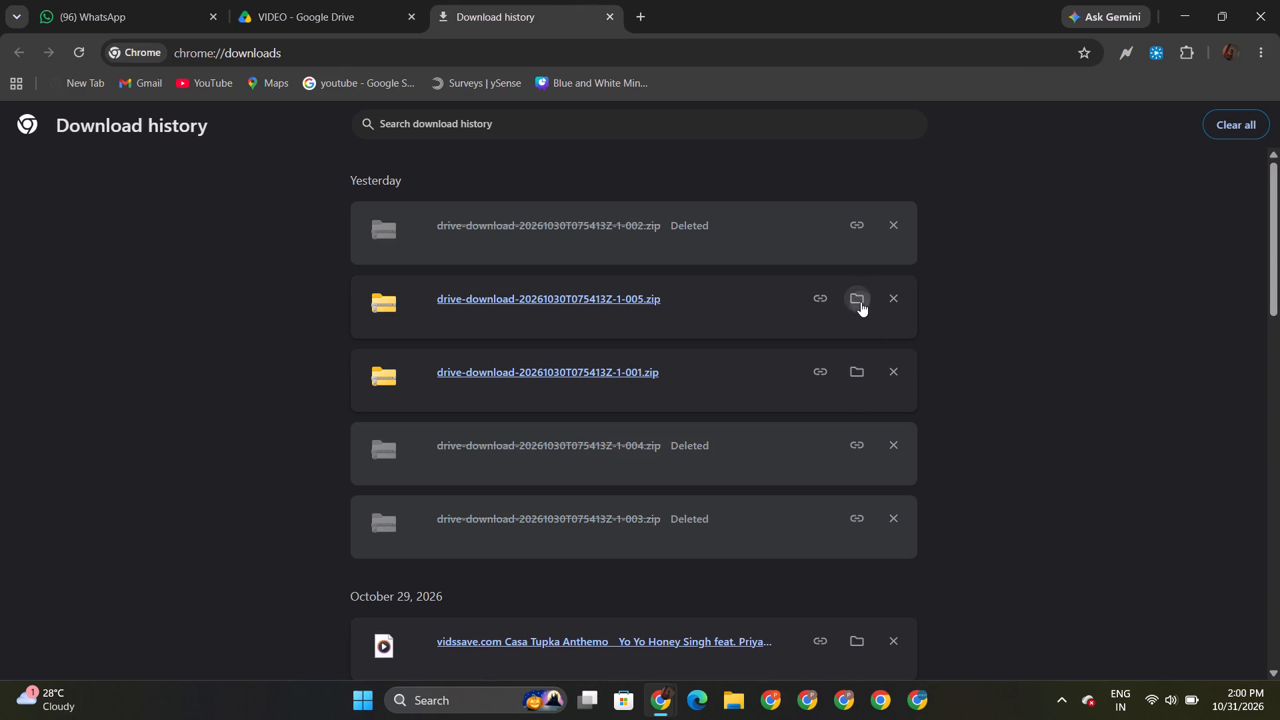
pyautogui.click(857, 375)
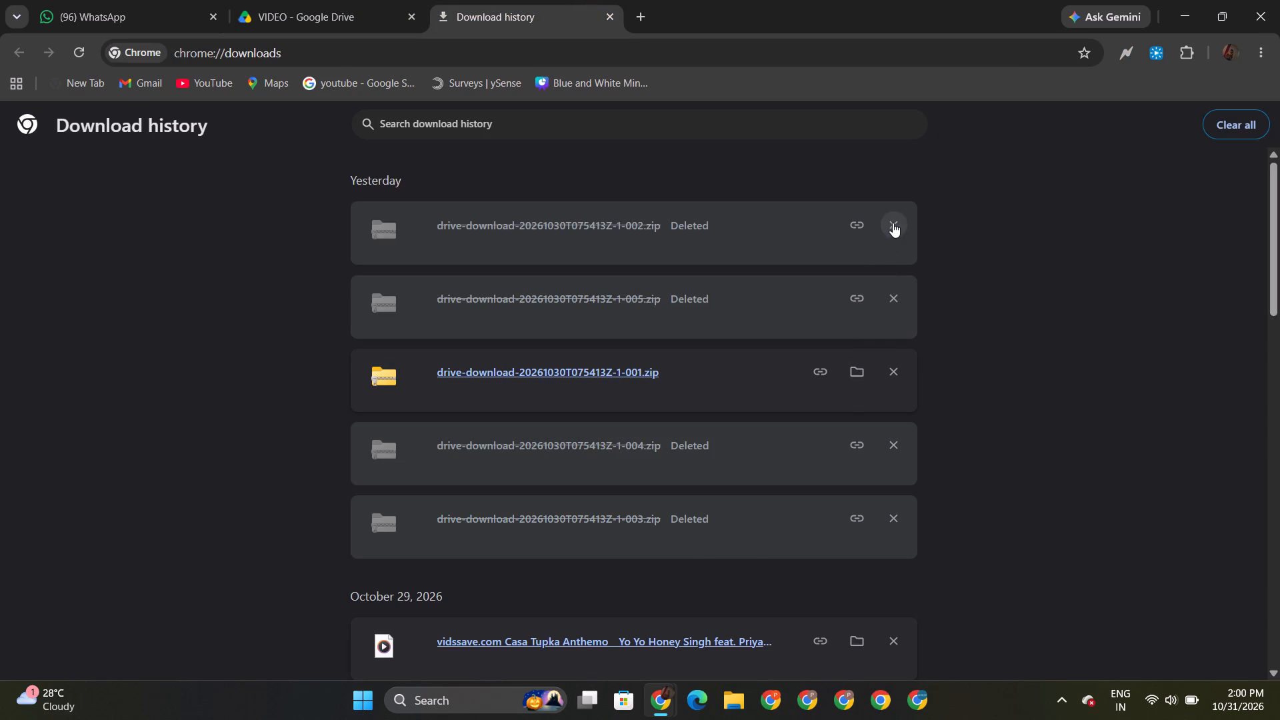
# Remove yesterday's five drive-download-20261030T075413Z zip entries from the download history.
pyautogui.tripleClick(893, 223)
pyautogui.click(893, 223)
pyautogui.click(893, 223)
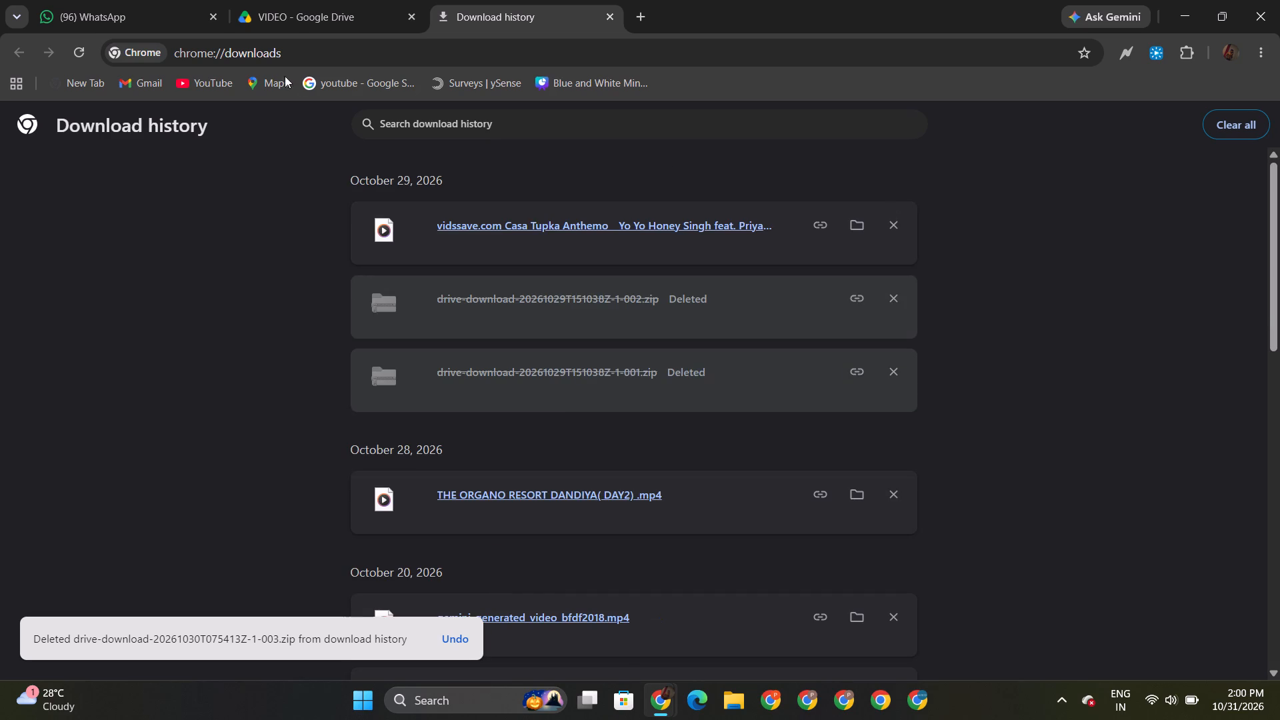
# Switch back to the VIDEO folder in Google Drive to check on the clips' download preparation.
pyautogui.click(284, 3)
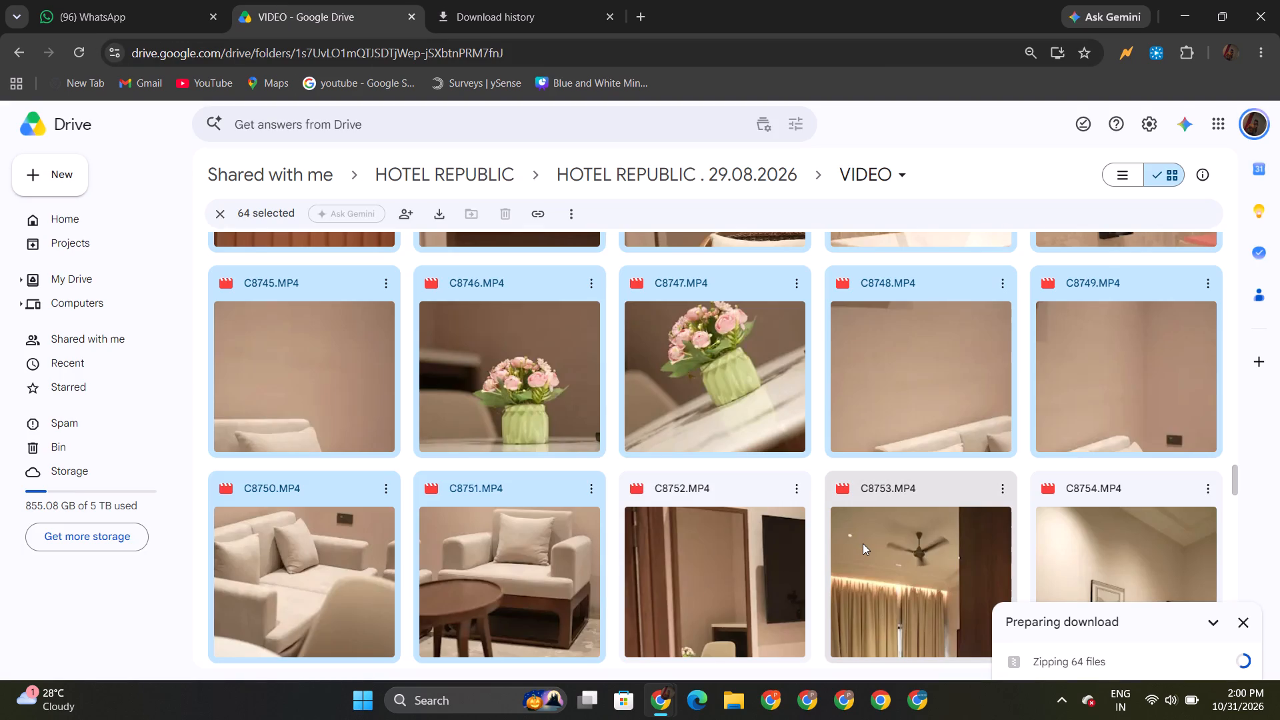
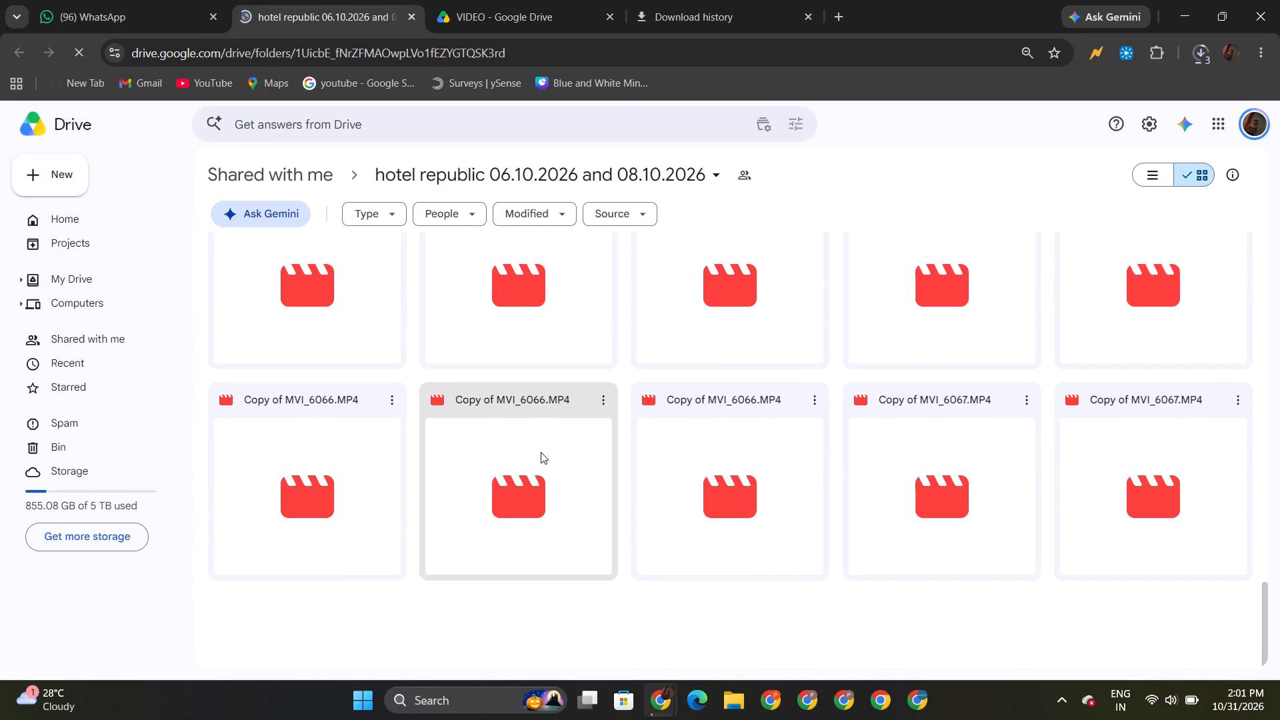
# Look through the end of the shared folder hotel republic 06.10.2026 and 08.10.2026, around the MVI_6062 to MVI_6067 copies, and load further clips.
pyautogui.scroll(5, 541, 452)
pyautogui.scroll(-7, 641, 344)
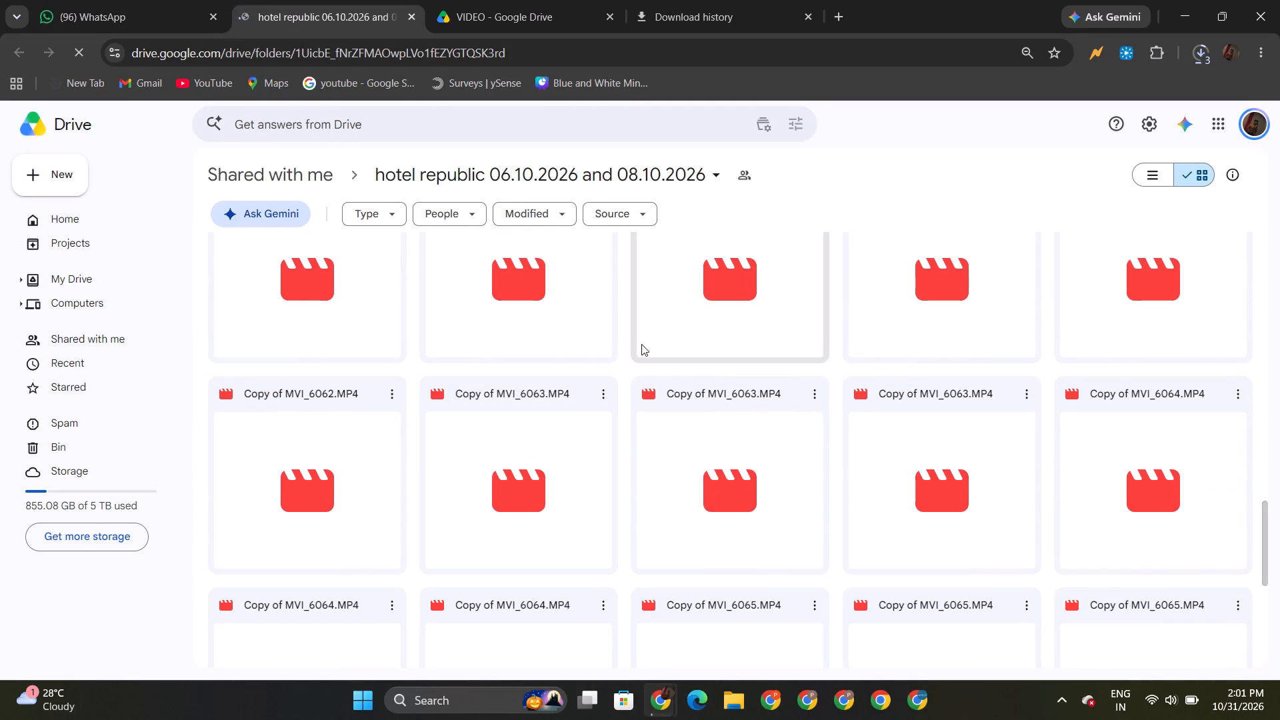
pyautogui.scroll(-7, 650, 355)
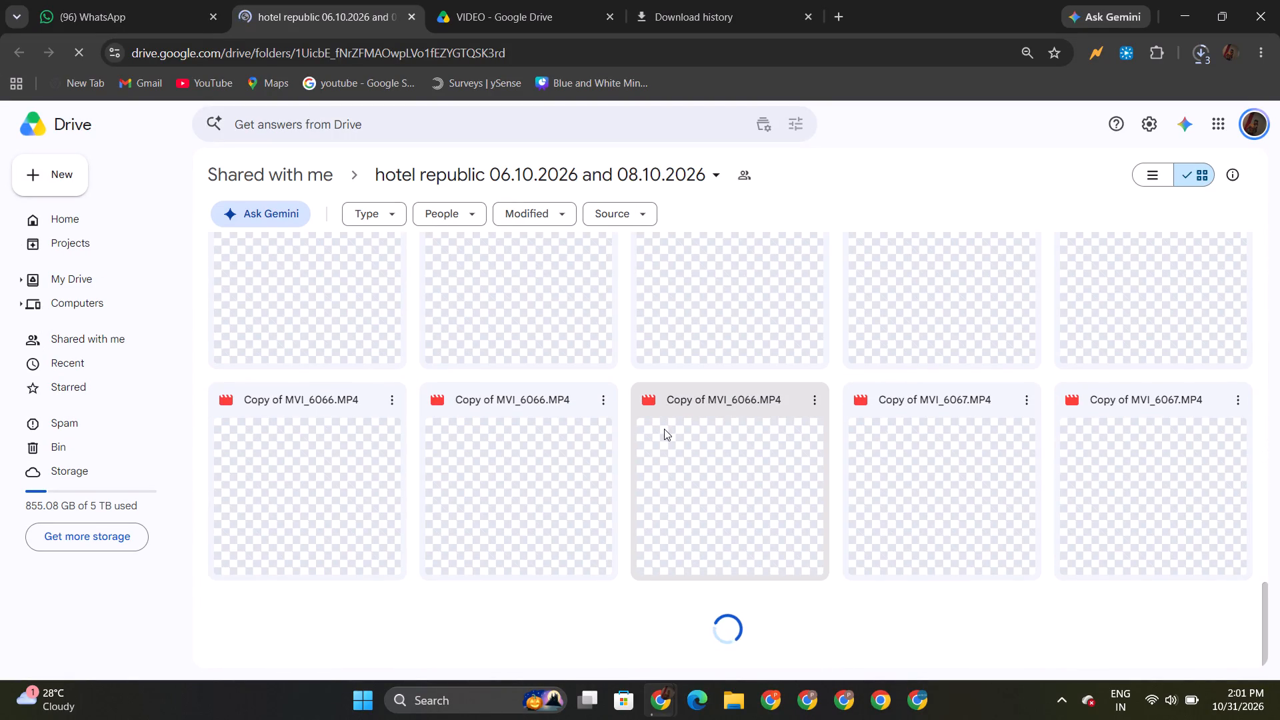
pyautogui.scroll(3, 665, 428)
pyautogui.scroll(-11, 665, 428)
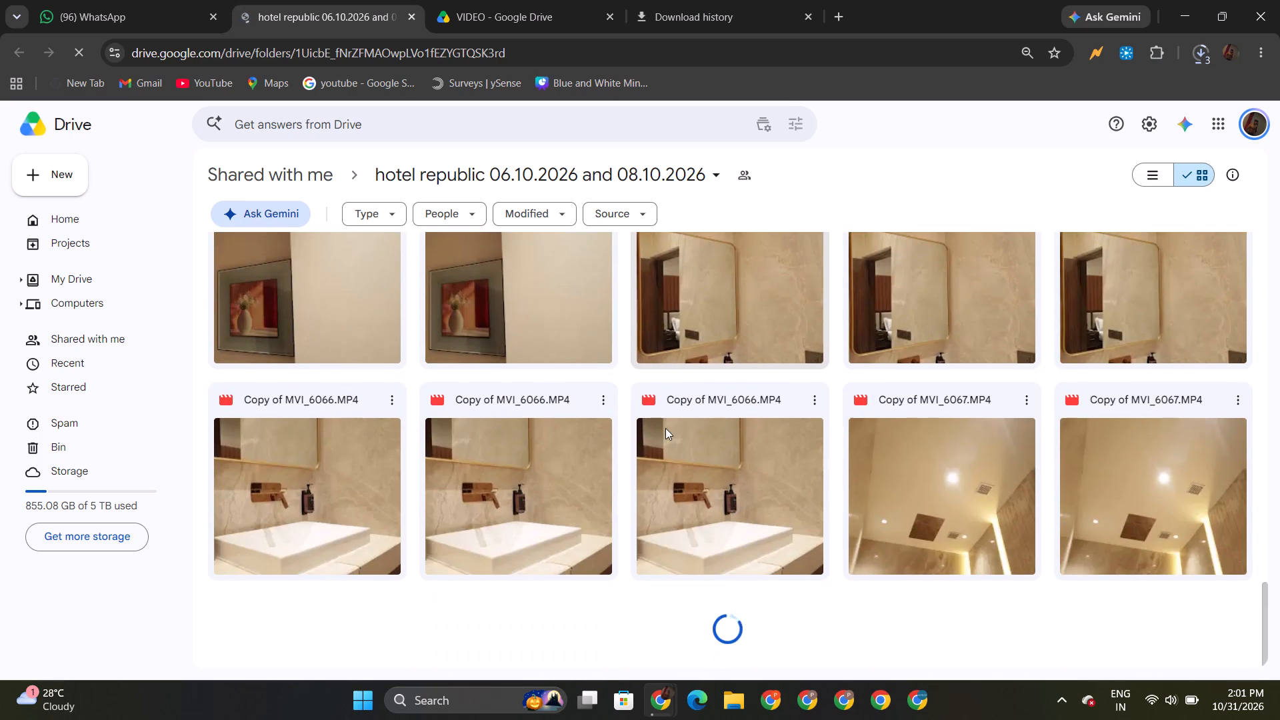
pyautogui.scroll(-14, 665, 428)
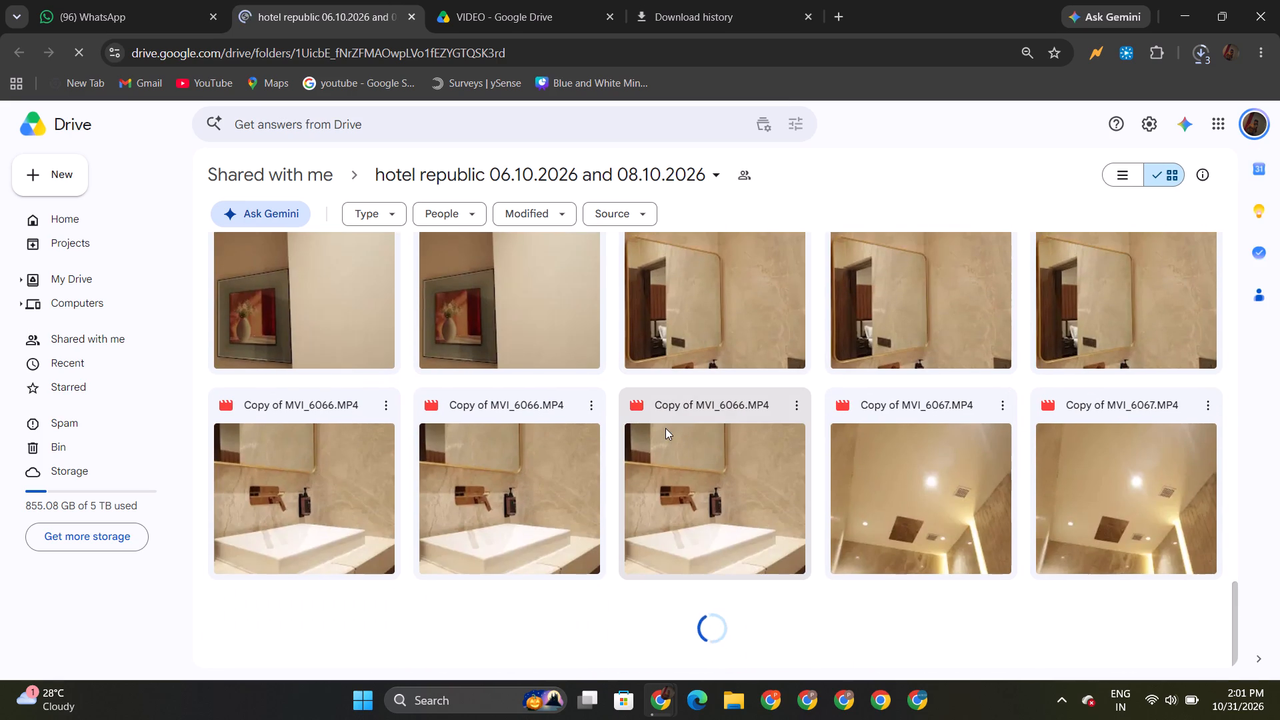
# Look through the video clips in the hotel republic 06.10.2026 and 08.10.2026 folder down to the last file.
pyautogui.scroll(-14, 665, 428)
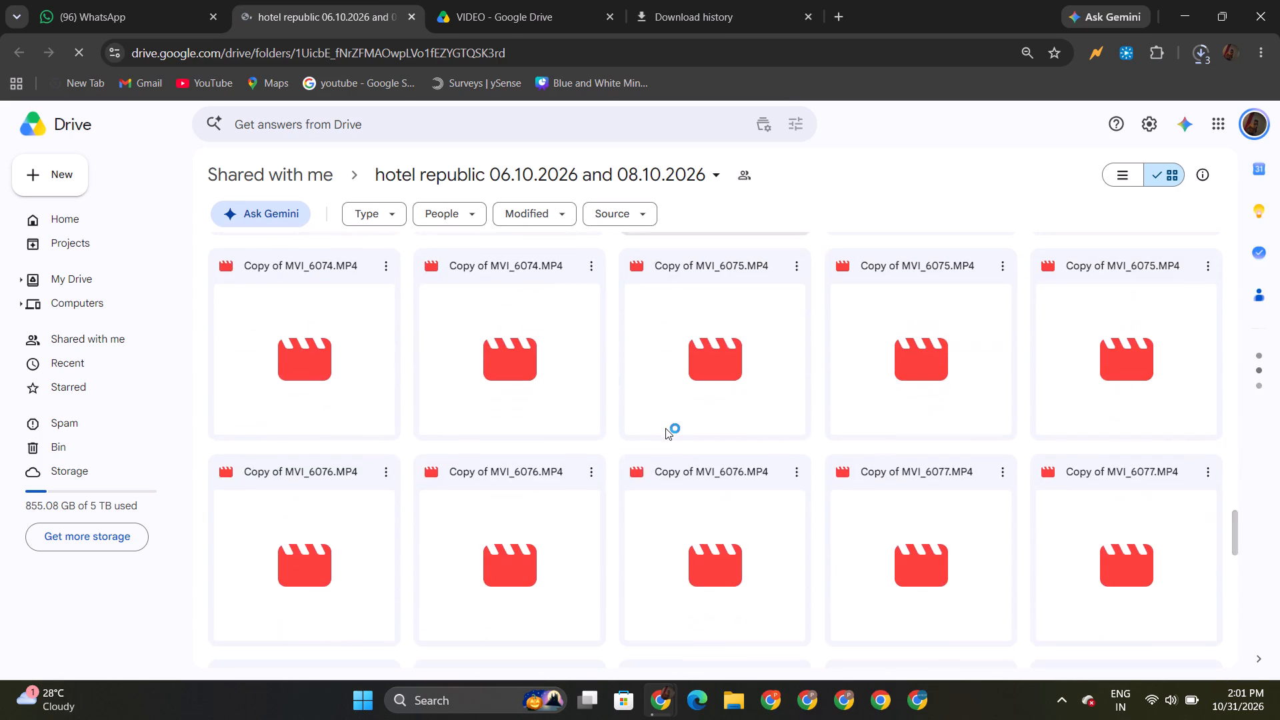
pyautogui.scroll(-15, 665, 428)
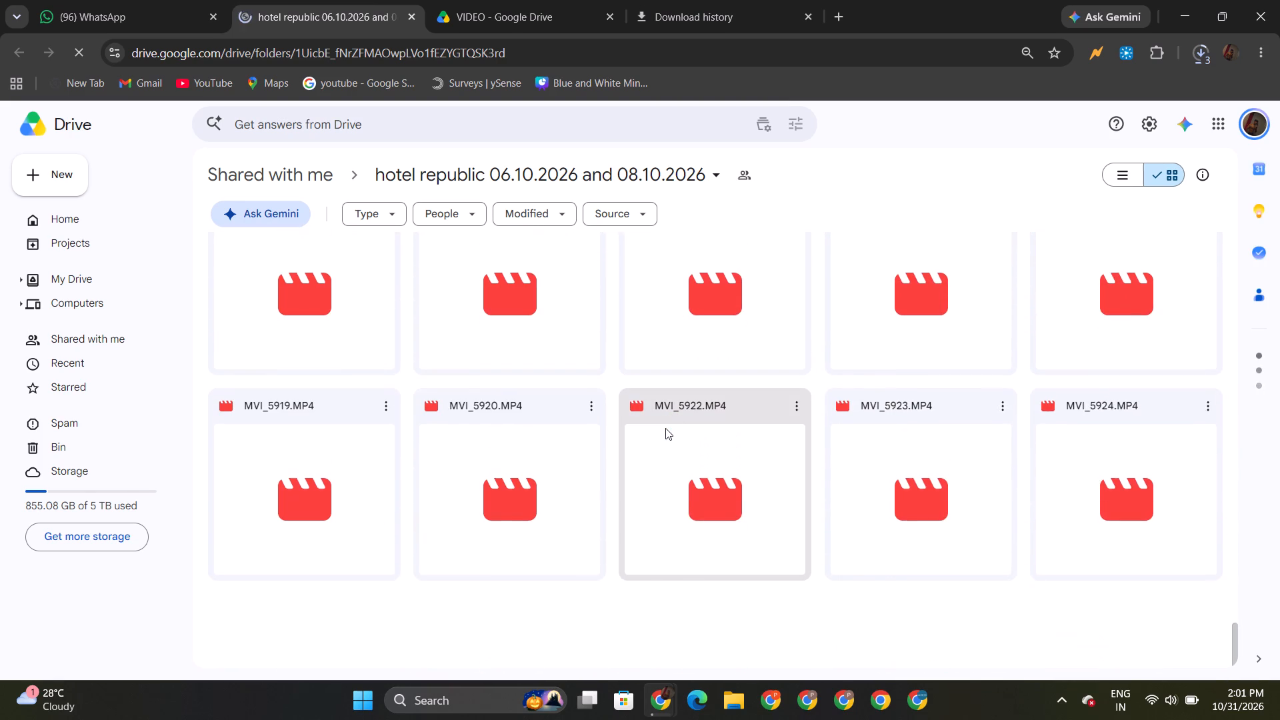
pyautogui.scroll(-14, 666, 428)
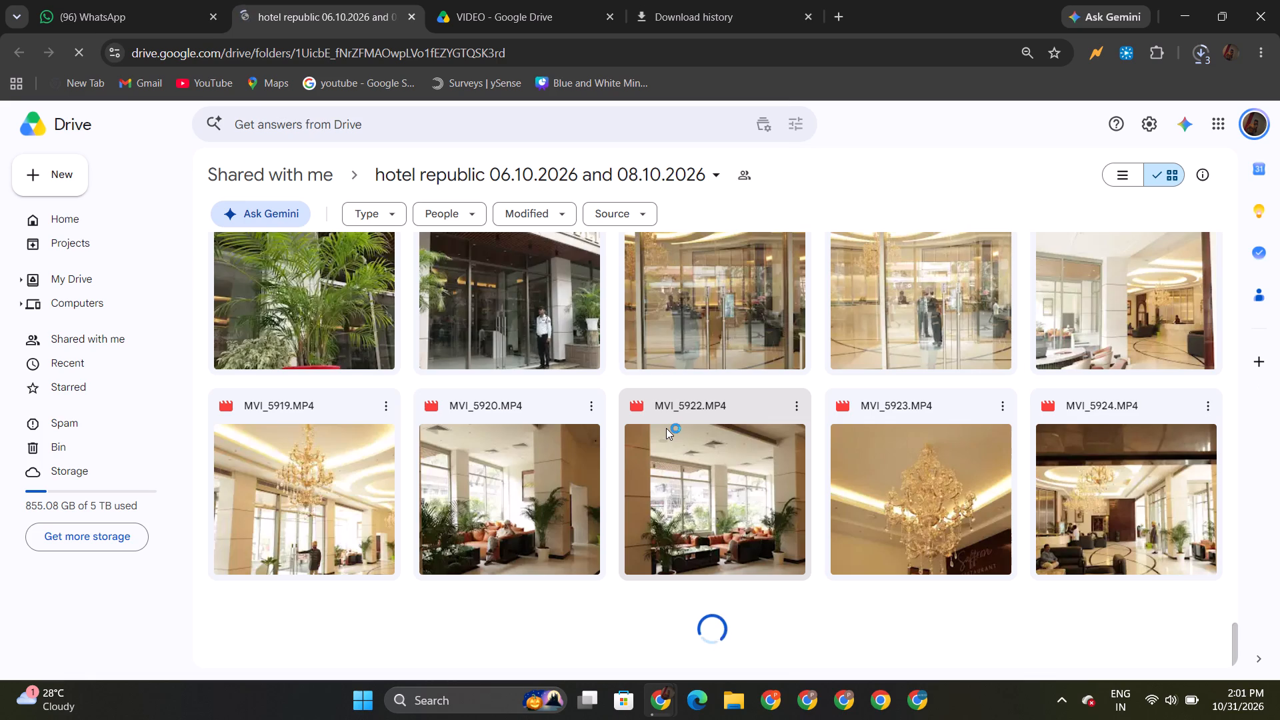
pyautogui.scroll(-16, 666, 428)
pyautogui.scroll(-9, 666, 429)
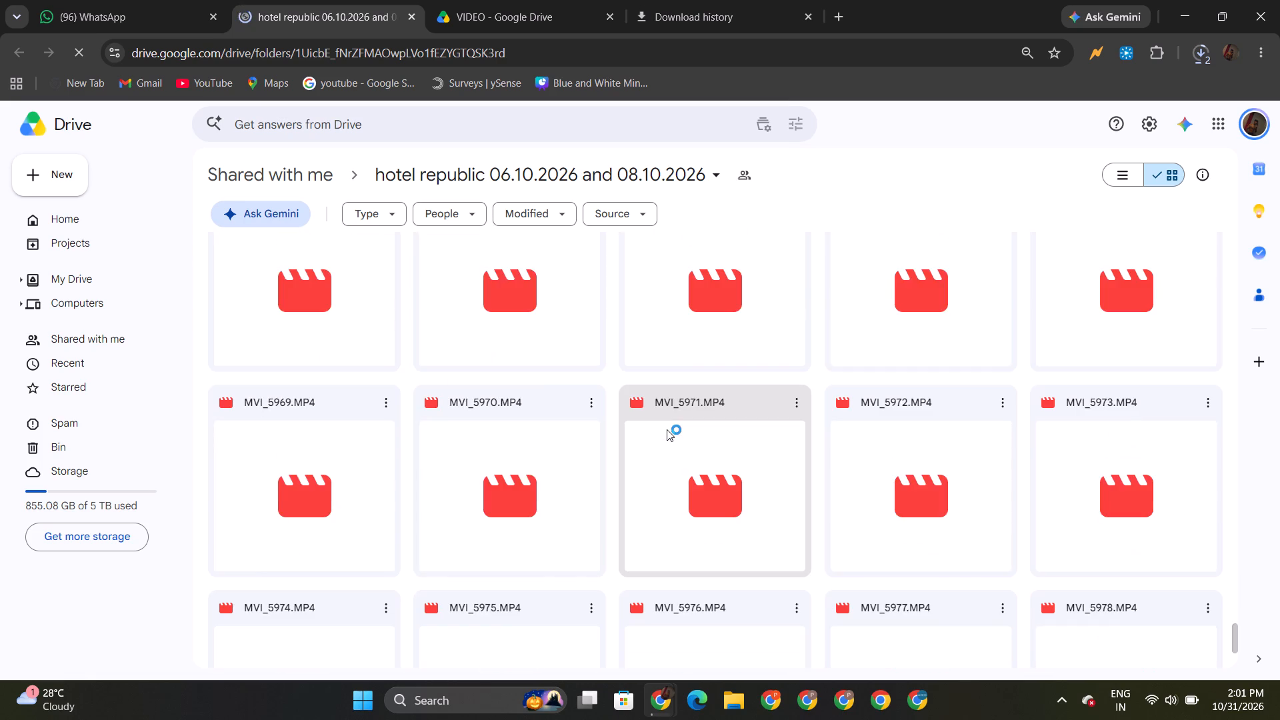
pyautogui.scroll(-18, 667, 429)
pyautogui.scroll(-5, 667, 429)
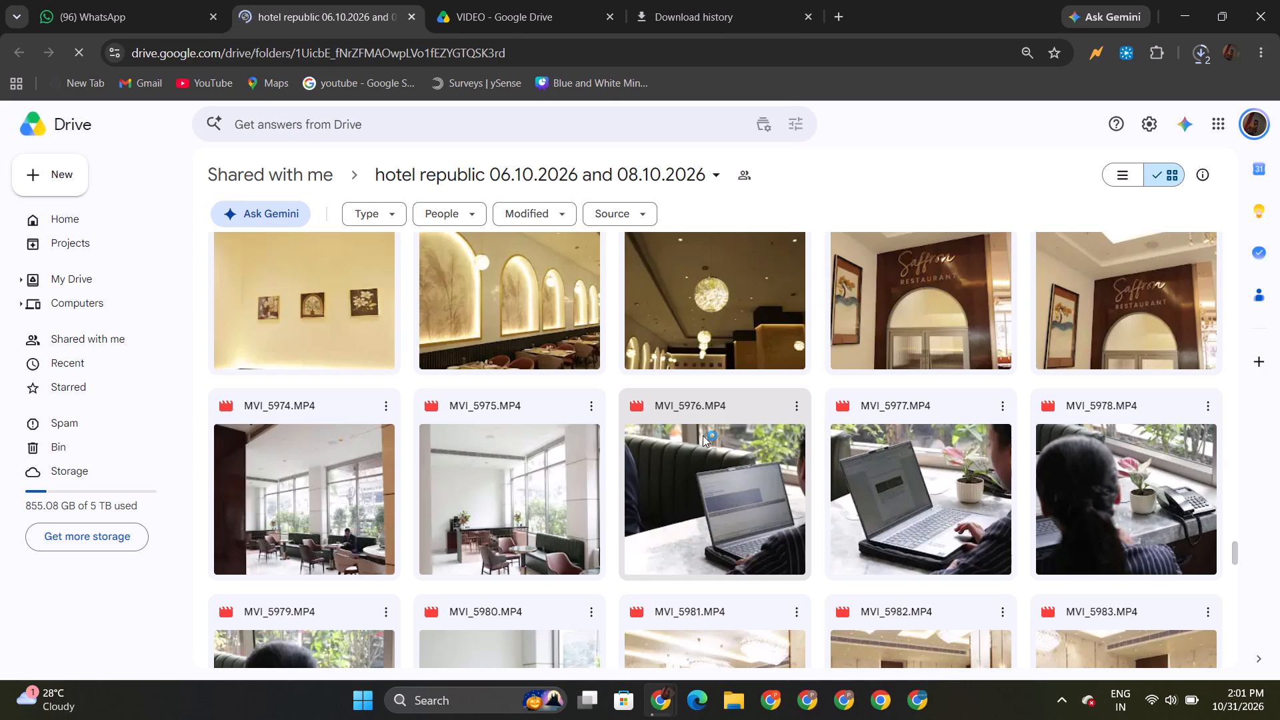
pyautogui.scroll(-13, 703, 435)
pyautogui.scroll(-8, 703, 435)
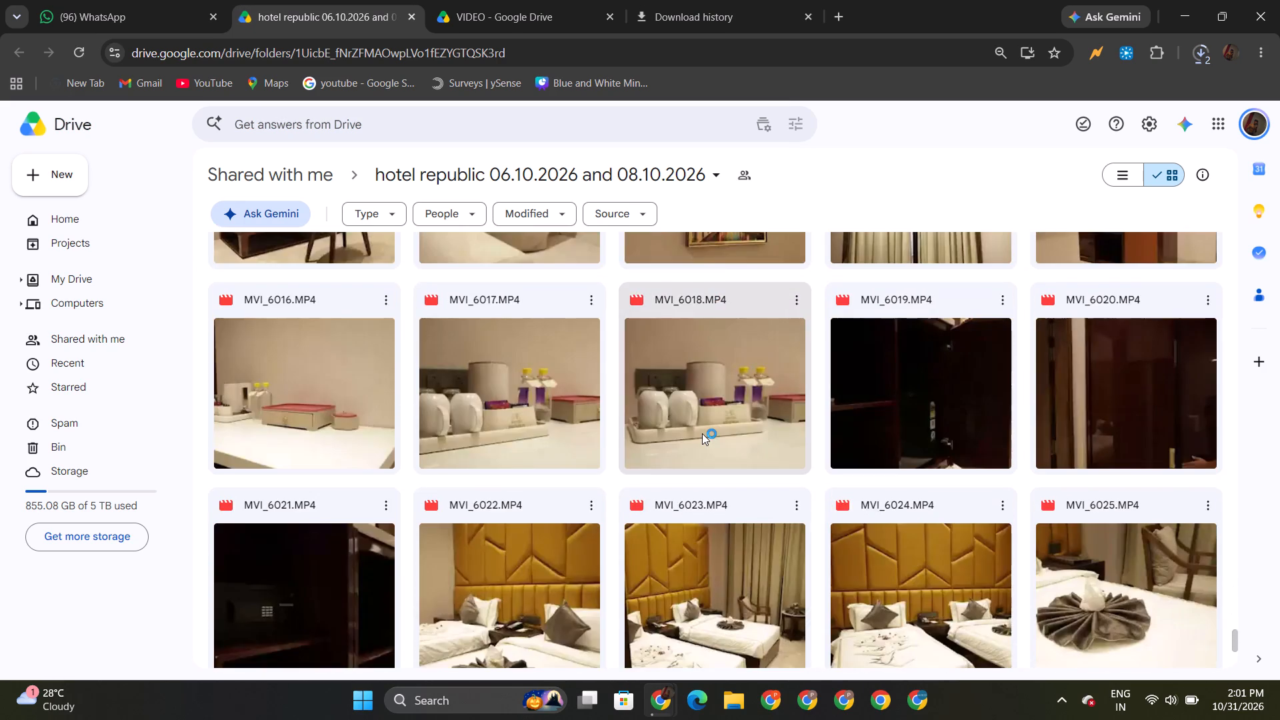
pyautogui.scroll(-10, 702, 433)
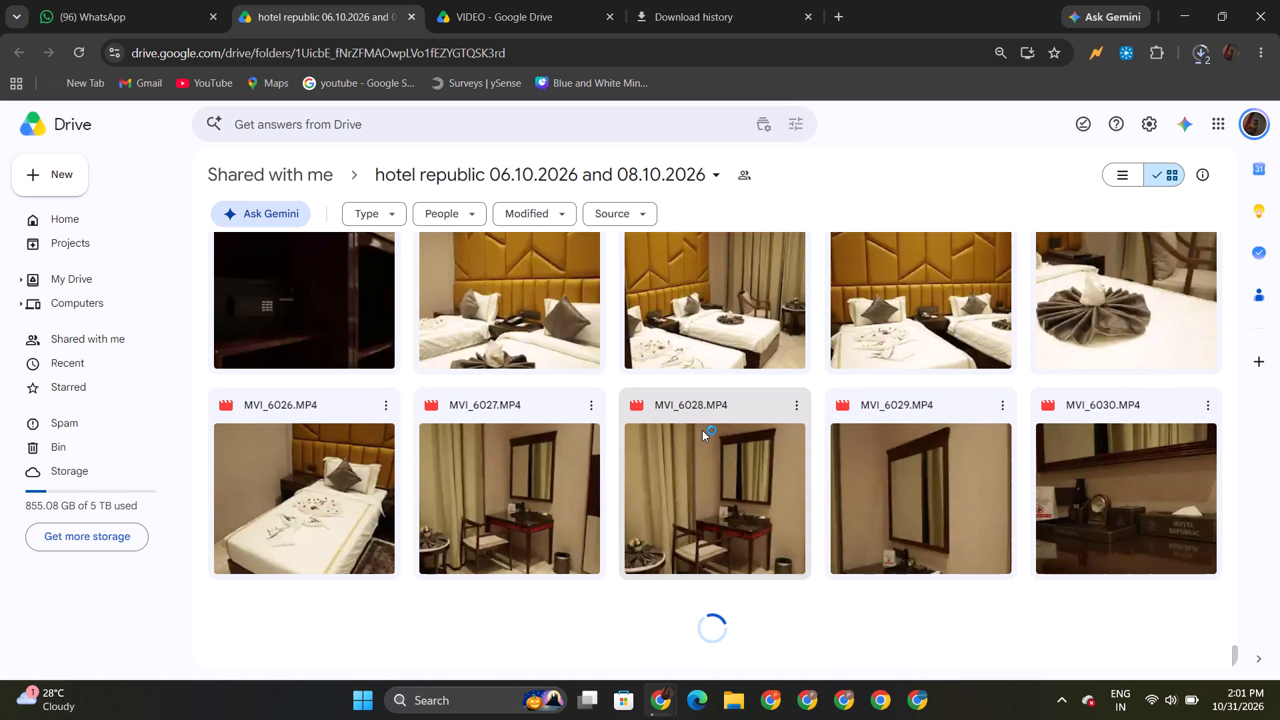
pyautogui.scroll(-13, 702, 430)
pyautogui.scroll(-17, 702, 430)
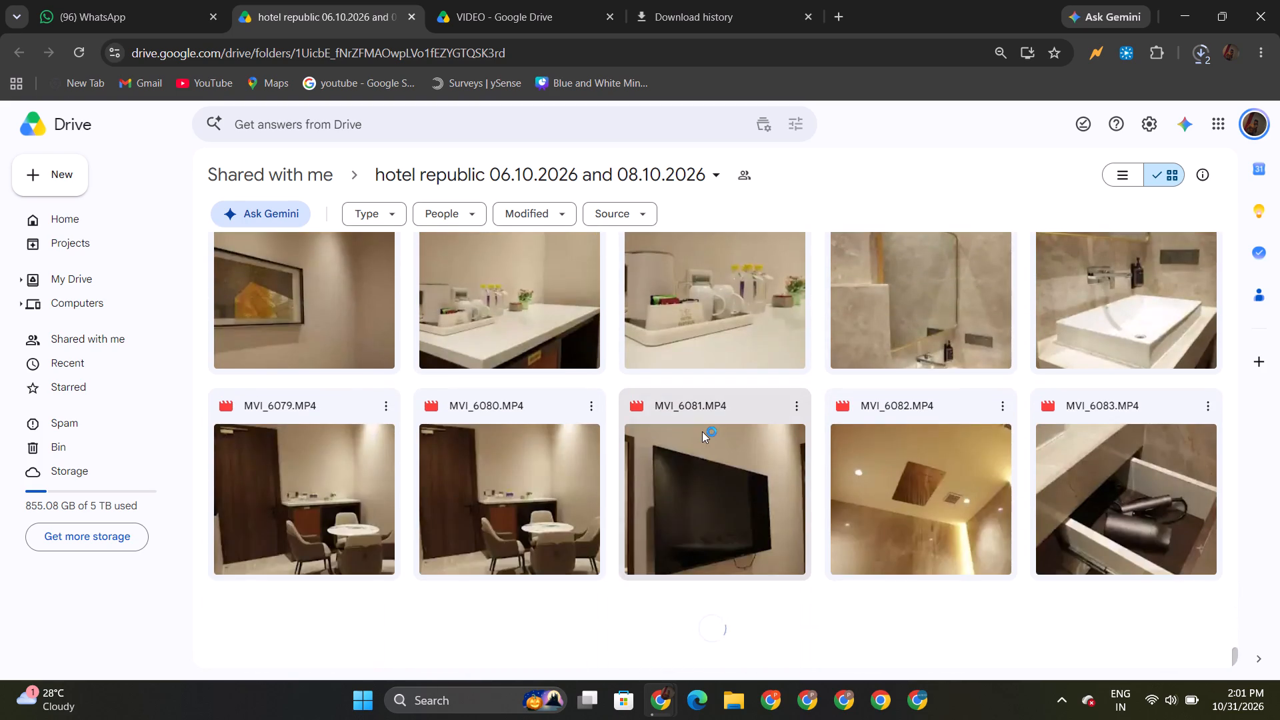
pyautogui.scroll(-4, 702, 431)
pyautogui.scroll(-20, 702, 427)
pyautogui.scroll(-14, 702, 427)
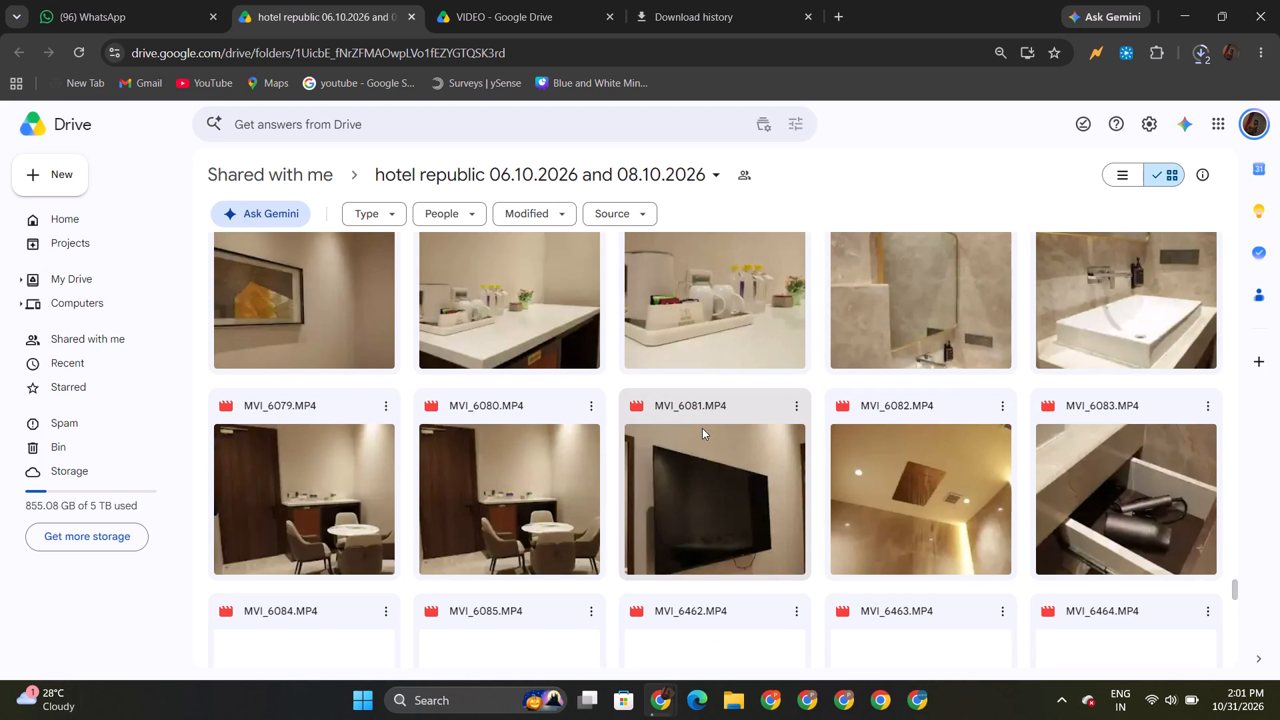
pyautogui.scroll(-15, 702, 428)
pyautogui.scroll(-8, 701, 429)
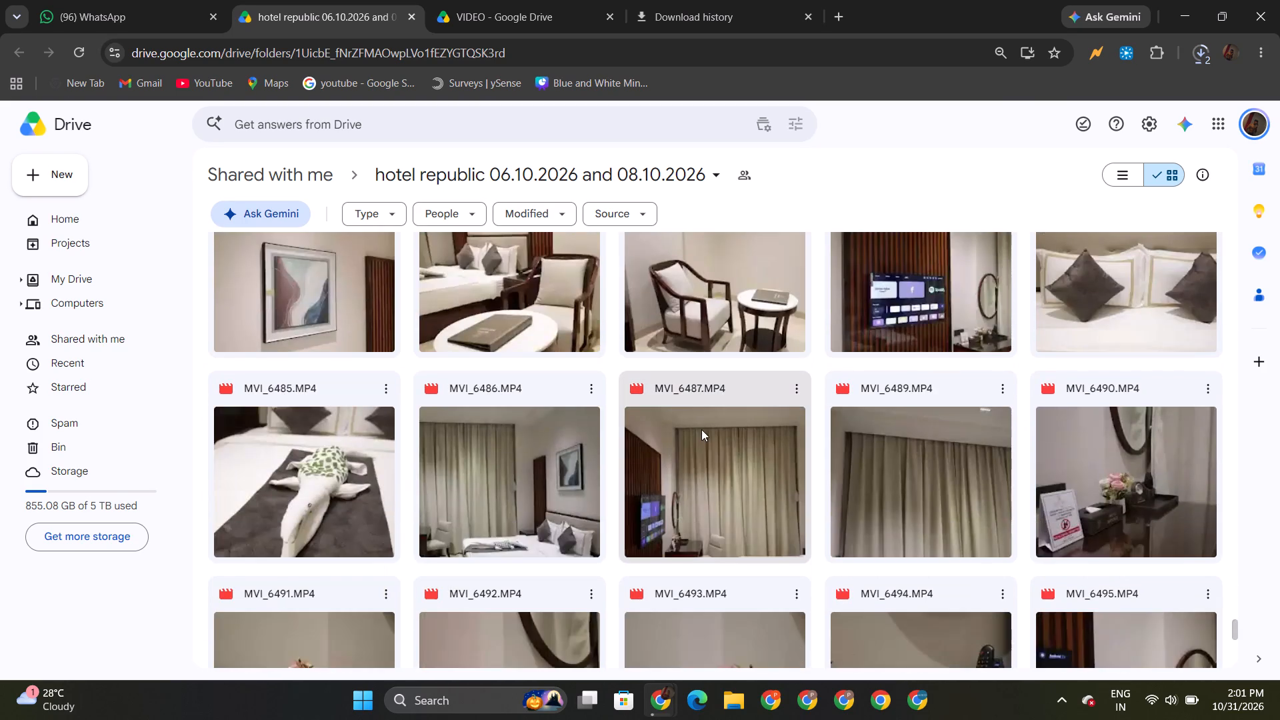
pyautogui.scroll(-16, 701, 429)
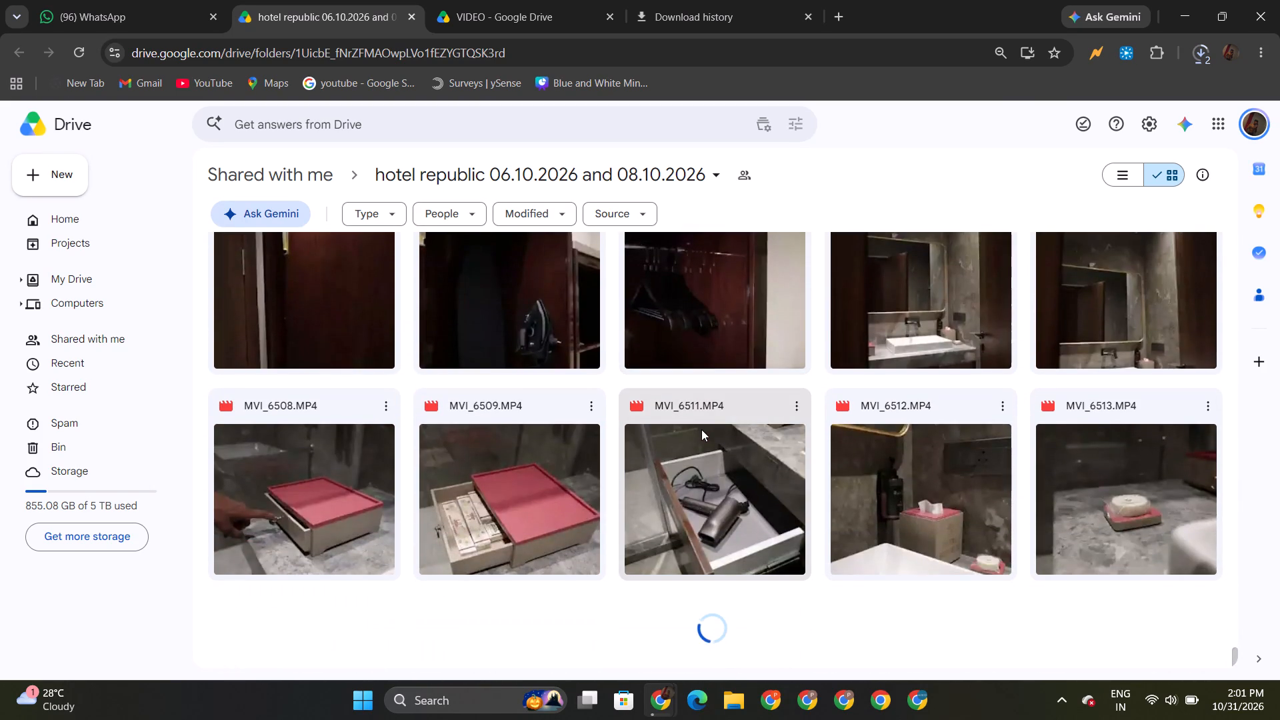
pyautogui.scroll(-10, 701, 429)
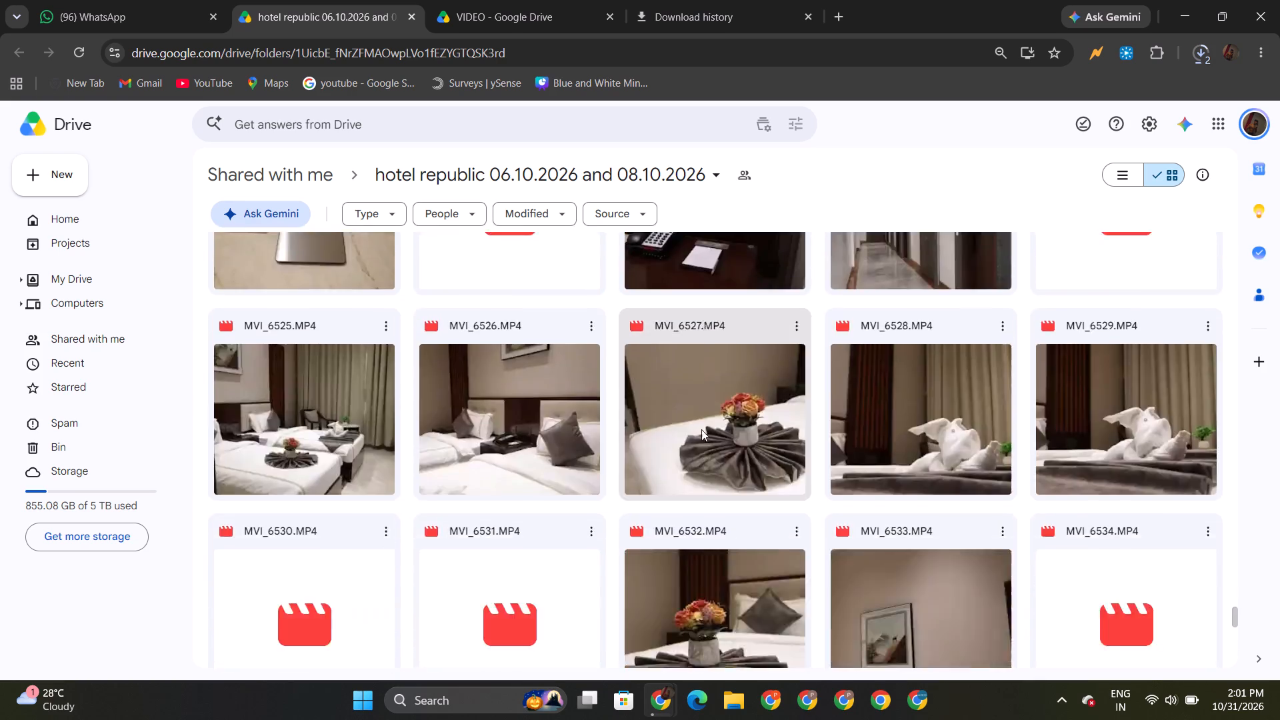
pyautogui.scroll(-13, 701, 429)
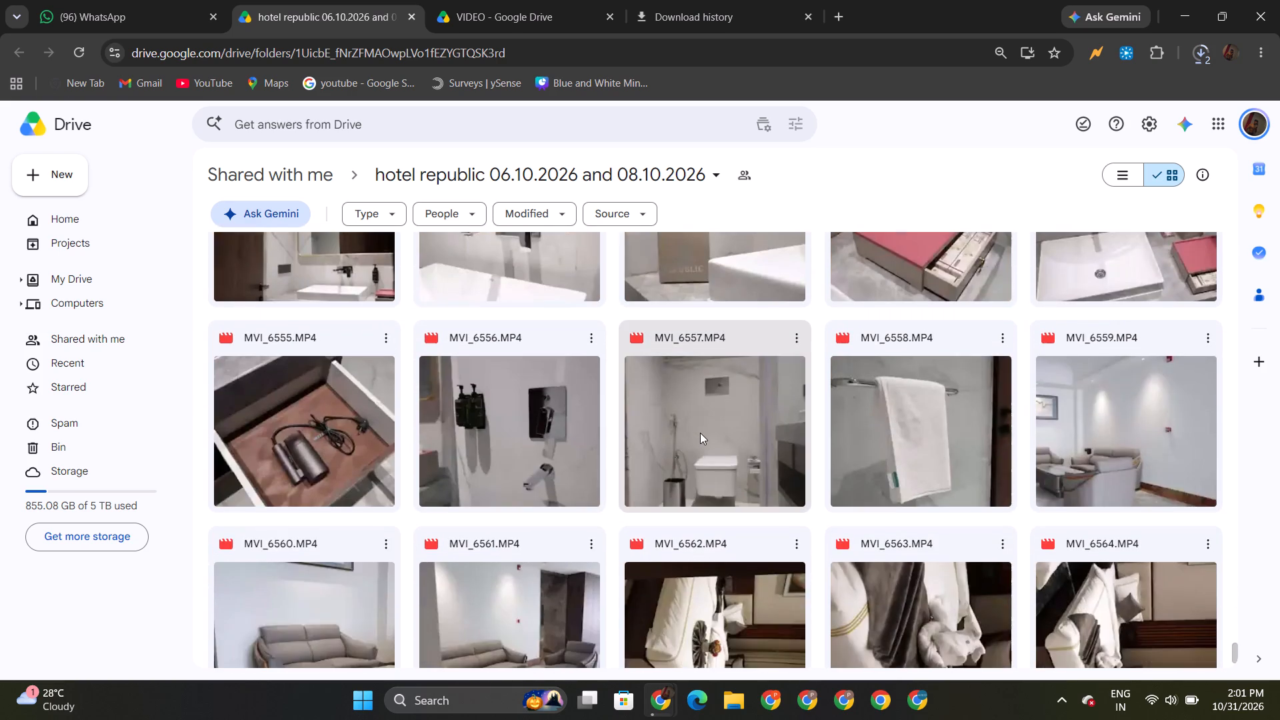
pyautogui.scroll(-8, 700, 433)
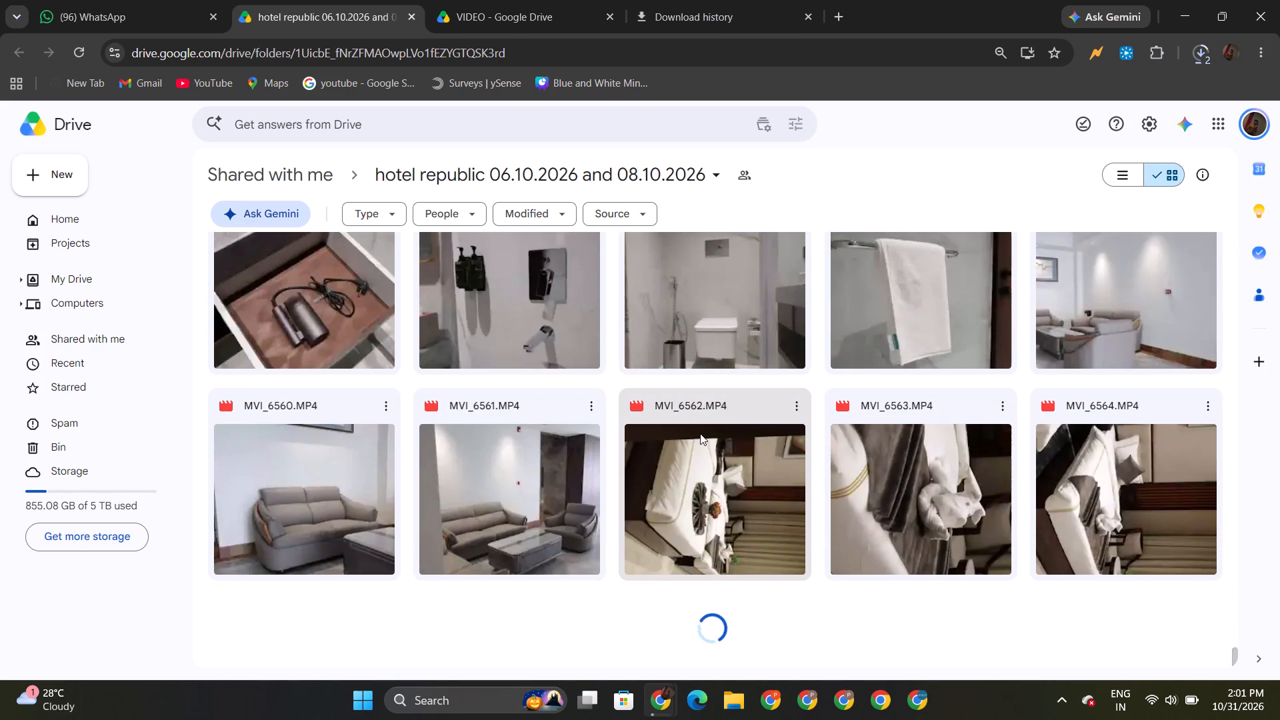
pyautogui.scroll(1, 700, 433)
pyautogui.scroll(-12, 700, 433)
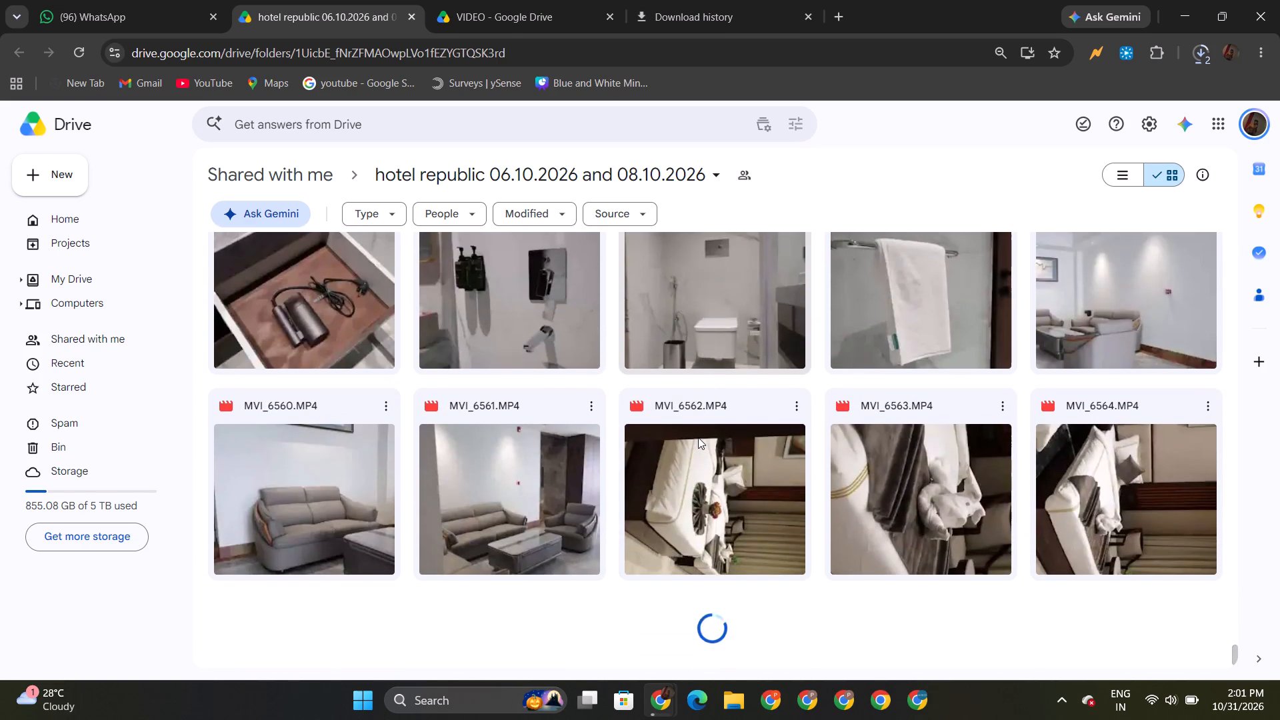
pyautogui.scroll(-11, 698, 437)
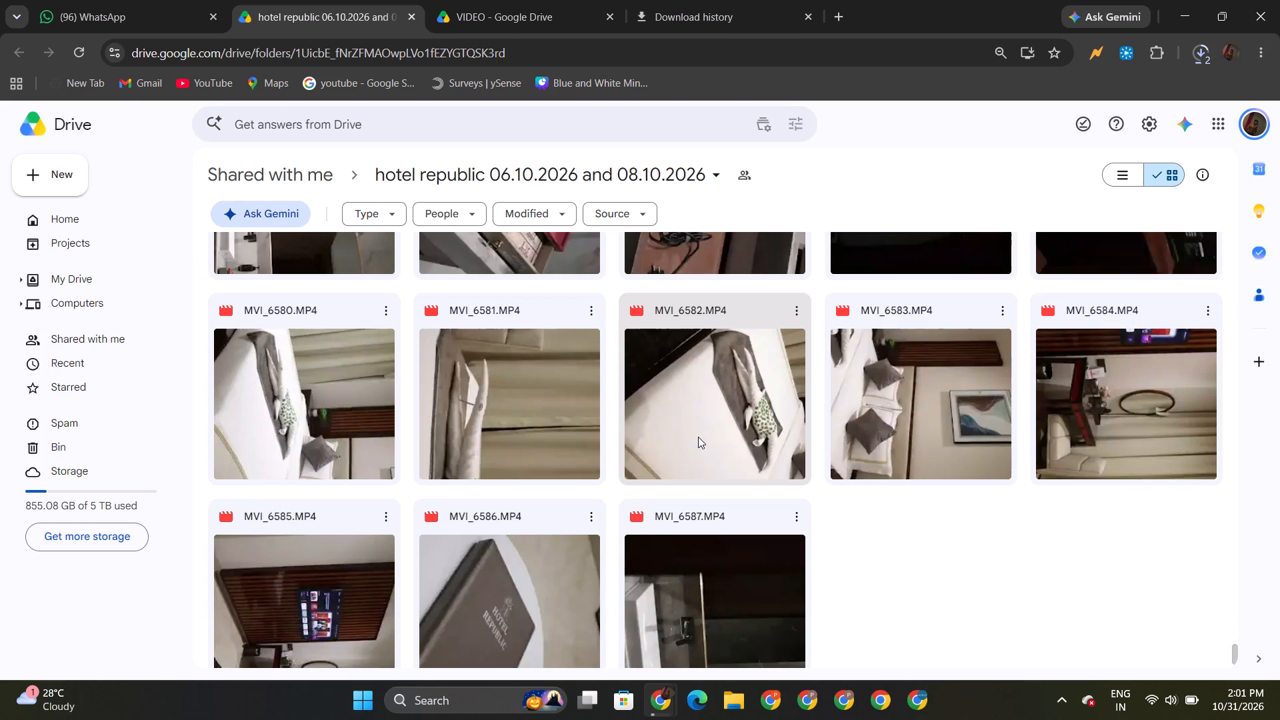
pyautogui.scroll(-8, 698, 437)
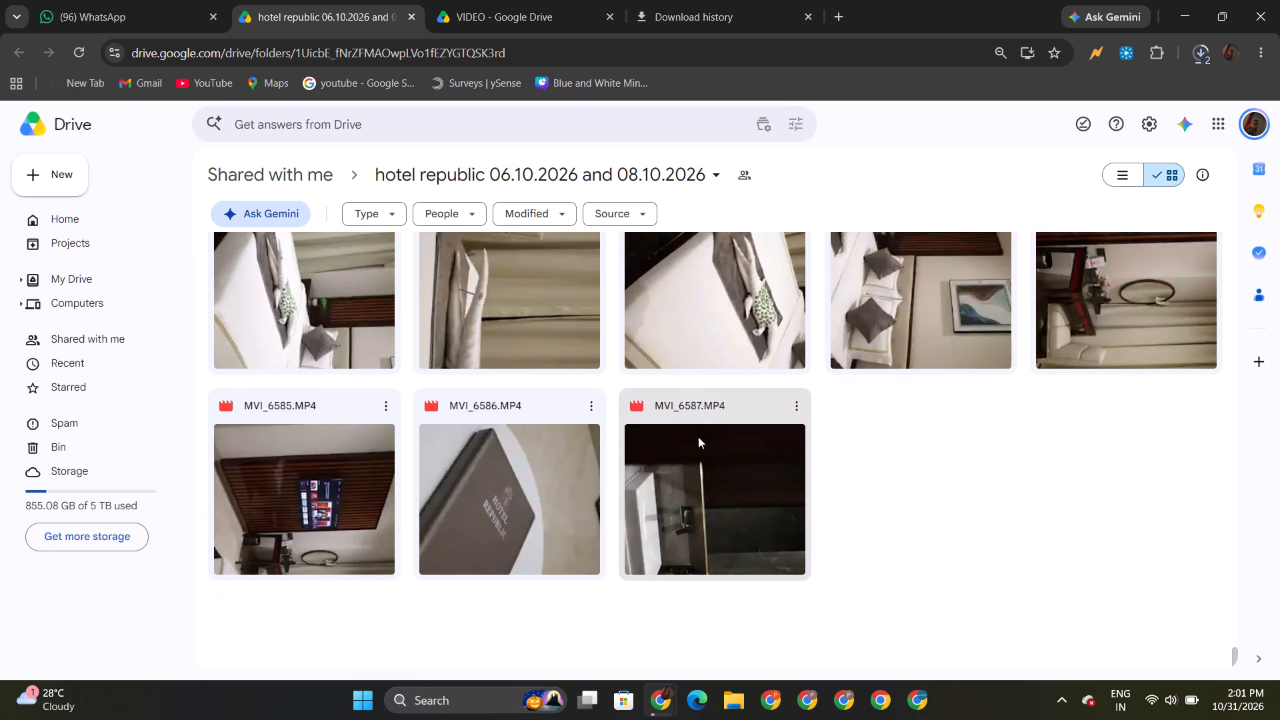
pyautogui.scroll(-5, 698, 437)
# Select the three clips MVI_6577.MP4, MVI_6578.MP4 and MVI_6579.MP4 together near the end of the folder.
pyautogui.scroll(2, 549, 464)
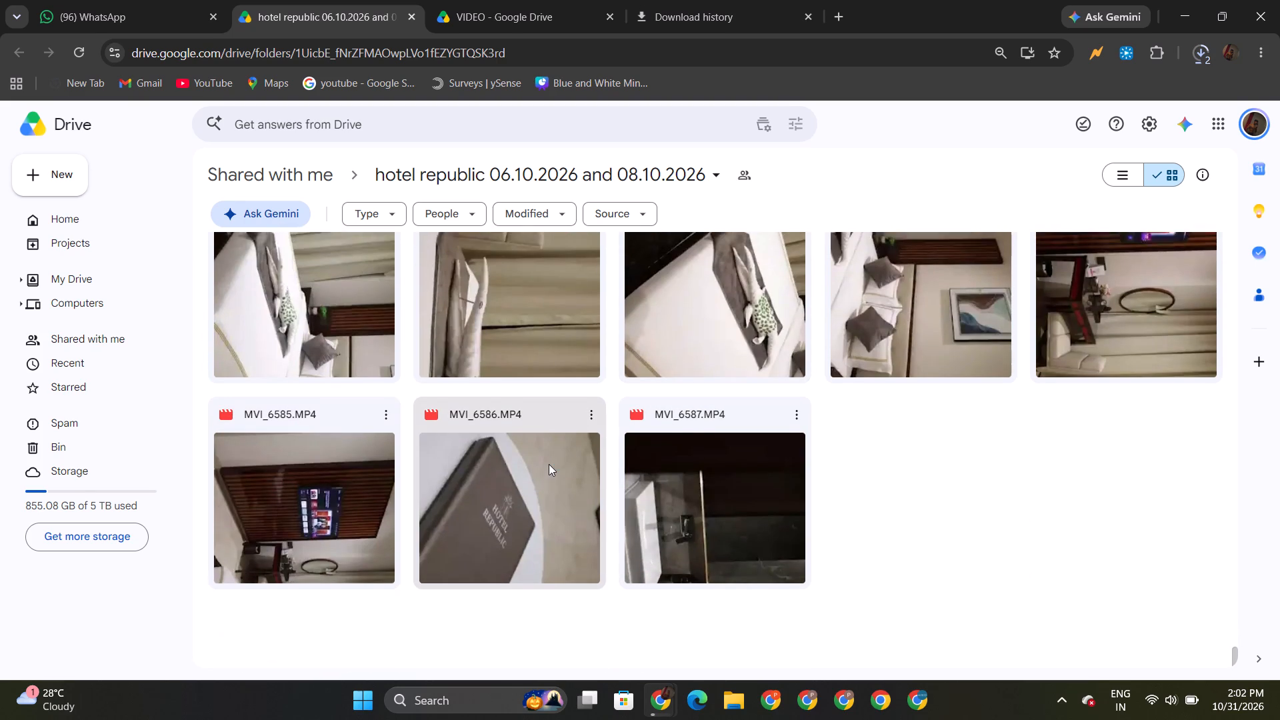
pyautogui.scroll(2, 549, 464)
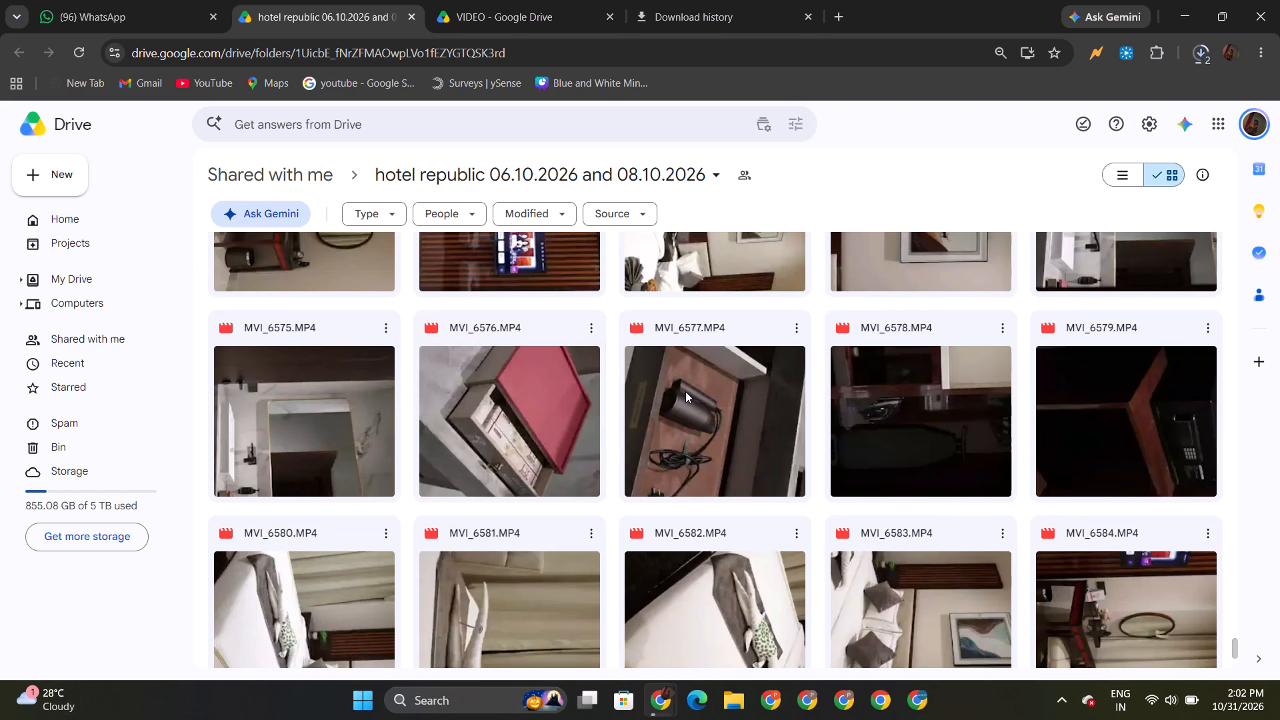
pyautogui.click(675, 384)
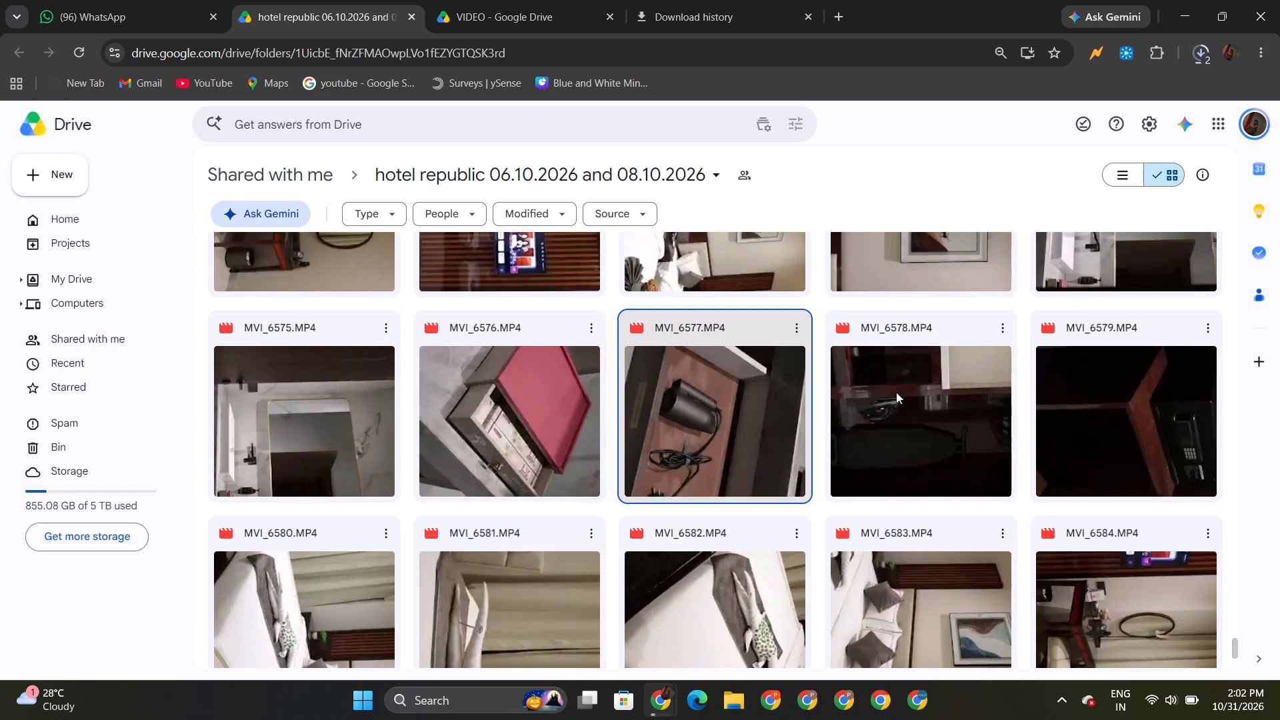
pyautogui.keyDown('ctrl'); pyautogui.click(896, 392); pyautogui.keyUp('ctrl')
pyautogui.keyDown('ctrl'); pyautogui.click(1108, 407); pyautogui.keyUp('ctrl')
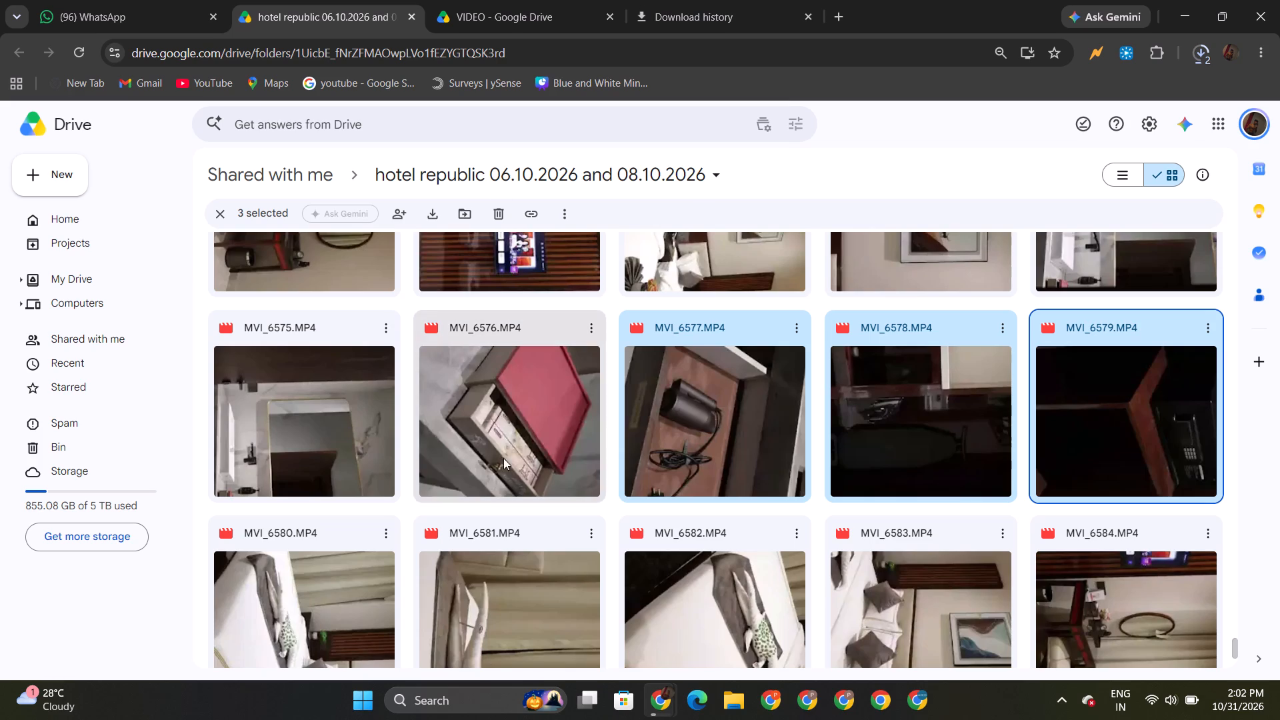
# Review the room and bathroom clips from MVI_6535.MP4 to the folder's last clip, MVI_6587.MP4, keeping the three-clip selection.
pyautogui.scroll(-4, 563, 512)
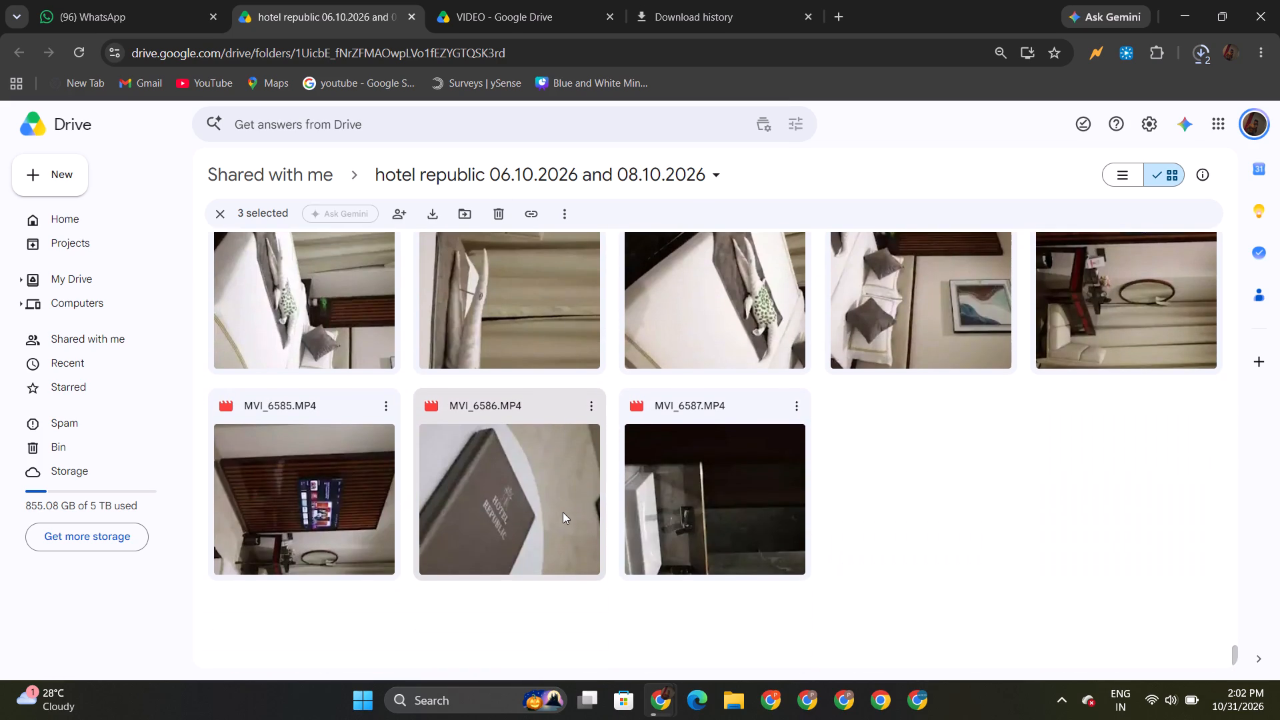
pyautogui.scroll(3, 513, 499)
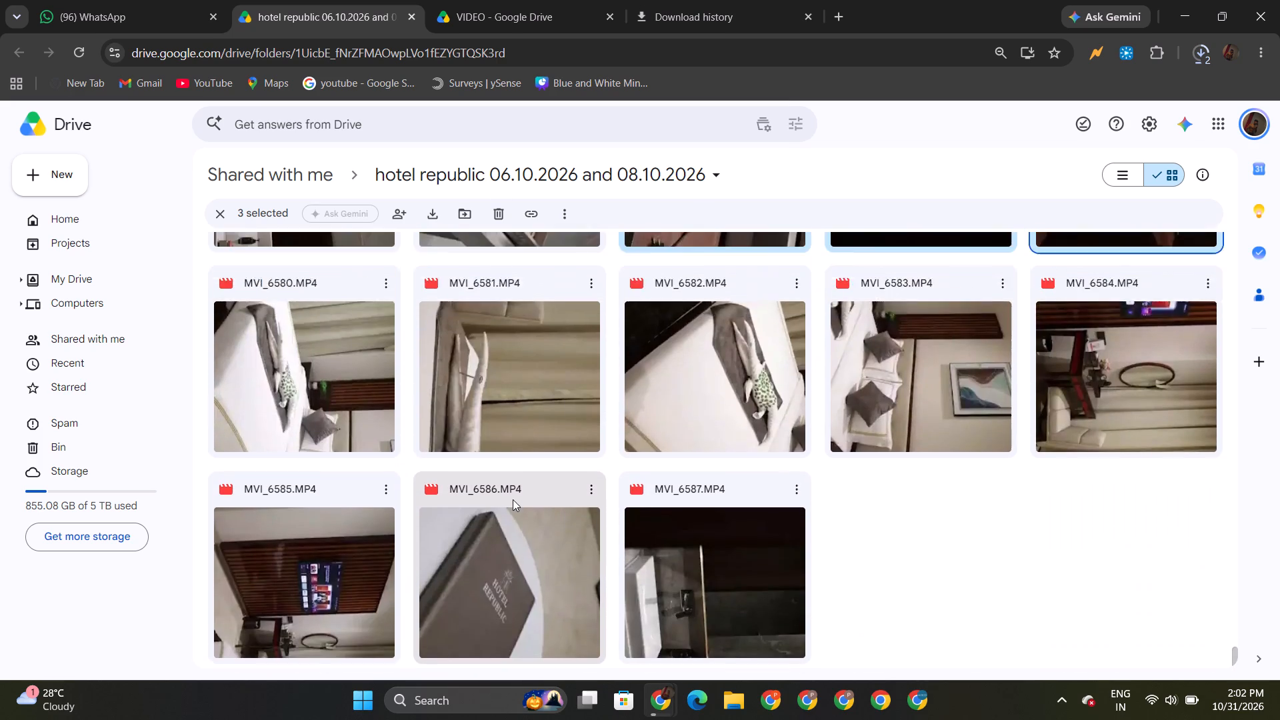
pyautogui.scroll(10, 513, 499)
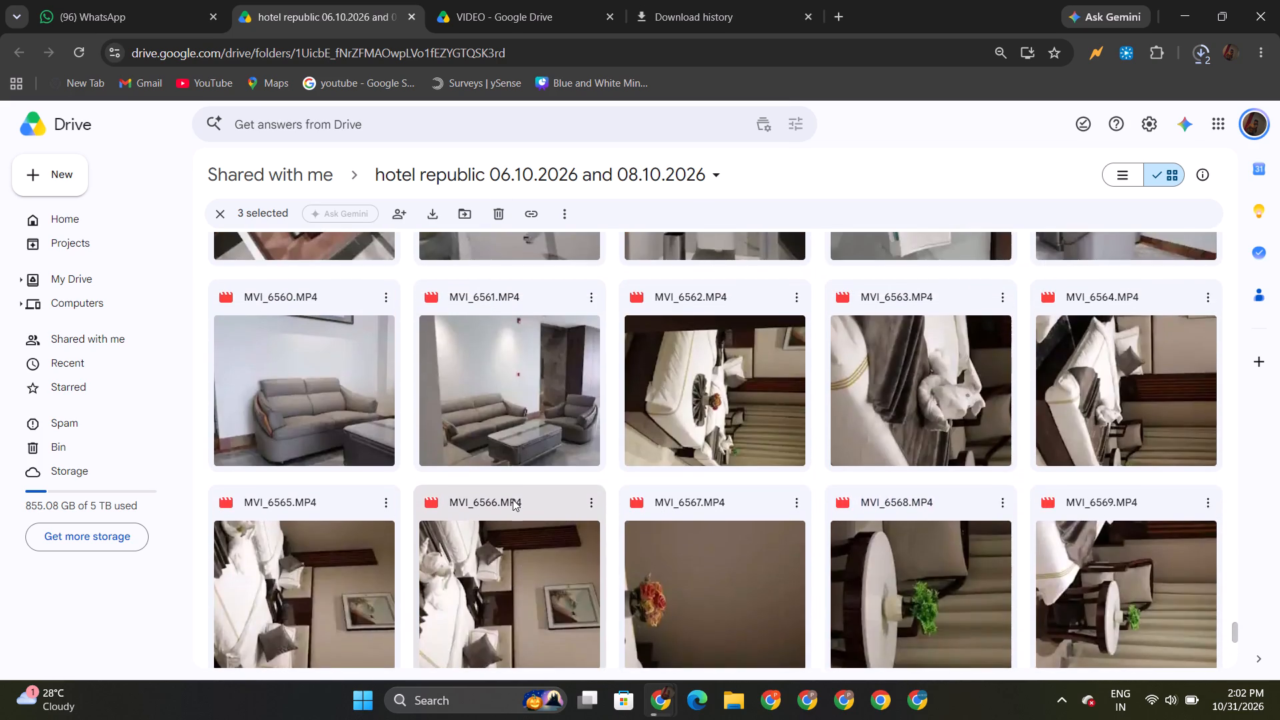
pyautogui.scroll(7, 513, 499)
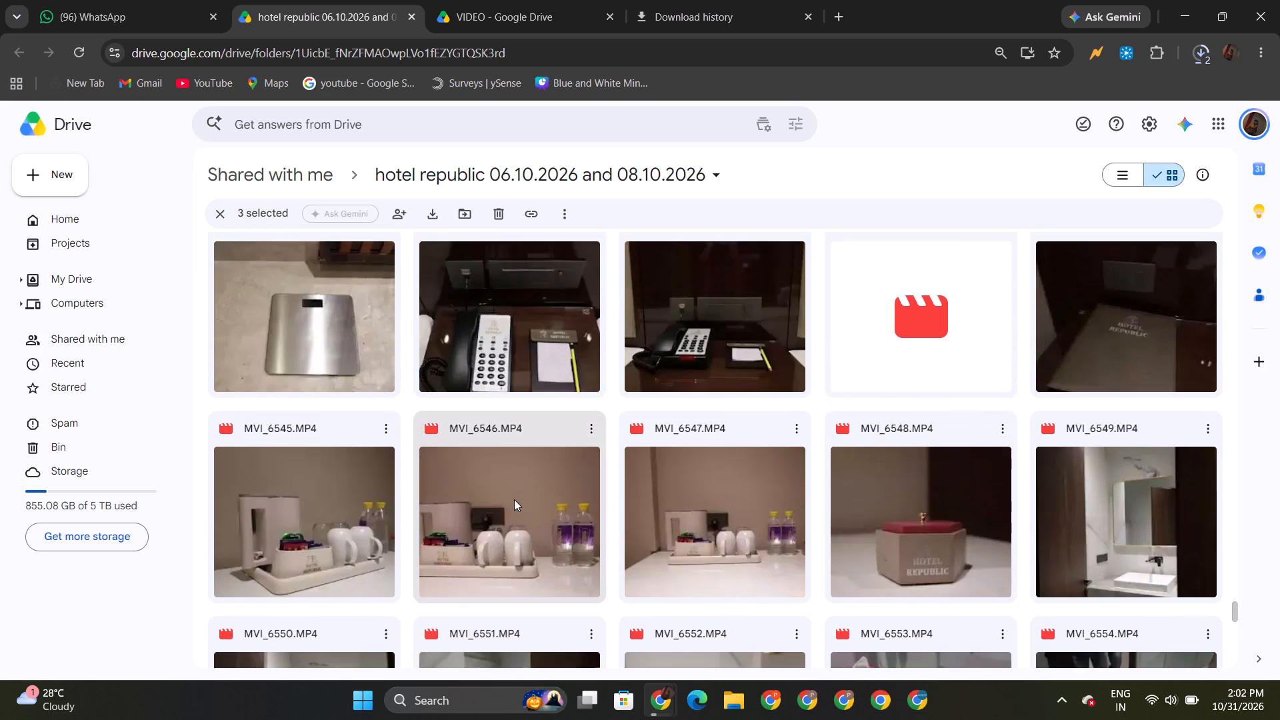
pyautogui.scroll(3, 514, 499)
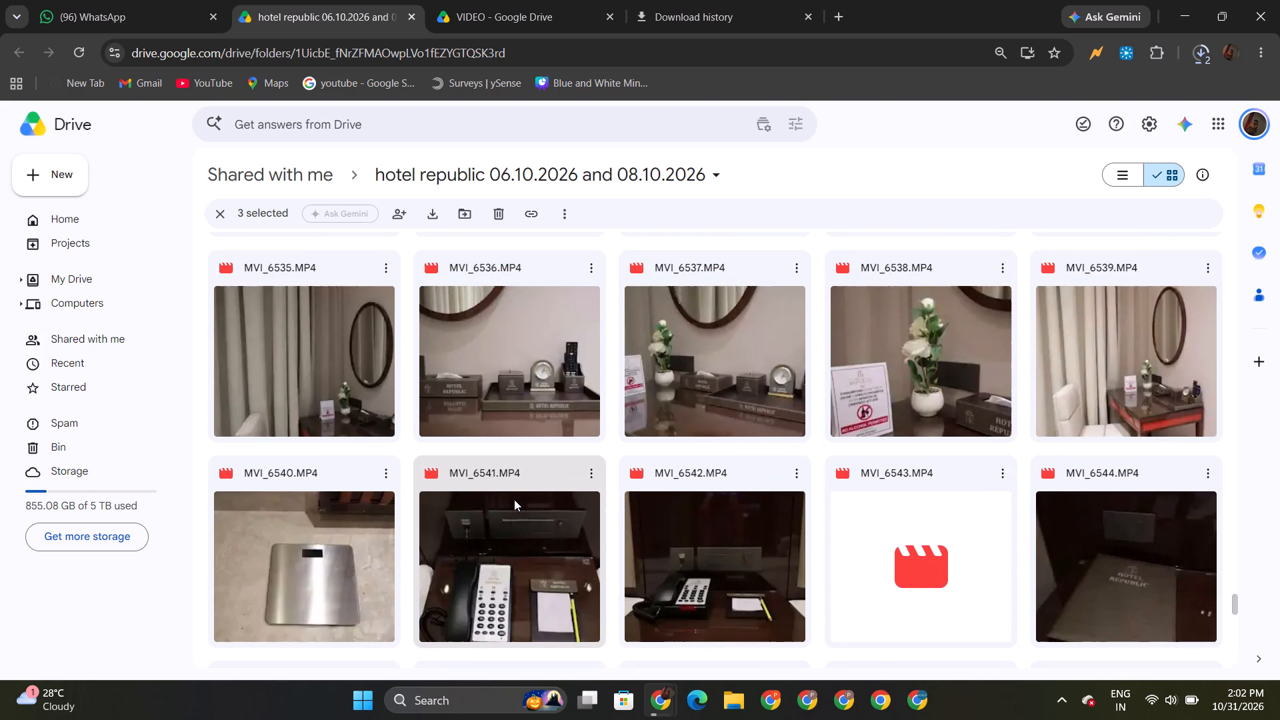
pyautogui.scroll(-7, 516, 499)
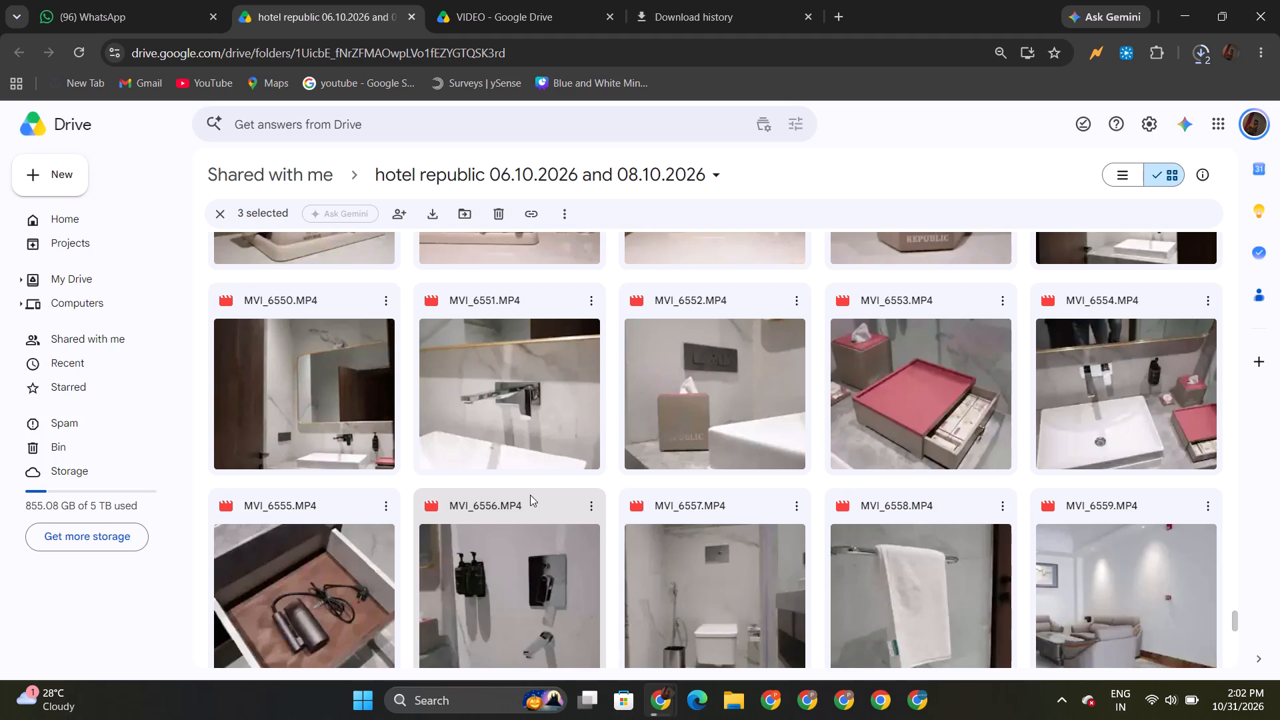
pyautogui.scroll(-11, 568, 509)
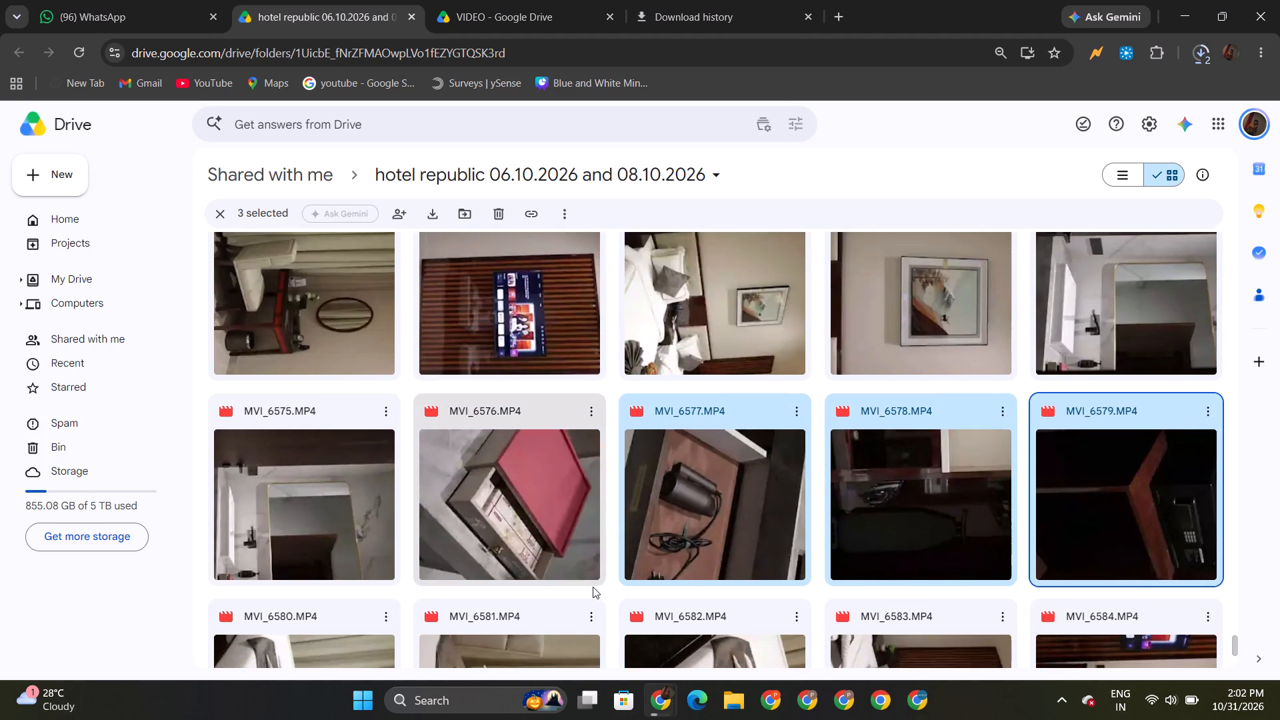
pyautogui.scroll(-5, 593, 588)
# Look back through the earlier clips from MVI_6575.MP4 to the restaurant clips around MVI_5958.MP4.
pyautogui.scroll(5, 593, 588)
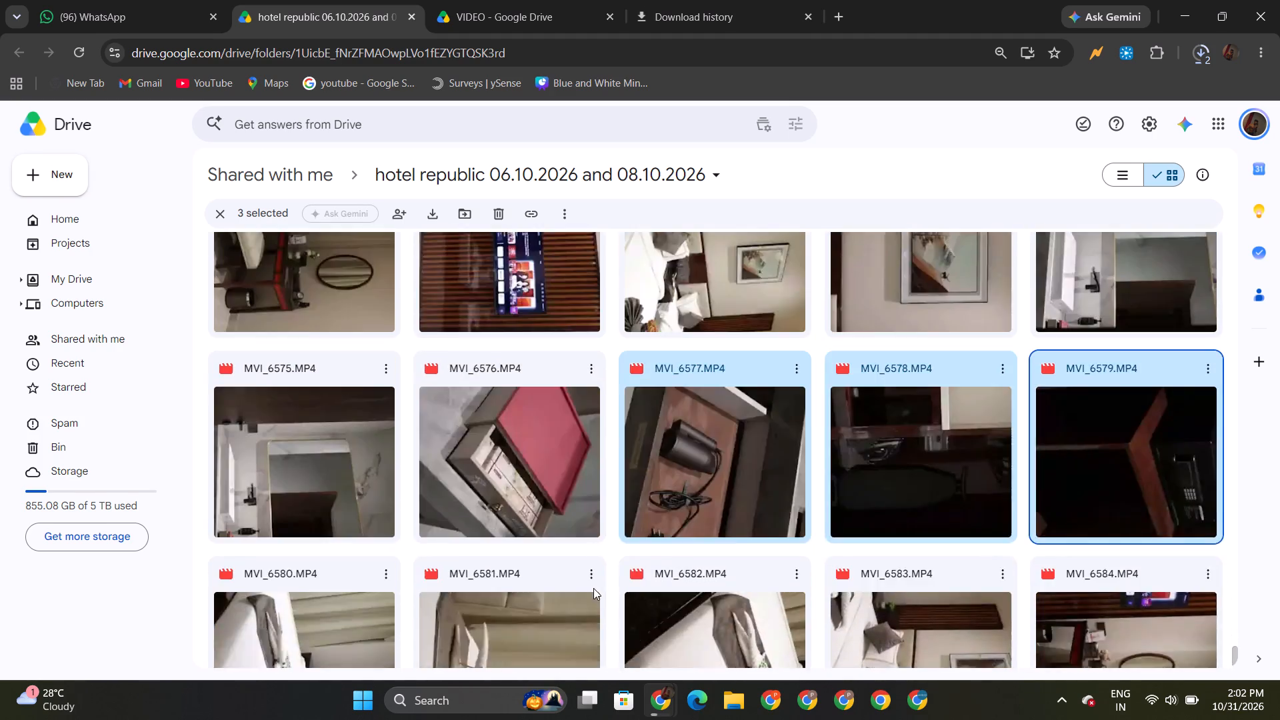
pyautogui.scroll(20, 593, 588)
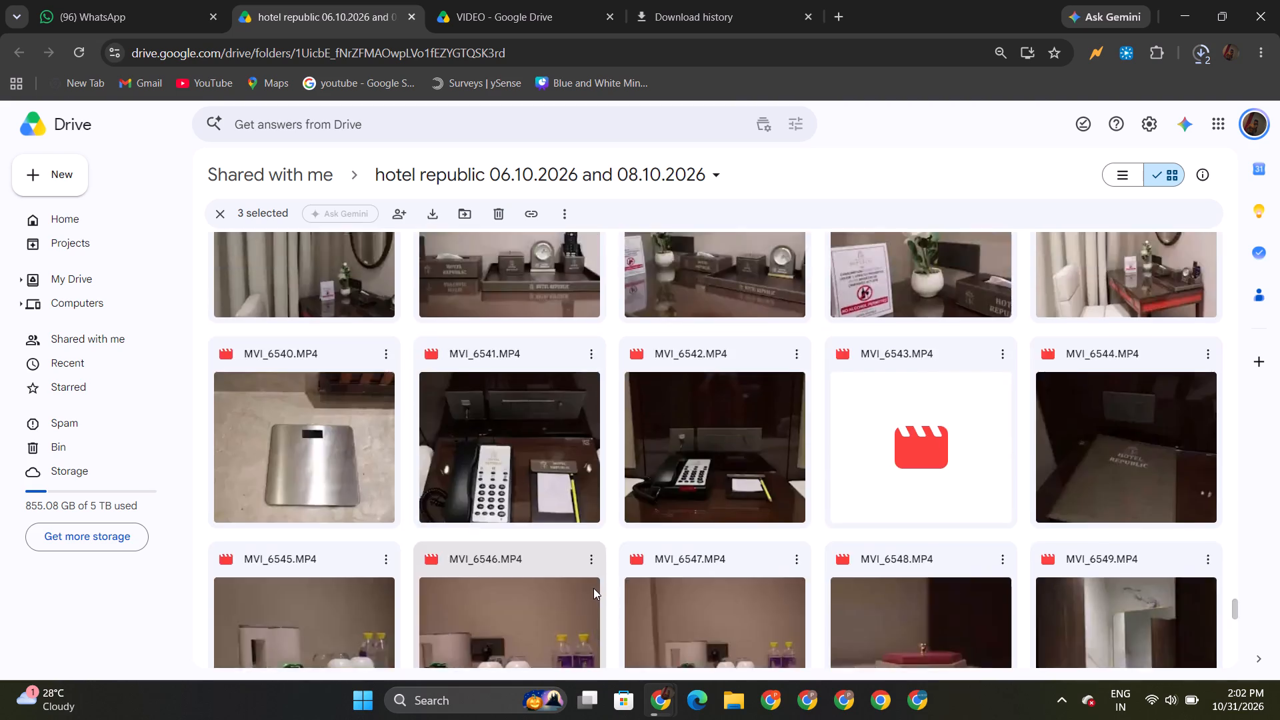
pyautogui.scroll(7, 593, 588)
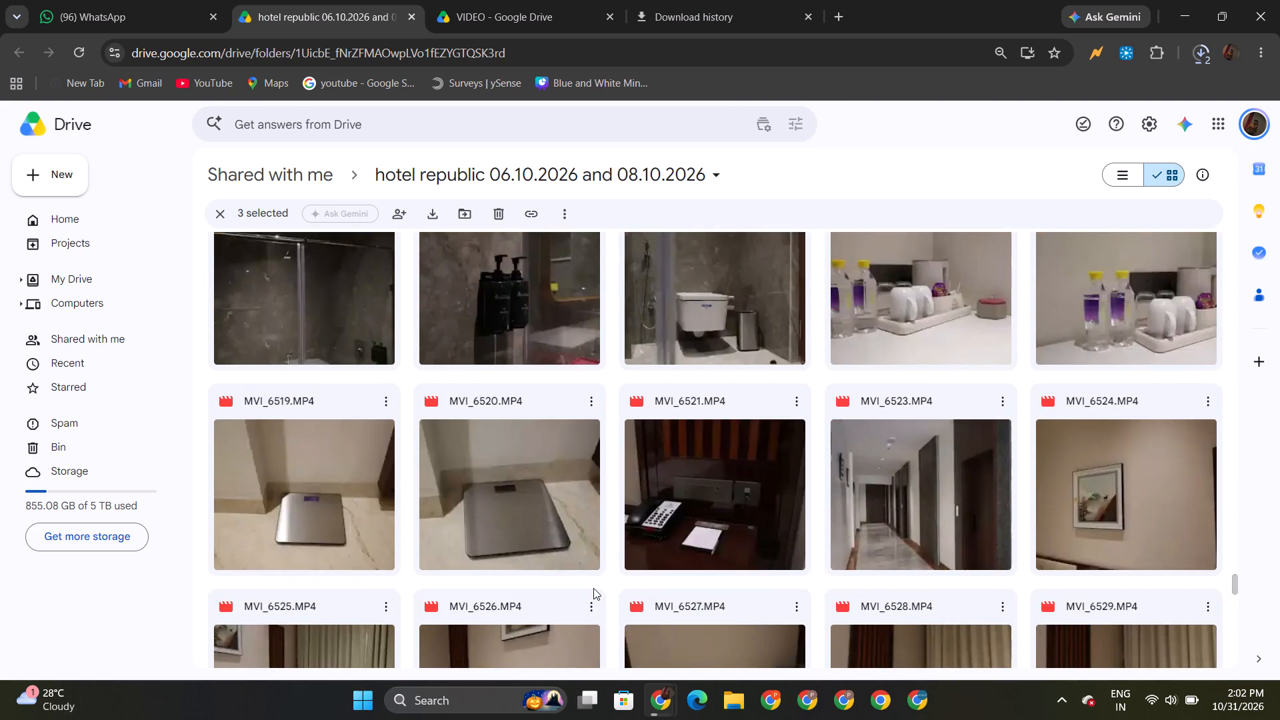
pyautogui.scroll(7, 593, 588)
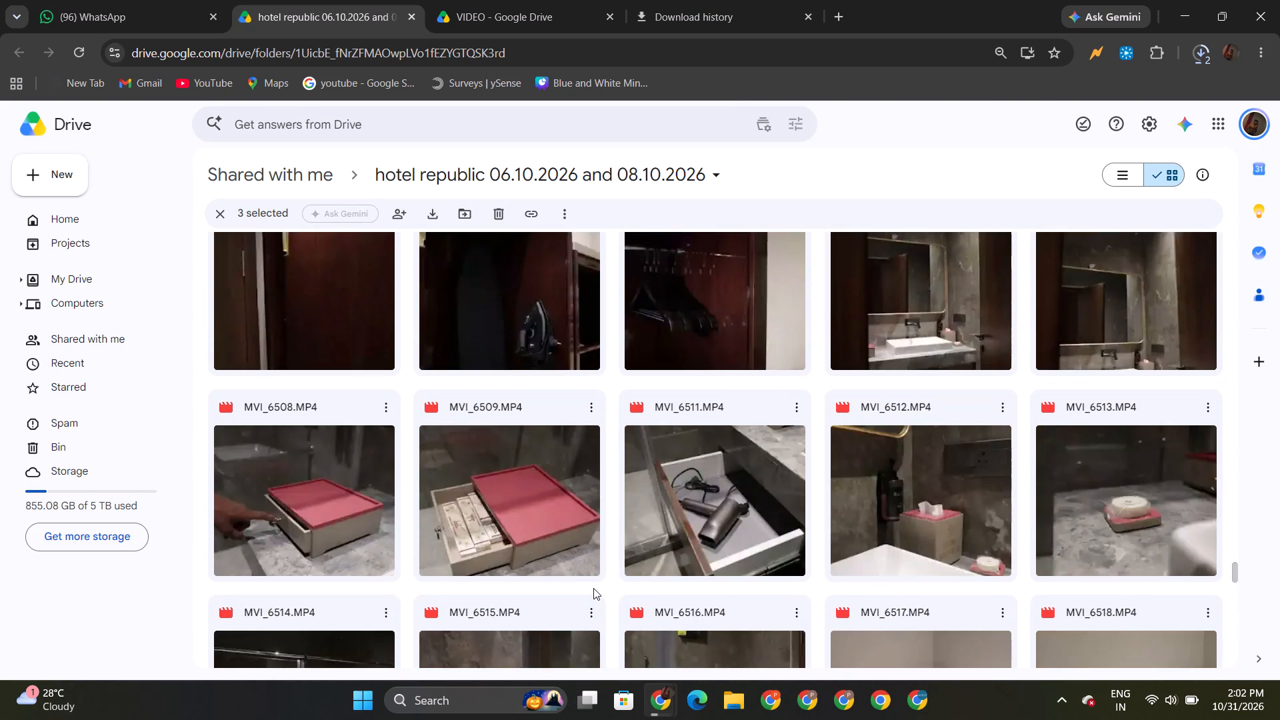
pyautogui.scroll(10, 593, 588)
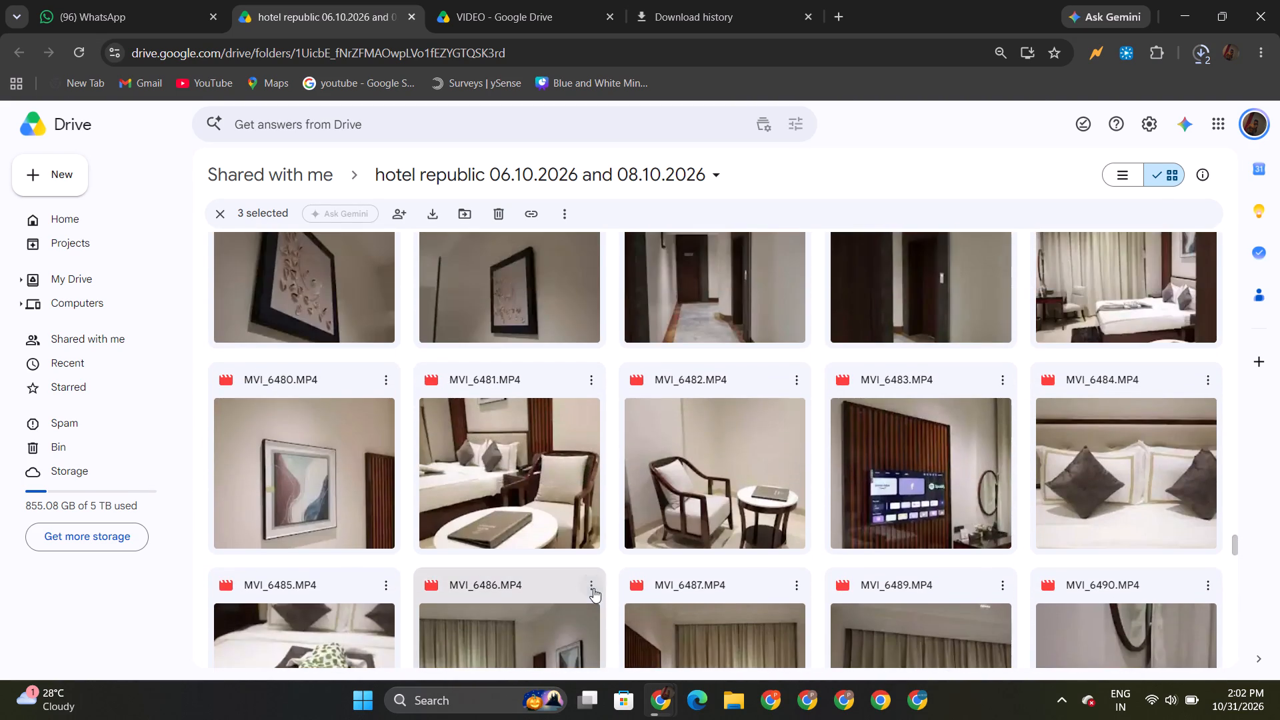
pyautogui.scroll(13, 593, 588)
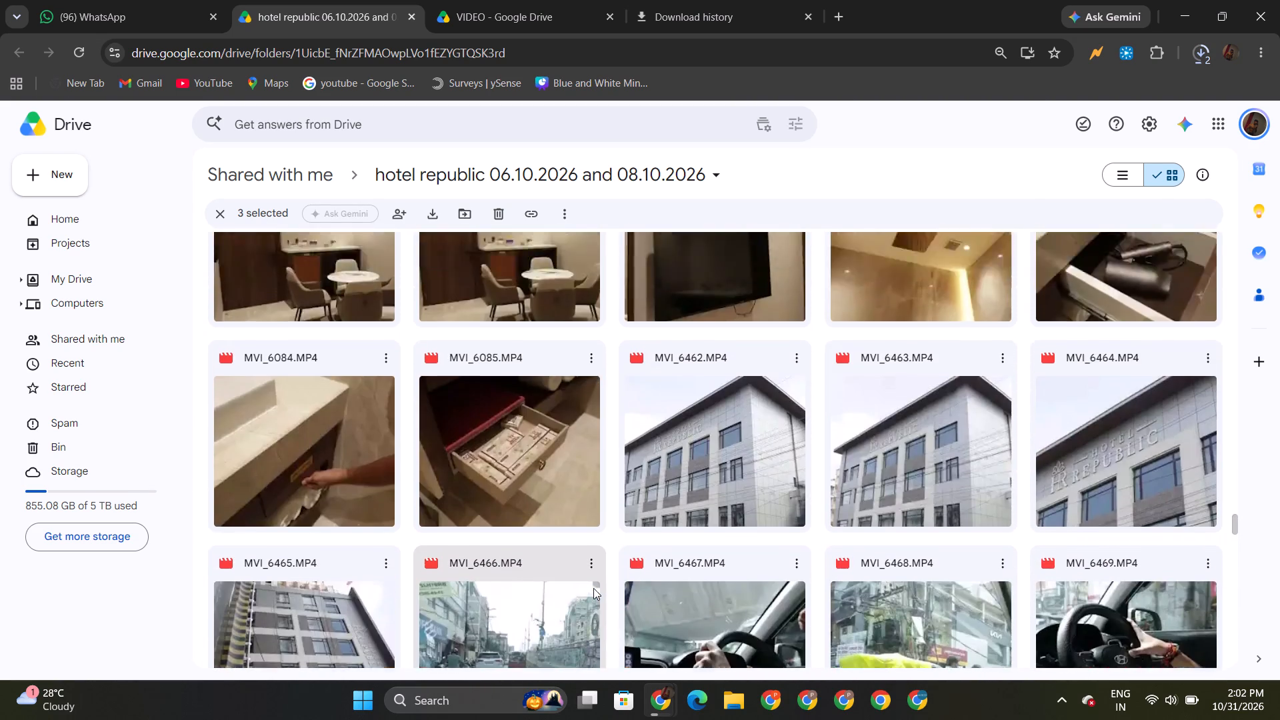
pyautogui.scroll(11, 593, 588)
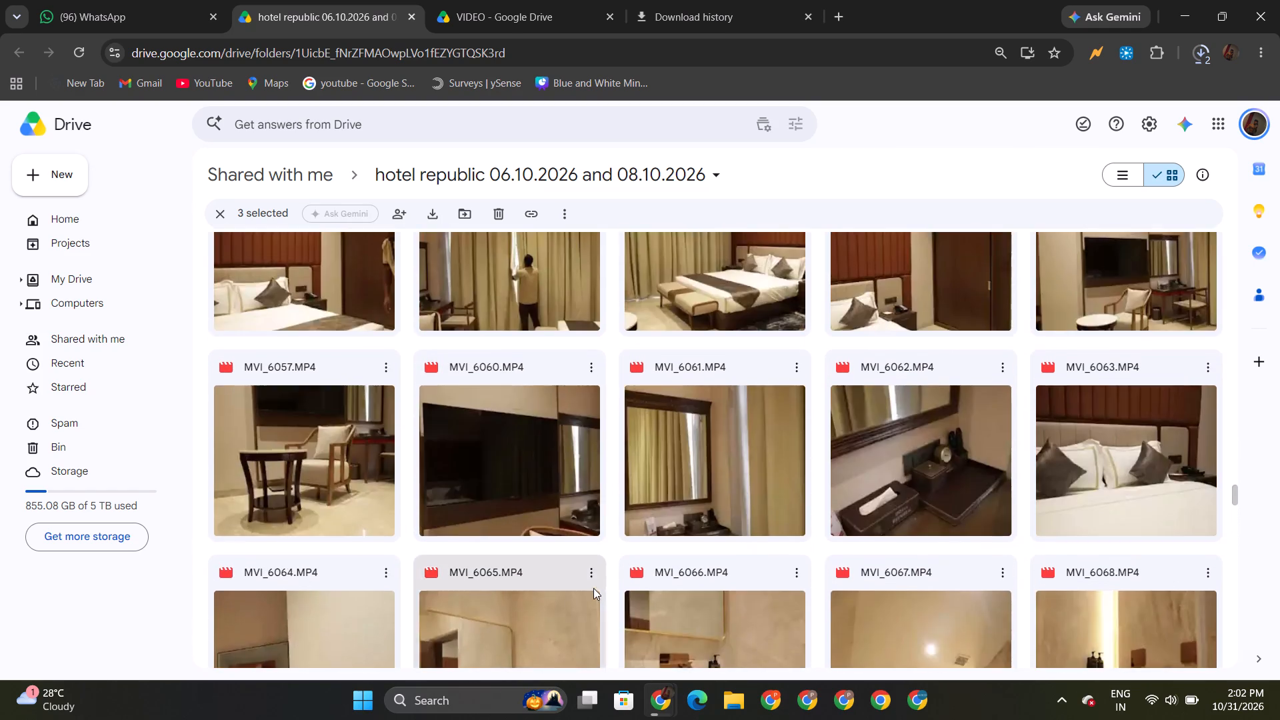
pyautogui.scroll(16, 593, 588)
pyautogui.scroll(6, 593, 588)
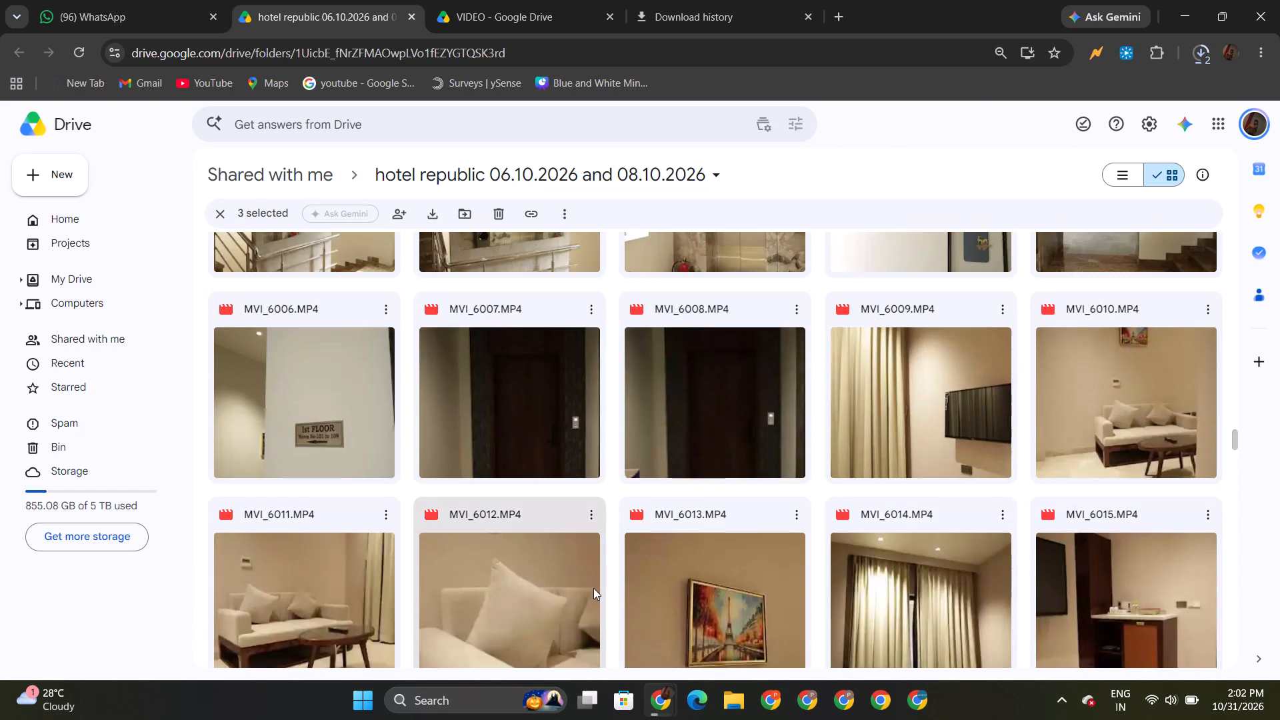
pyautogui.scroll(11, 593, 588)
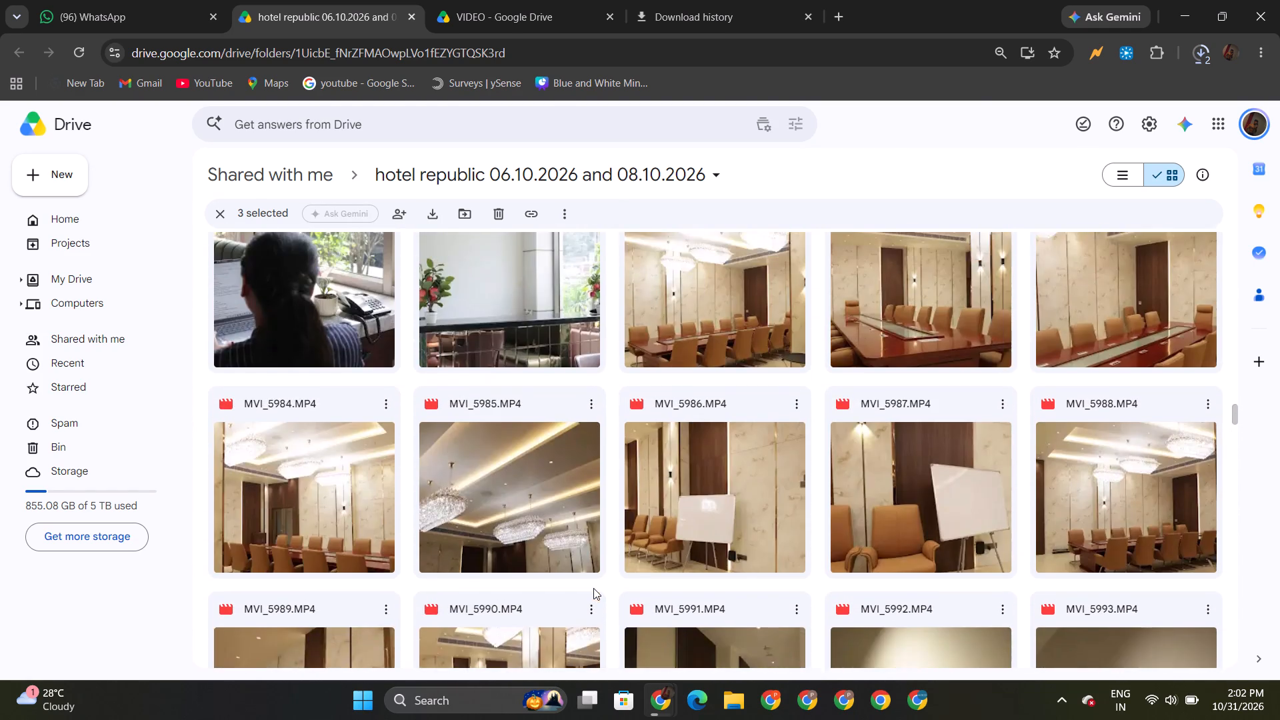
pyautogui.scroll(14, 593, 588)
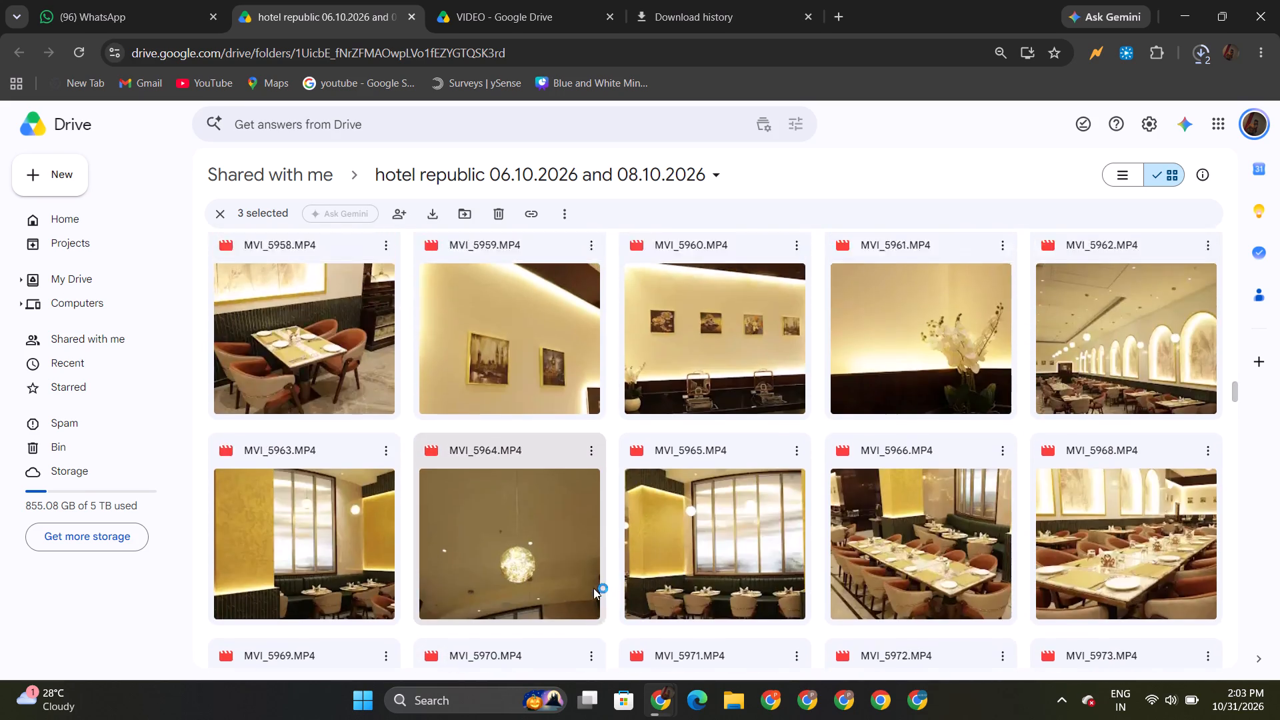
# Examine the duplicate "Copy of MVI" clips in the earlier part of the folder, back past Copy of MVI_6049.MP4.
pyautogui.scroll(18, 593, 588)
pyautogui.scroll(16, 593, 588)
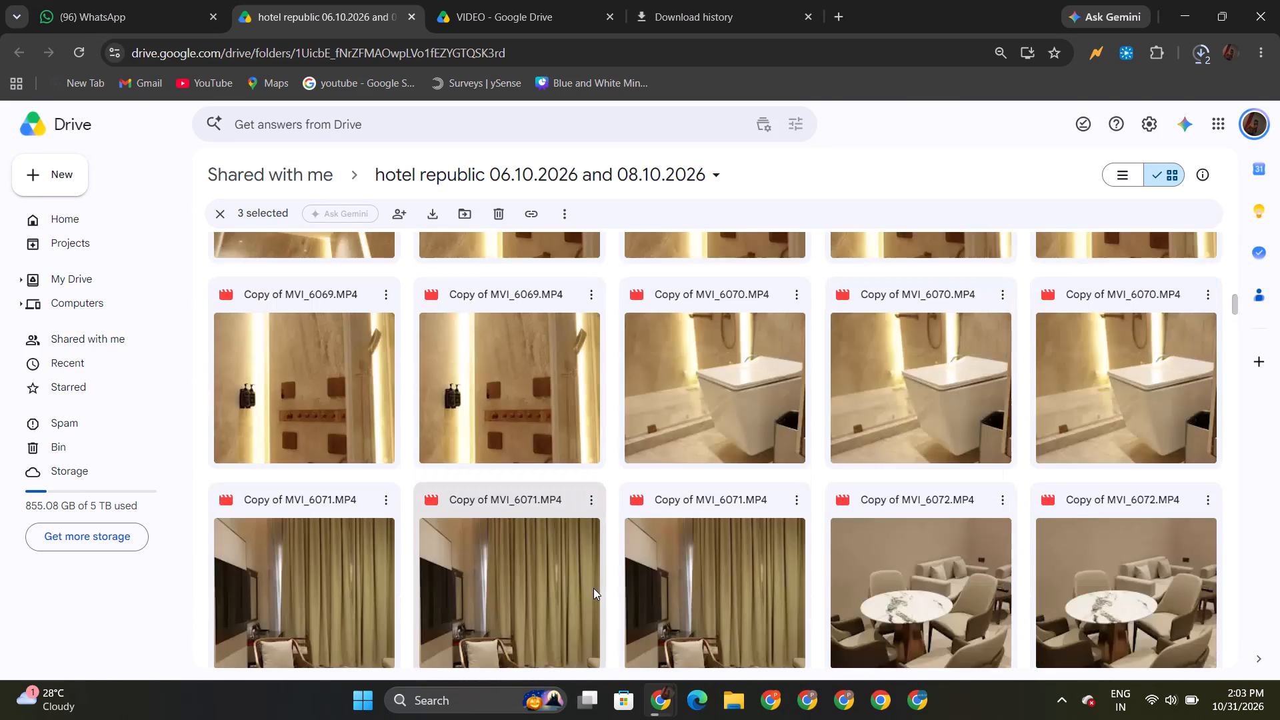
pyautogui.scroll(14, 593, 588)
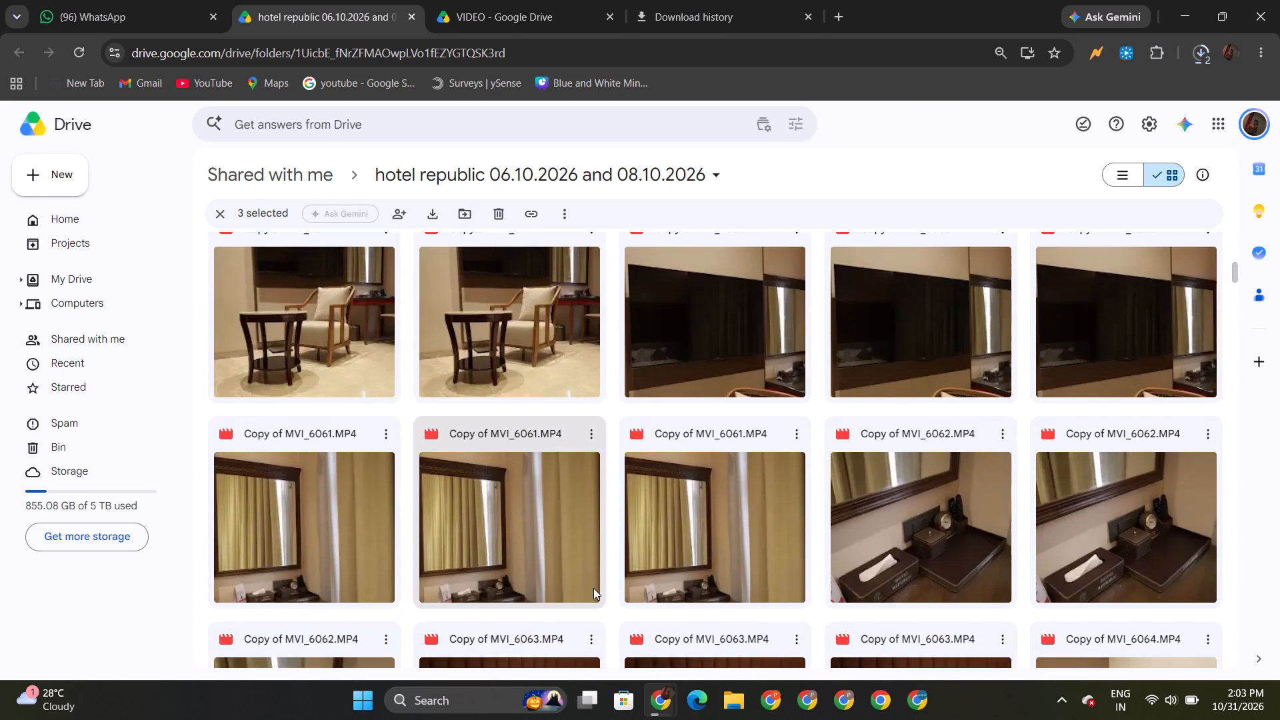
pyautogui.scroll(3, 593, 588)
pyautogui.scroll(-2, 593, 588)
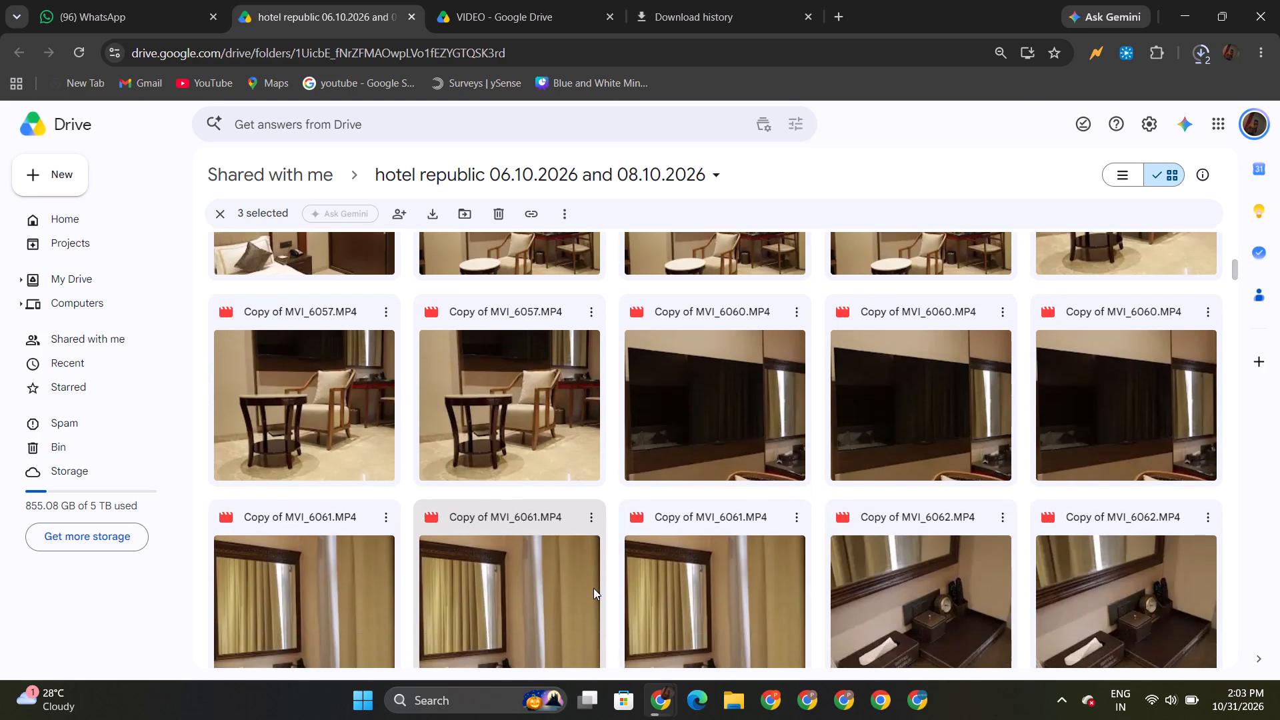
pyautogui.scroll(14, 593, 588)
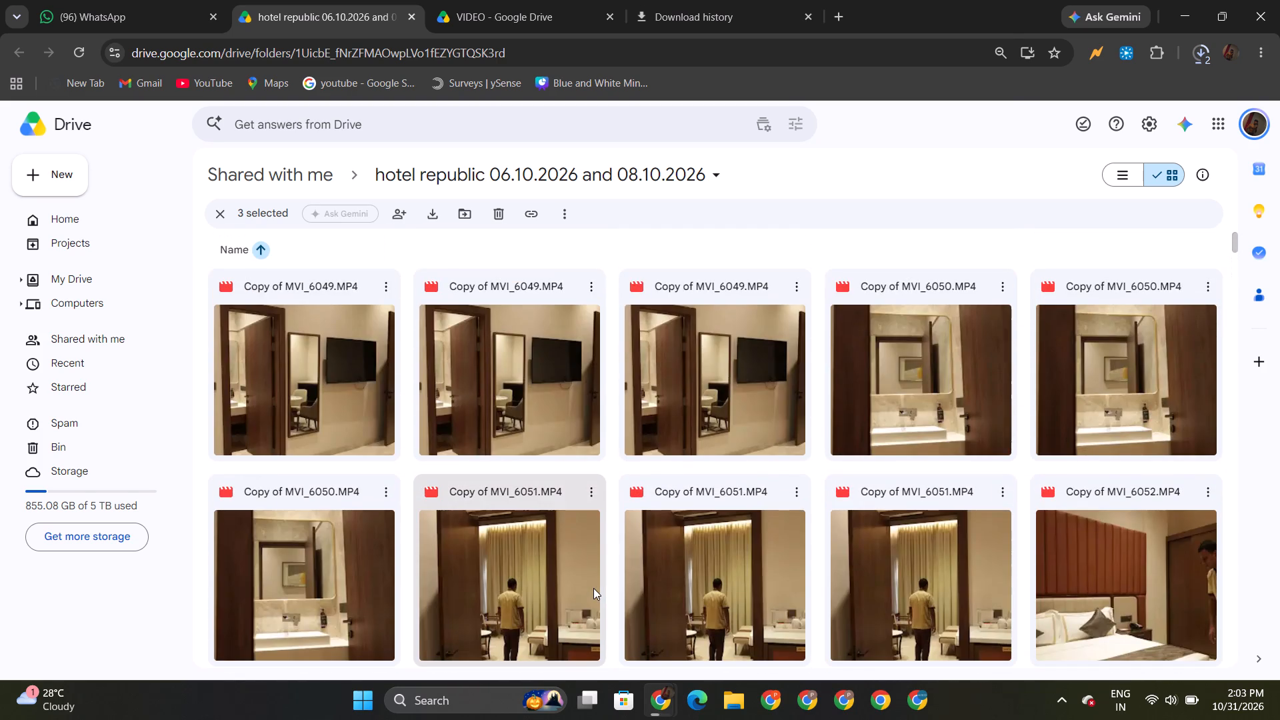
pyautogui.scroll(20, 593, 588)
# Look through the folder again from the "Copy of MVI" clips onward to the clips around MVI_6085.MP4.
pyautogui.scroll(-18, 597, 587)
pyautogui.scroll(-6, 600, 609)
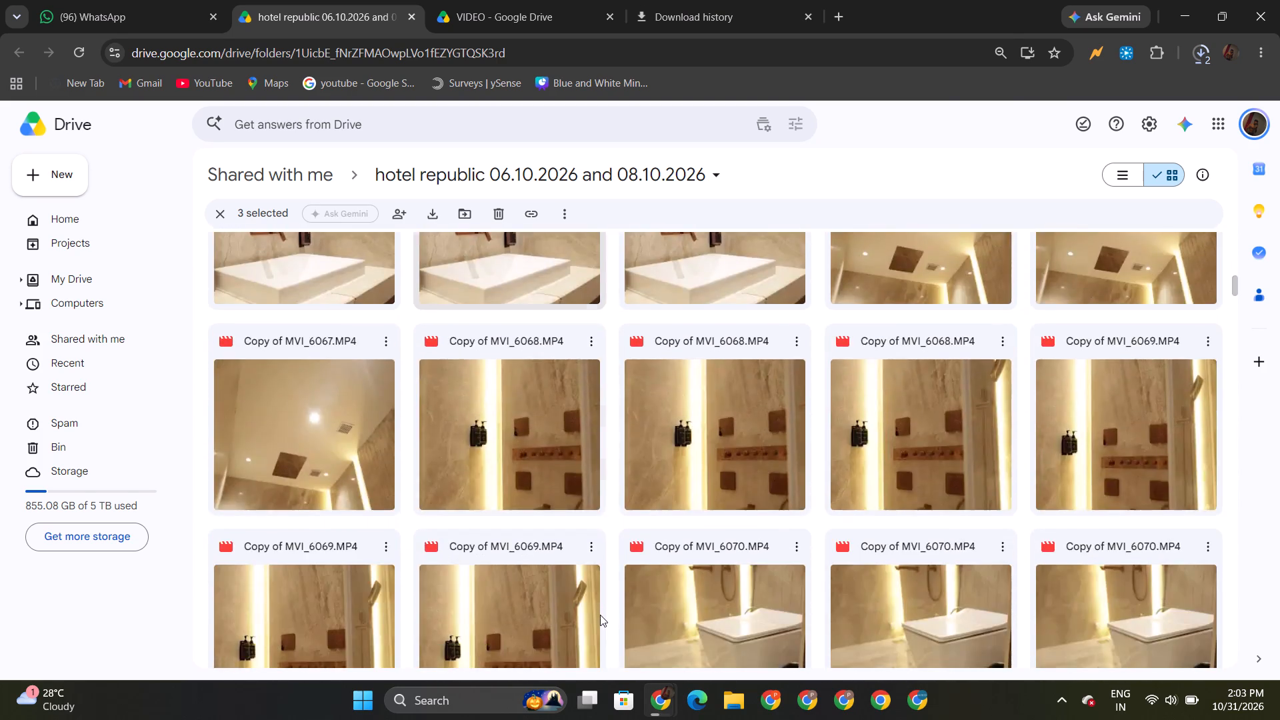
pyautogui.scroll(-5, 601, 619)
pyautogui.scroll(-18, 601, 623)
pyautogui.scroll(-9, 602, 626)
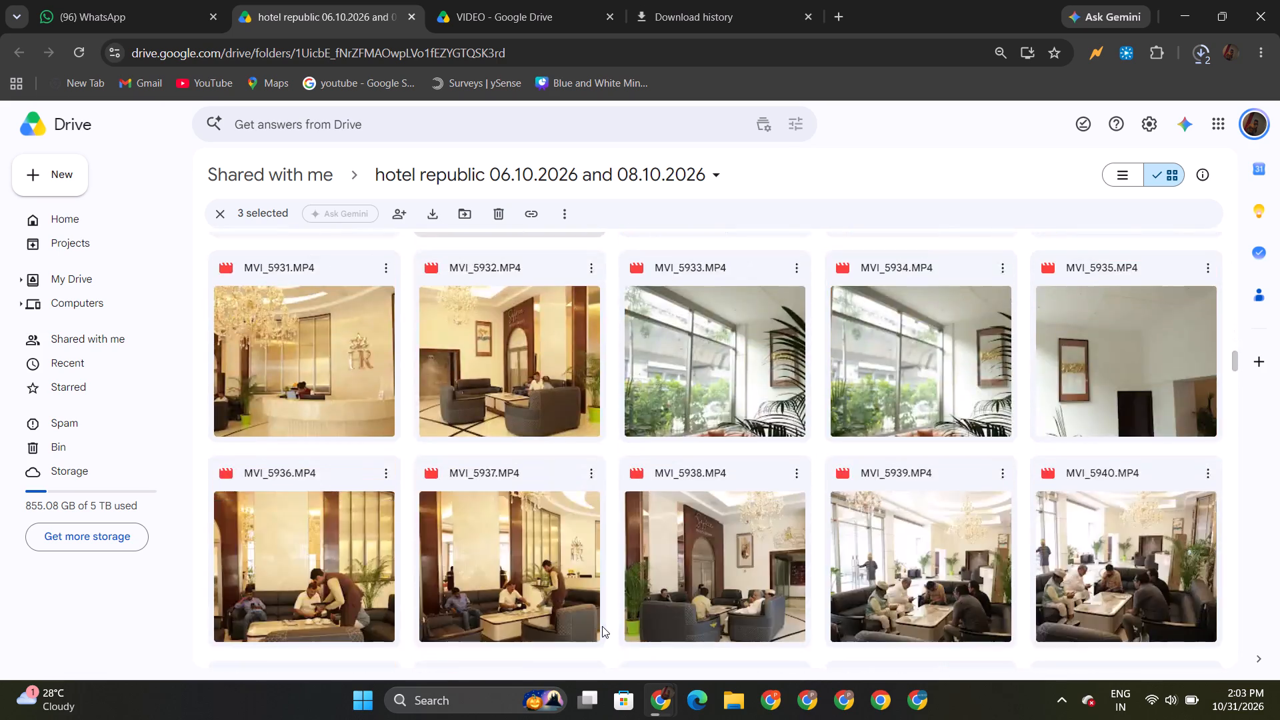
pyautogui.scroll(-8, 602, 626)
pyautogui.scroll(-15, 602, 626)
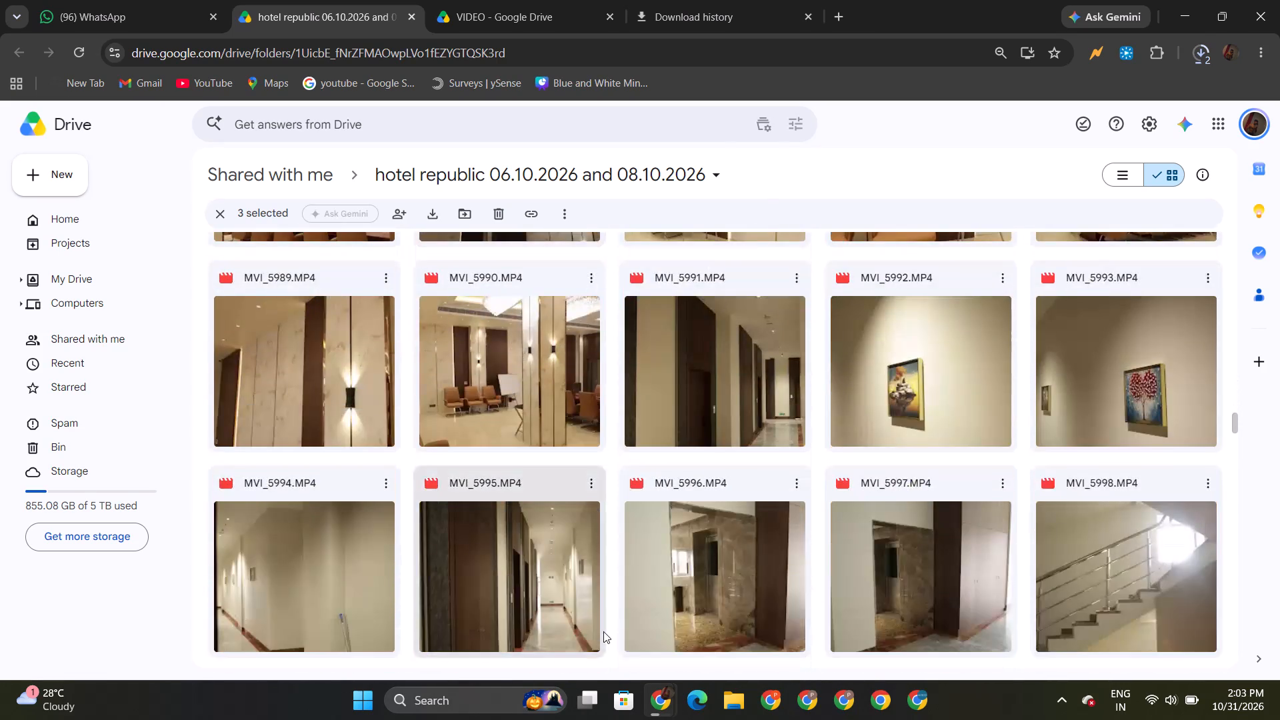
pyautogui.scroll(-17, 603, 631)
pyautogui.scroll(-15, 603, 632)
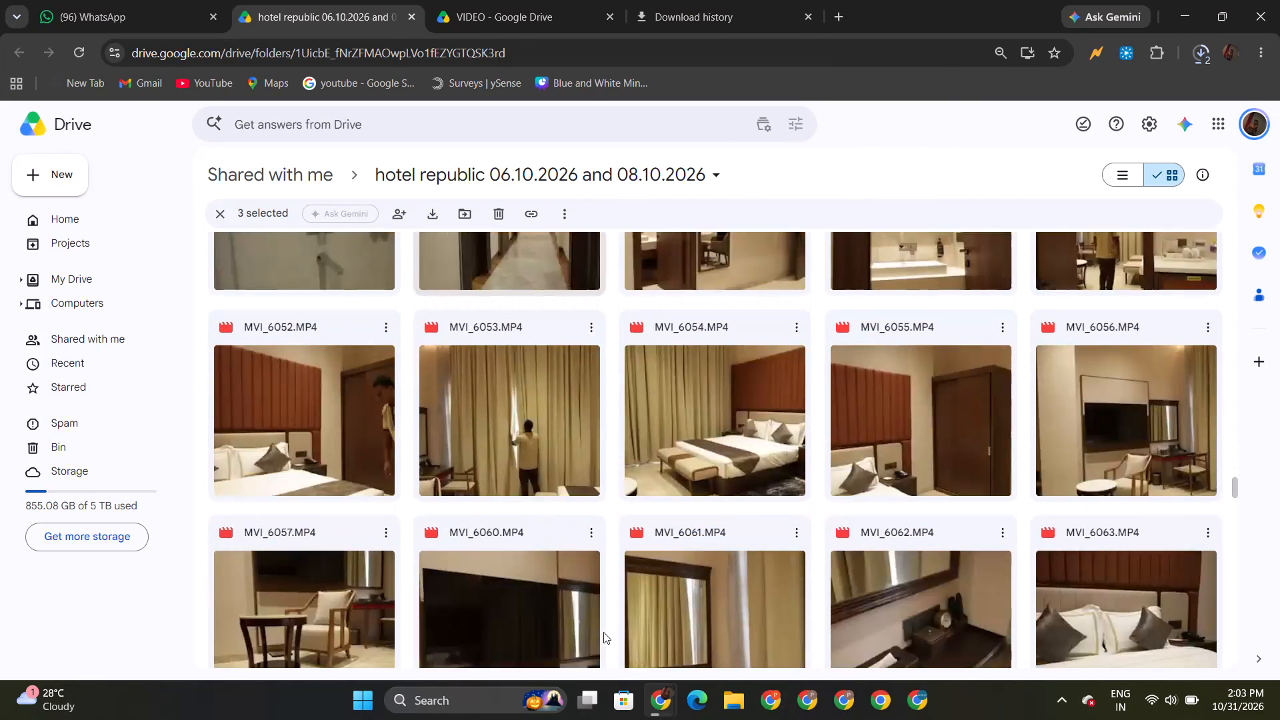
pyautogui.scroll(-9, 603, 632)
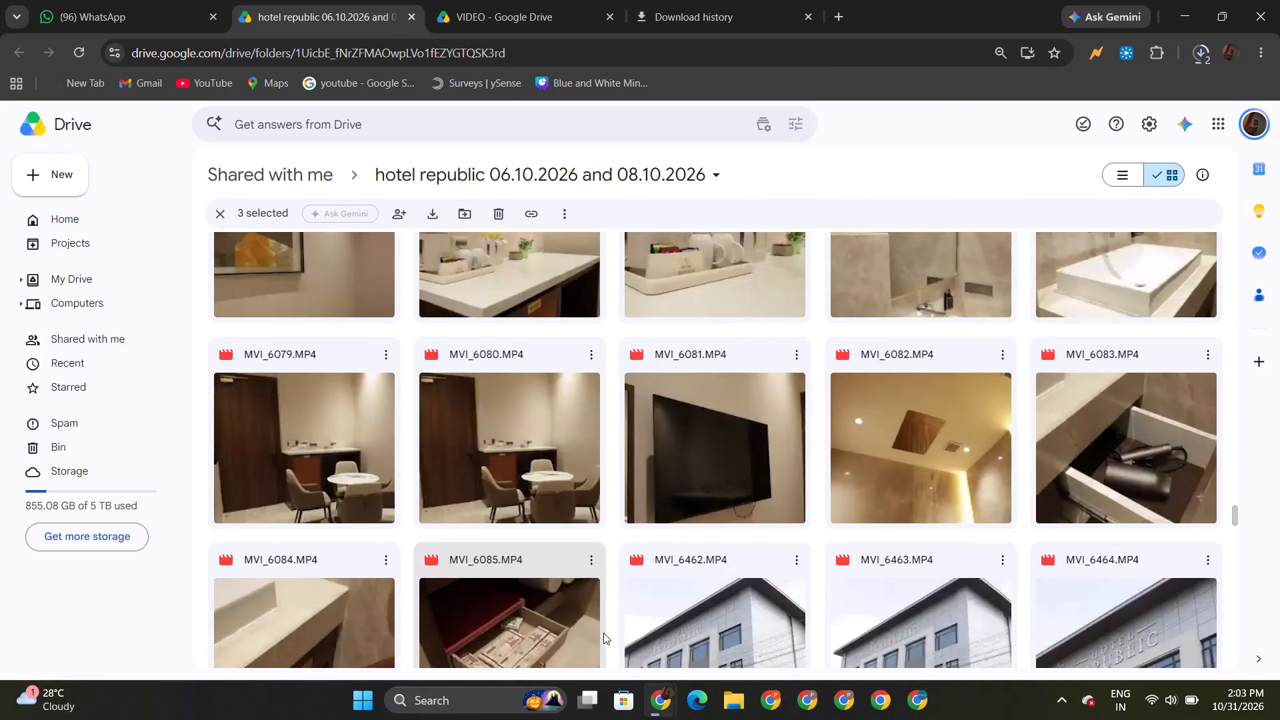
# Examine the room clips from around MVI_6057.MP4 onward to the exterior and driving clips around MVI_6469.MP4.
pyautogui.scroll(10, 603, 633)
pyautogui.scroll(-4, 603, 633)
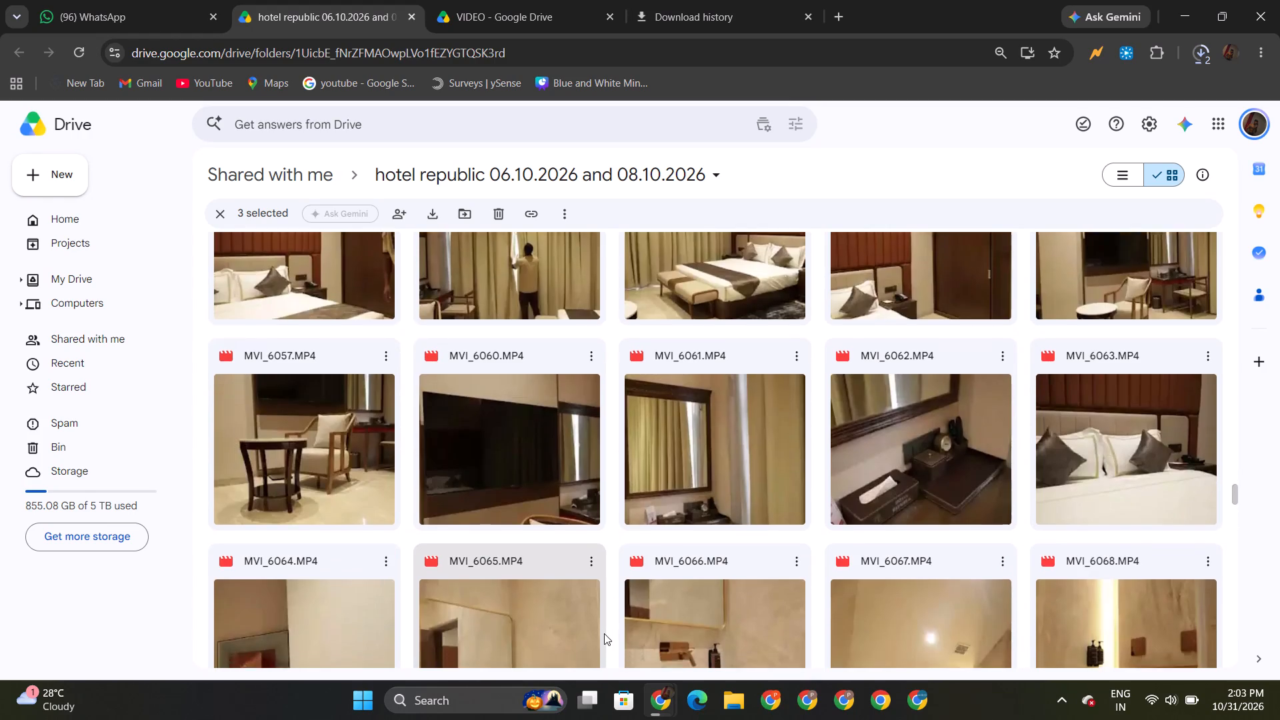
pyautogui.scroll(-11, 604, 633)
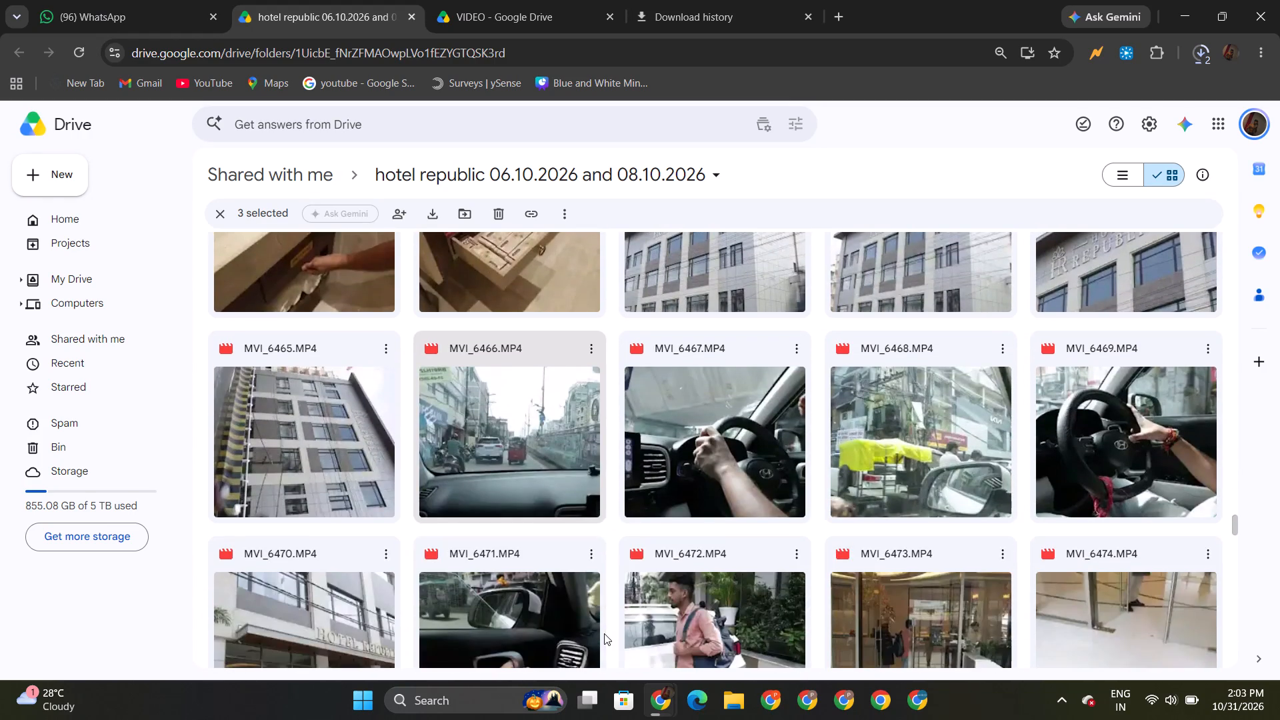
pyautogui.scroll(3, 604, 633)
pyautogui.scroll(-2, 590, 625)
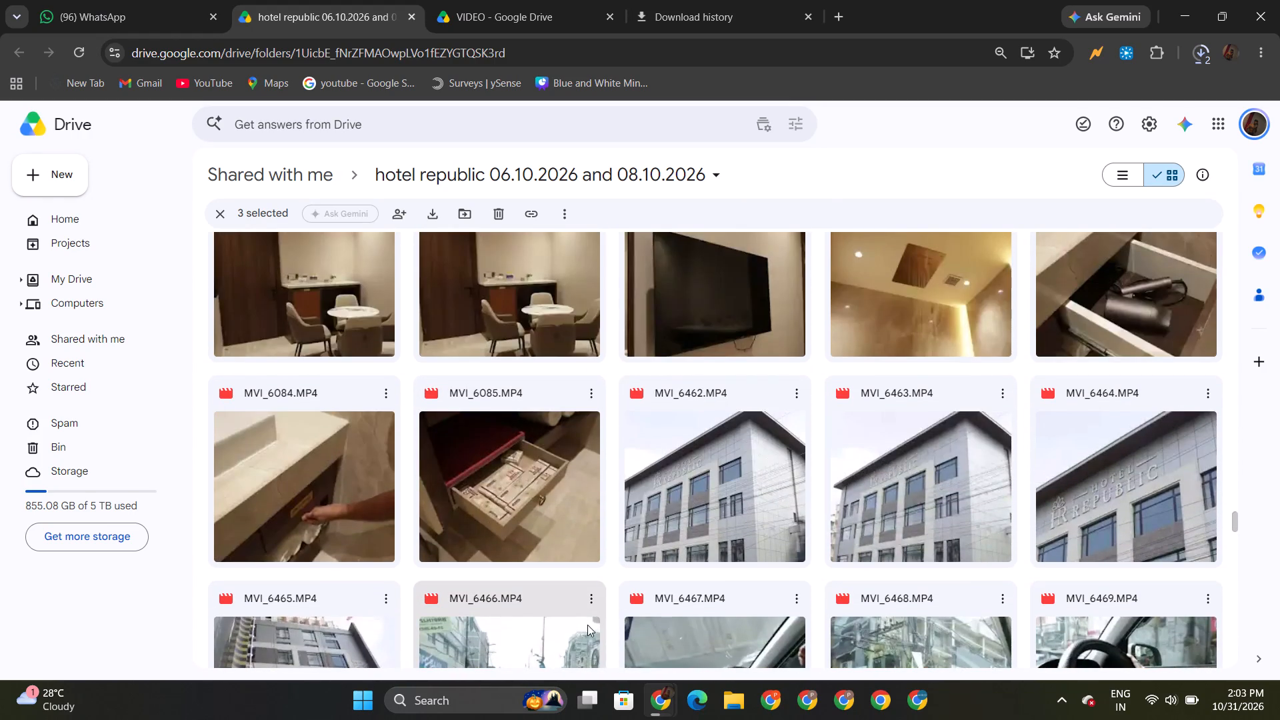
# Look through the hotel room clips from around MVI_6480.MP4 to the wardrobe and bathroom clips around MVI_6513.MP4.
pyautogui.scroll(-13, 587, 625)
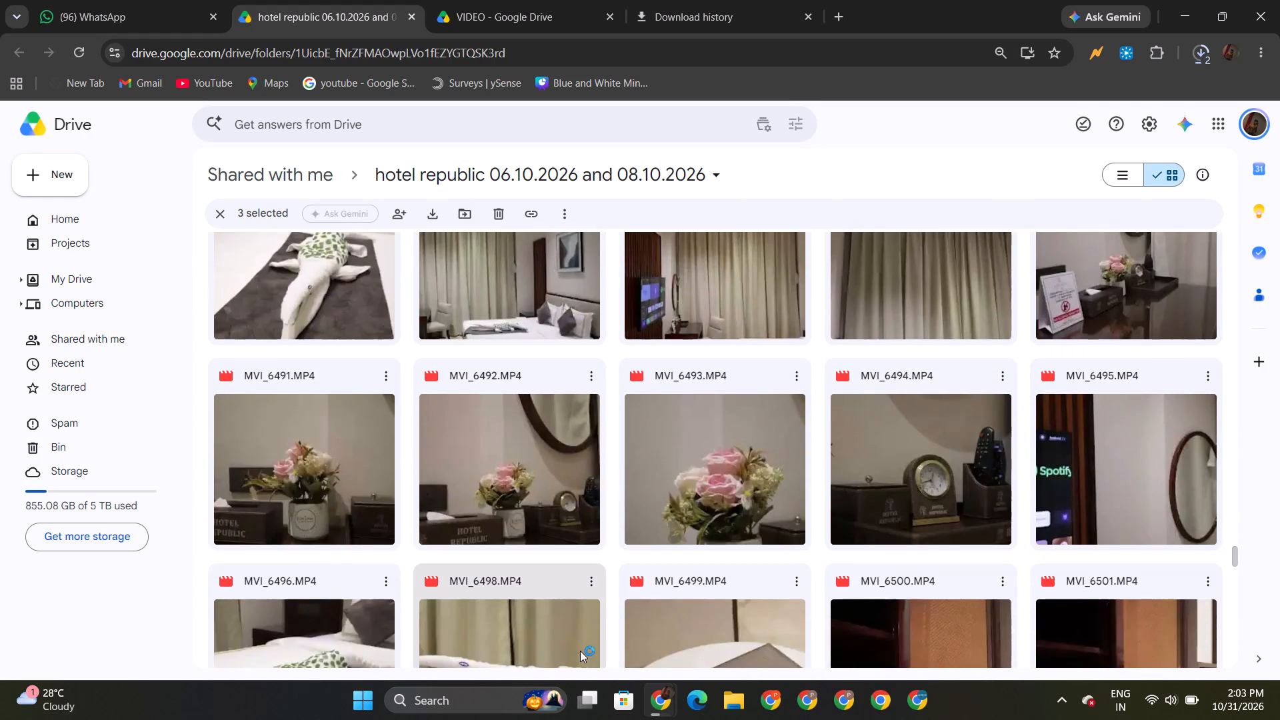
pyautogui.scroll(4, 580, 651)
pyautogui.scroll(-2, 581, 651)
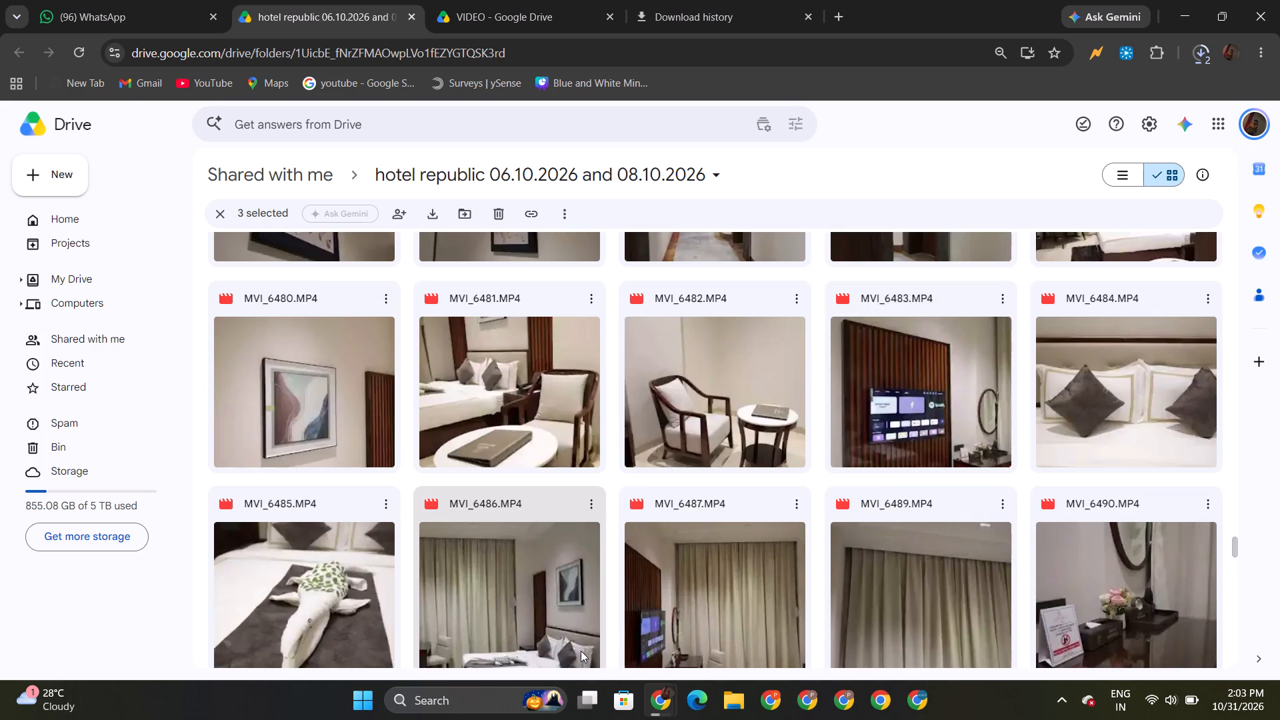
pyautogui.scroll(-5, 581, 651)
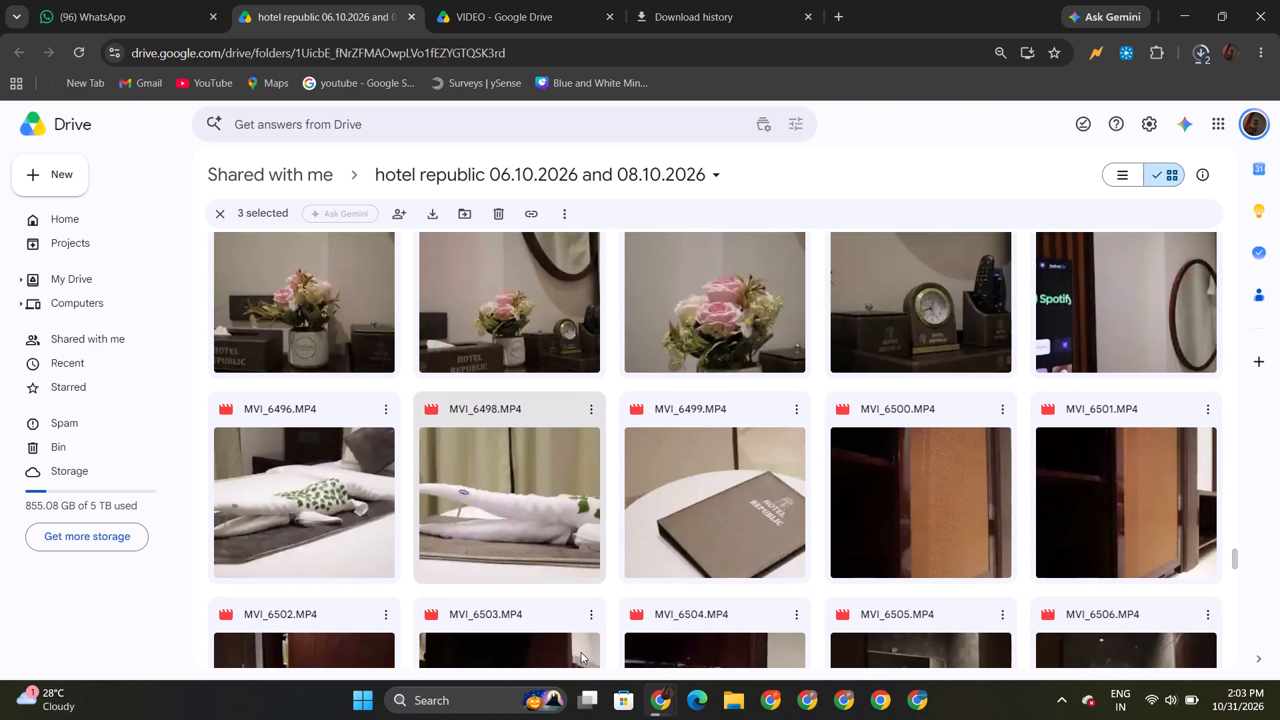
pyautogui.scroll(-1, 581, 652)
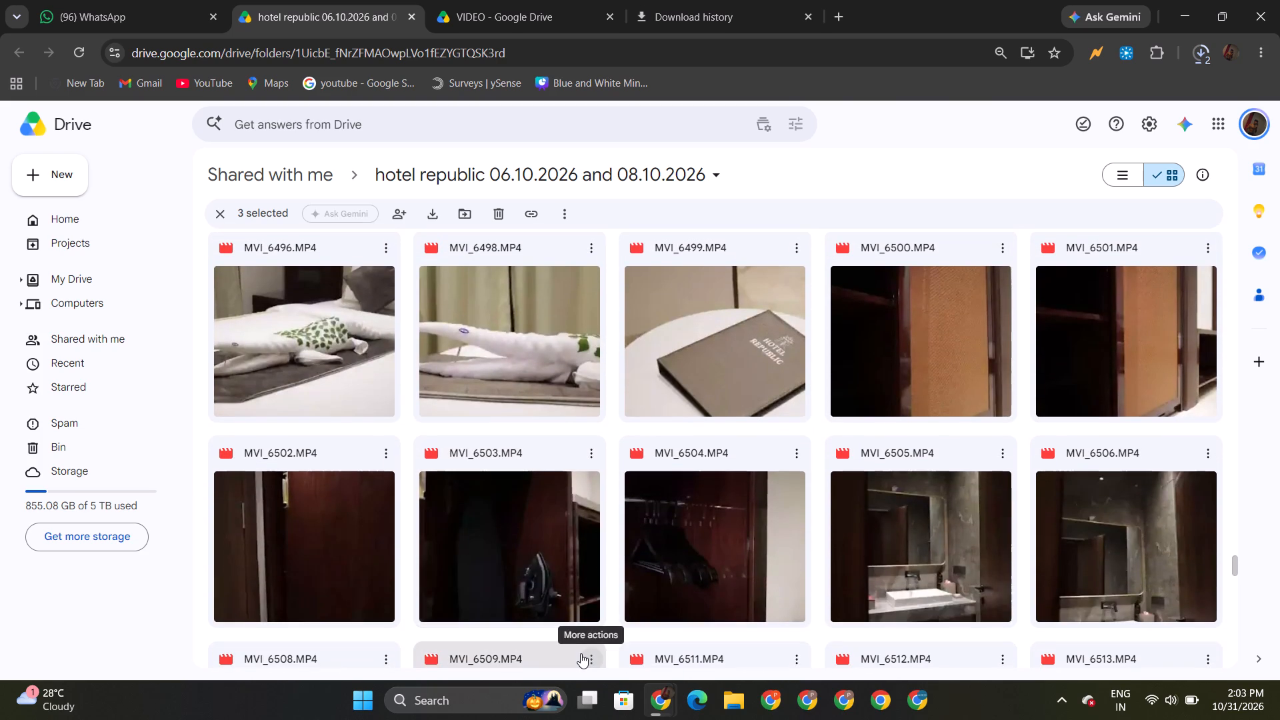
# Add the wardrobe clip MVI_6501.MP4 to the existing three-clip selection.
pyautogui.scroll(1, 581, 653)
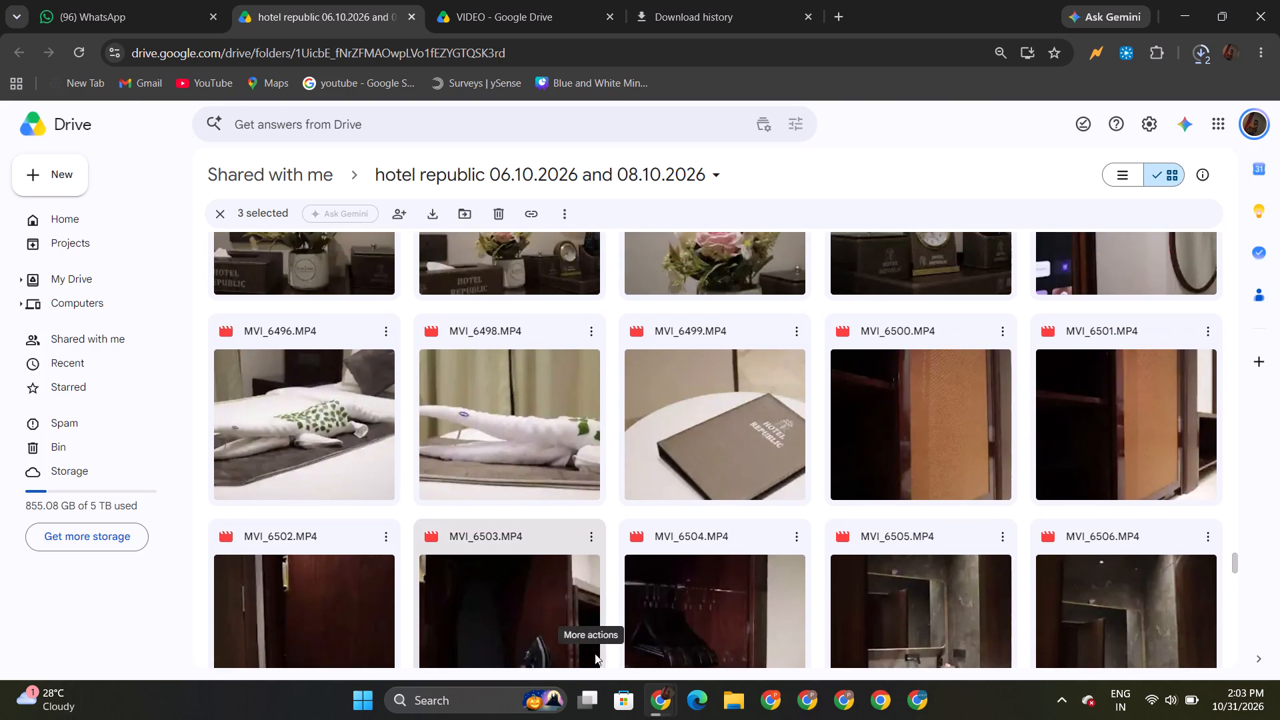
pyautogui.keyDown('ctrl'); pyautogui.click(961, 423); pyautogui.keyUp('ctrl')
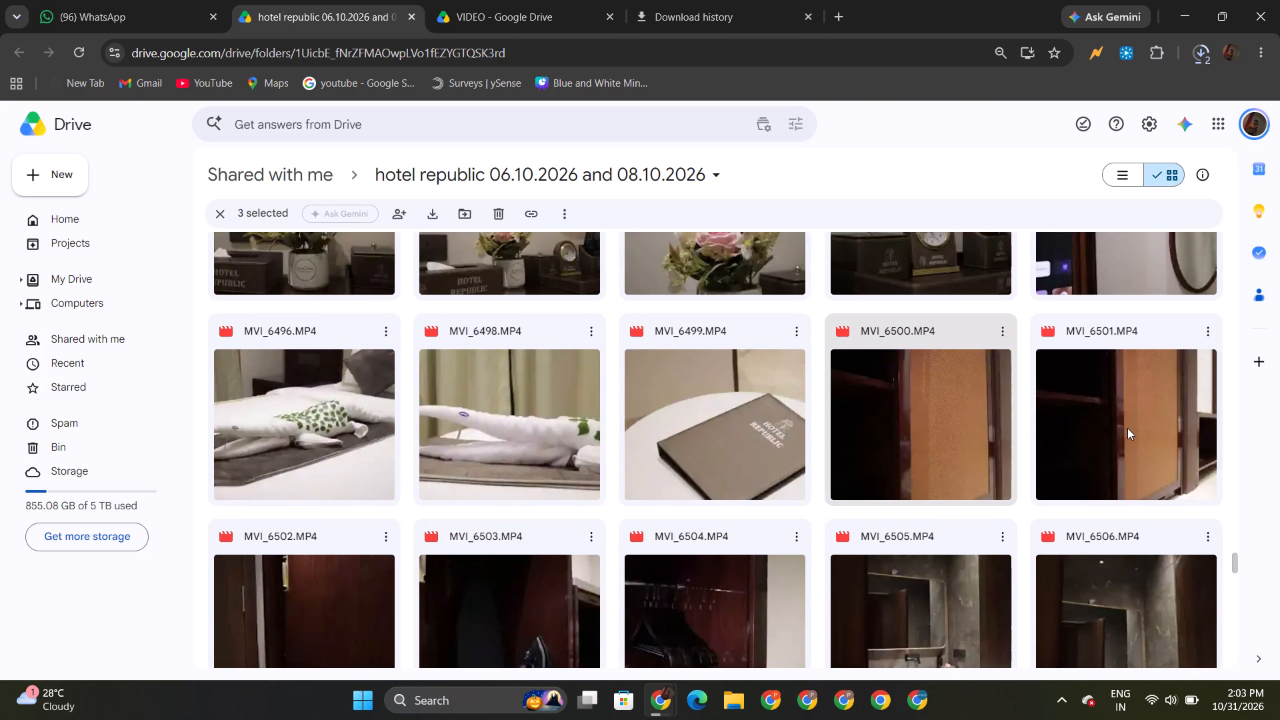
pyautogui.keyDown('ctrl'); pyautogui.click(1127, 428); pyautogui.keyUp('ctrl')
# Review the bathroom, corridor and room clips from MVI_6502.MP4 to the folder's last clip, MVI_6587.MP4, keeping the selection.
pyautogui.scroll(-4, 1014, 615)
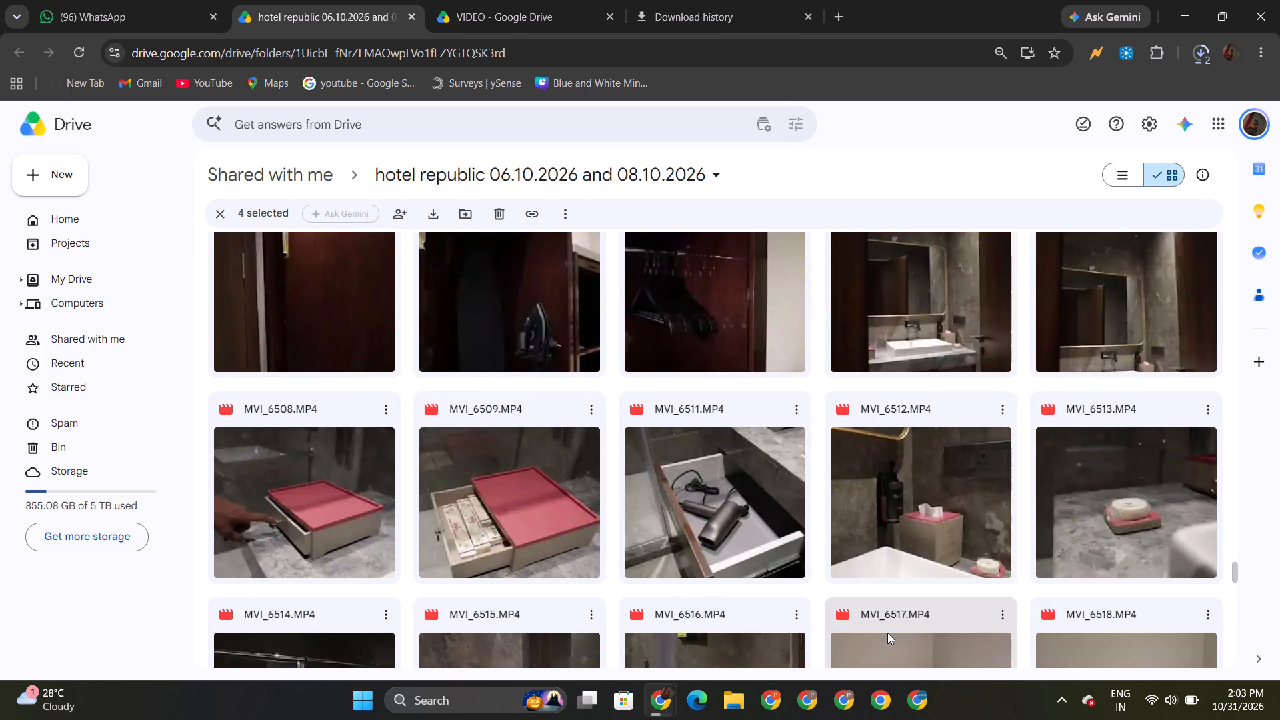
pyautogui.scroll(-8, 887, 633)
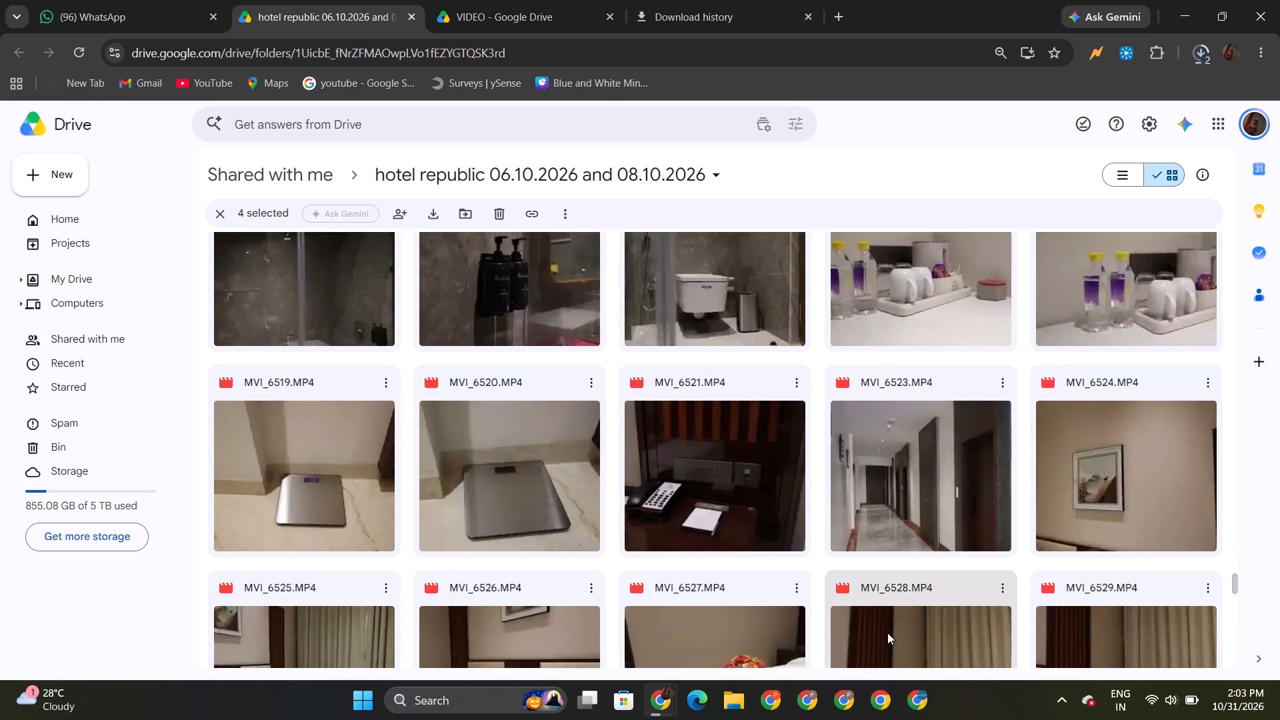
pyautogui.scroll(-11, 887, 633)
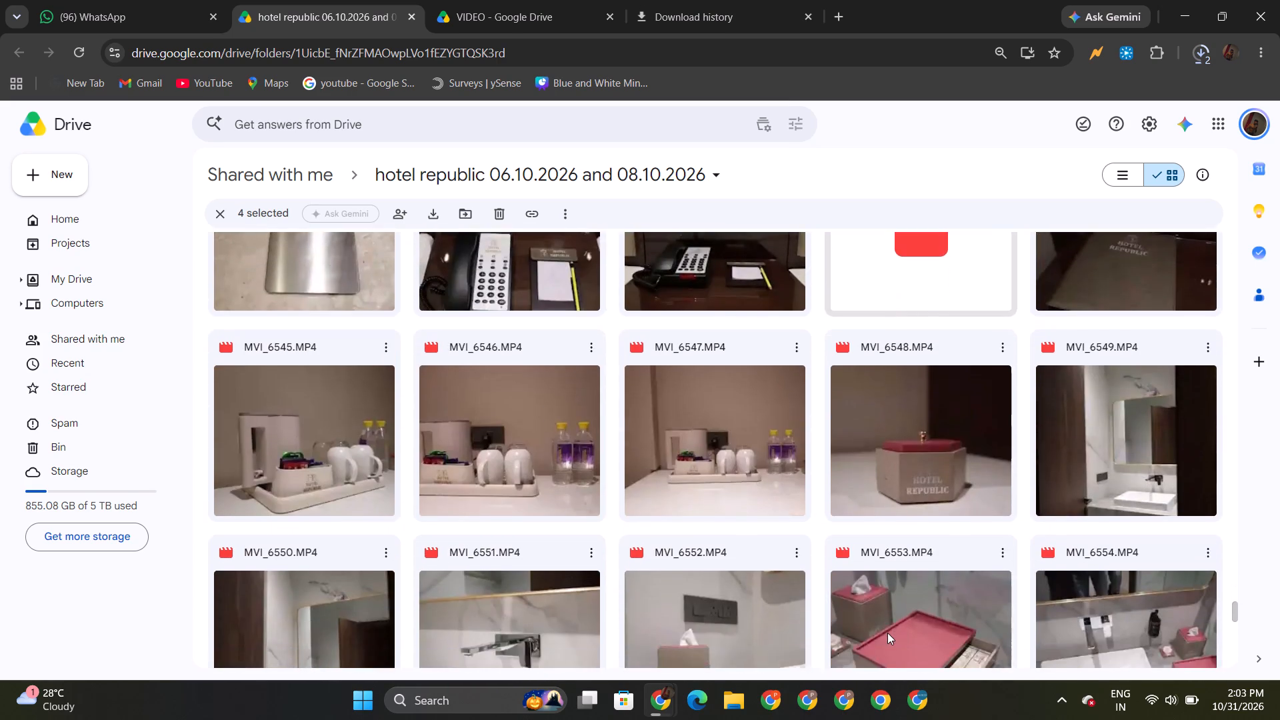
pyautogui.scroll(-9, 887, 633)
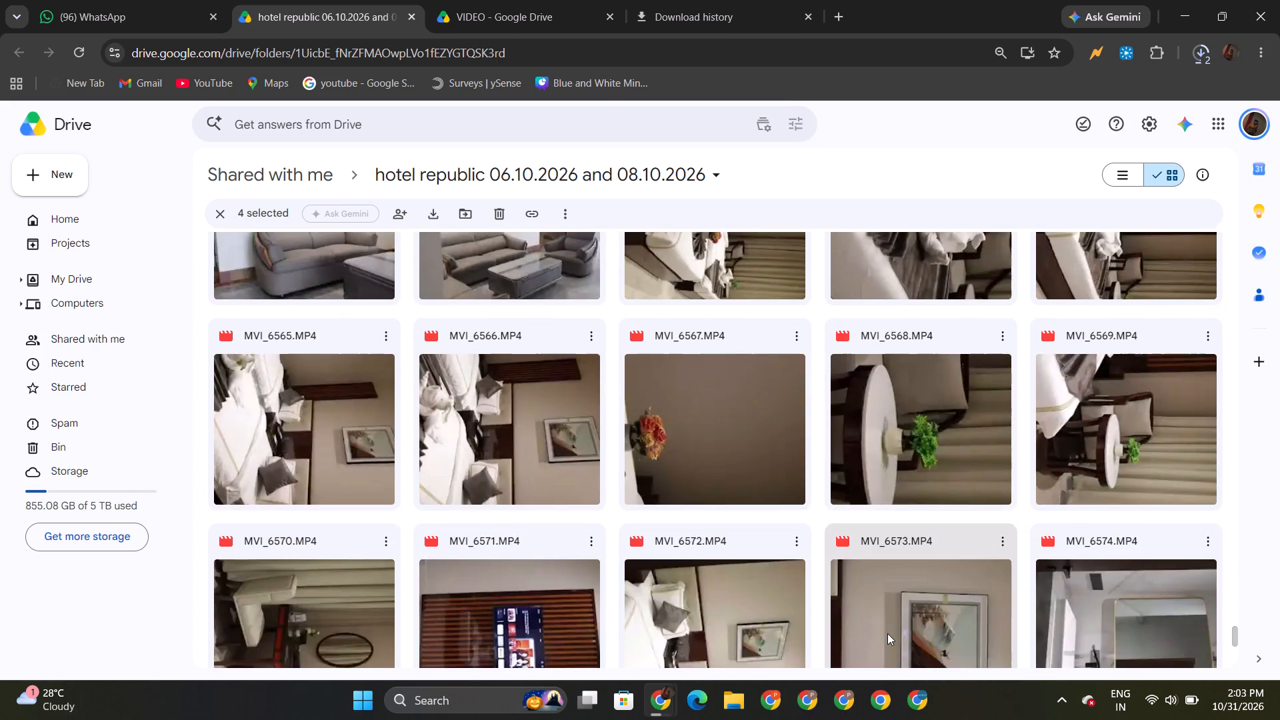
pyautogui.scroll(-9, 887, 633)
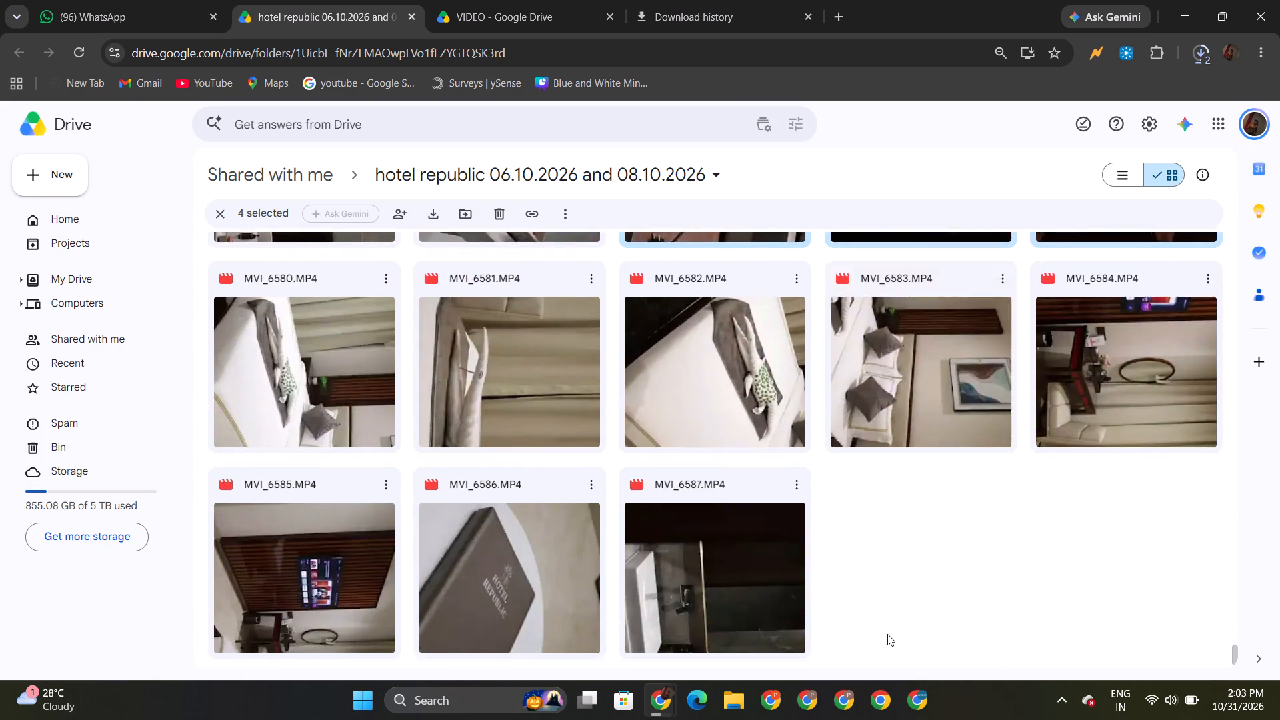
pyautogui.scroll(-1, 887, 634)
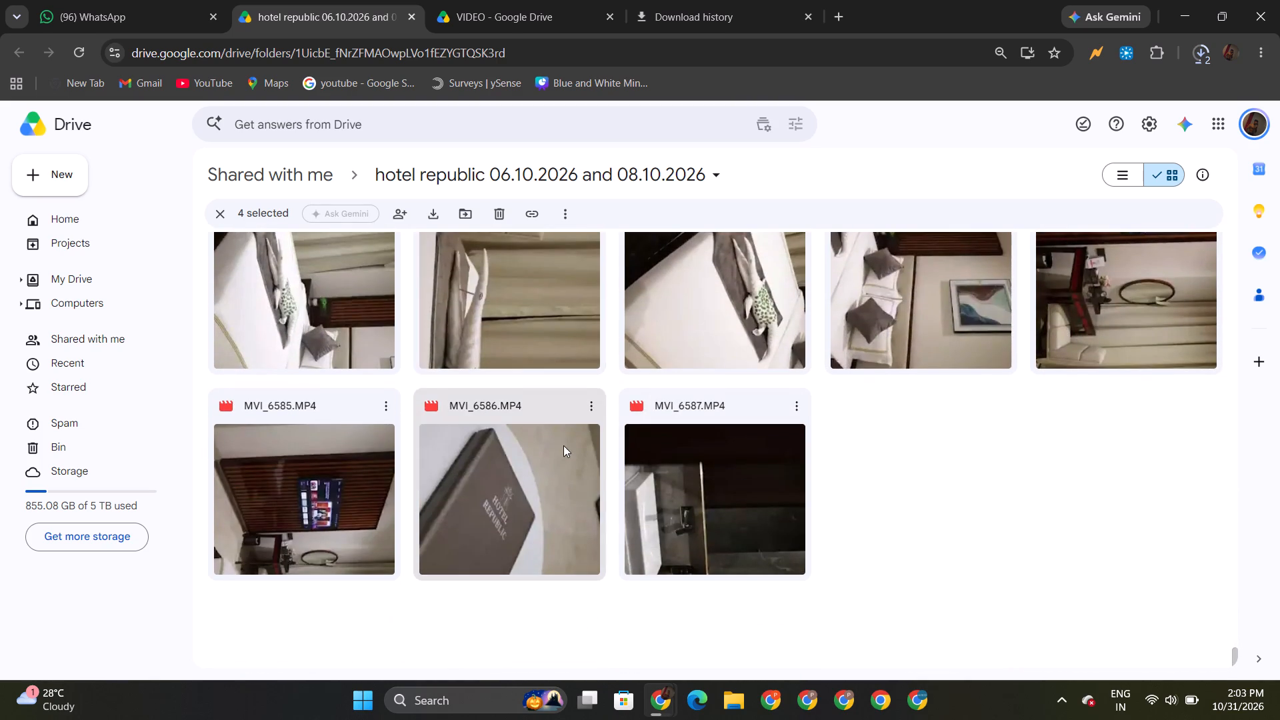
# Download the four selected clips, including MVI_6577.MP4 to MVI_6579.MP4, from the hotel republic 06.10.2026 and 08.10.2026 folder.
pyautogui.scroll(4, 563, 445)
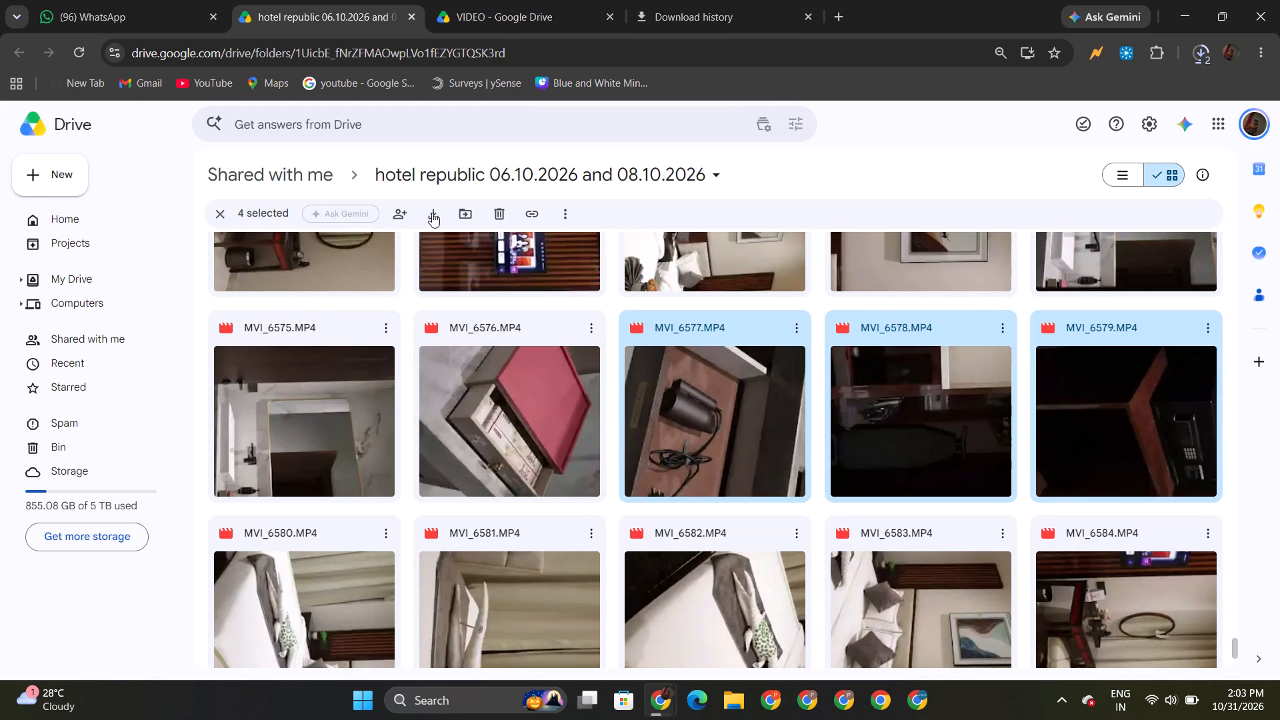
pyautogui.click(431, 215)
# Check the download history for the progress of the Drive downloads.
pyautogui.click(720, 0)
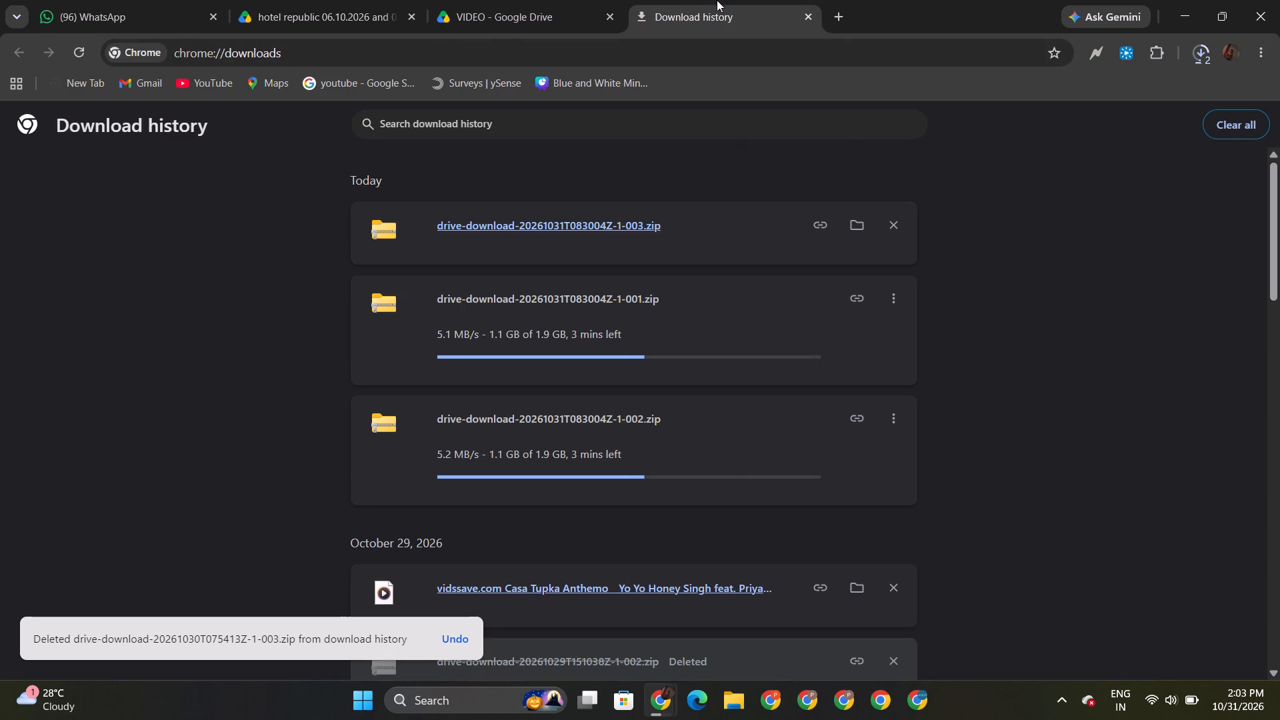
# Switch to the HOTEL REPUBLIC . 29.08.2026 VIDEO folder and examine the clips from C8745.MP4 to around C8815.MP4.
pyautogui.click(535, 0)
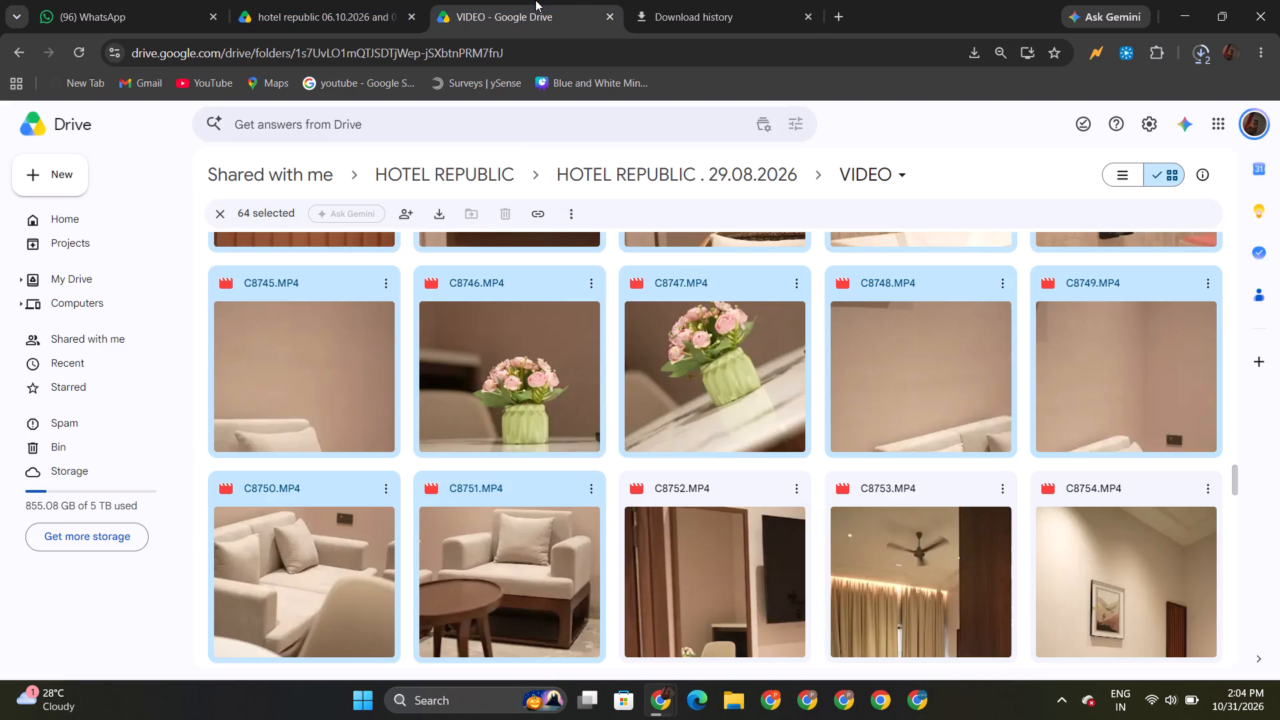
pyautogui.scroll(-4, 473, 401)
pyautogui.scroll(-6, 471, 465)
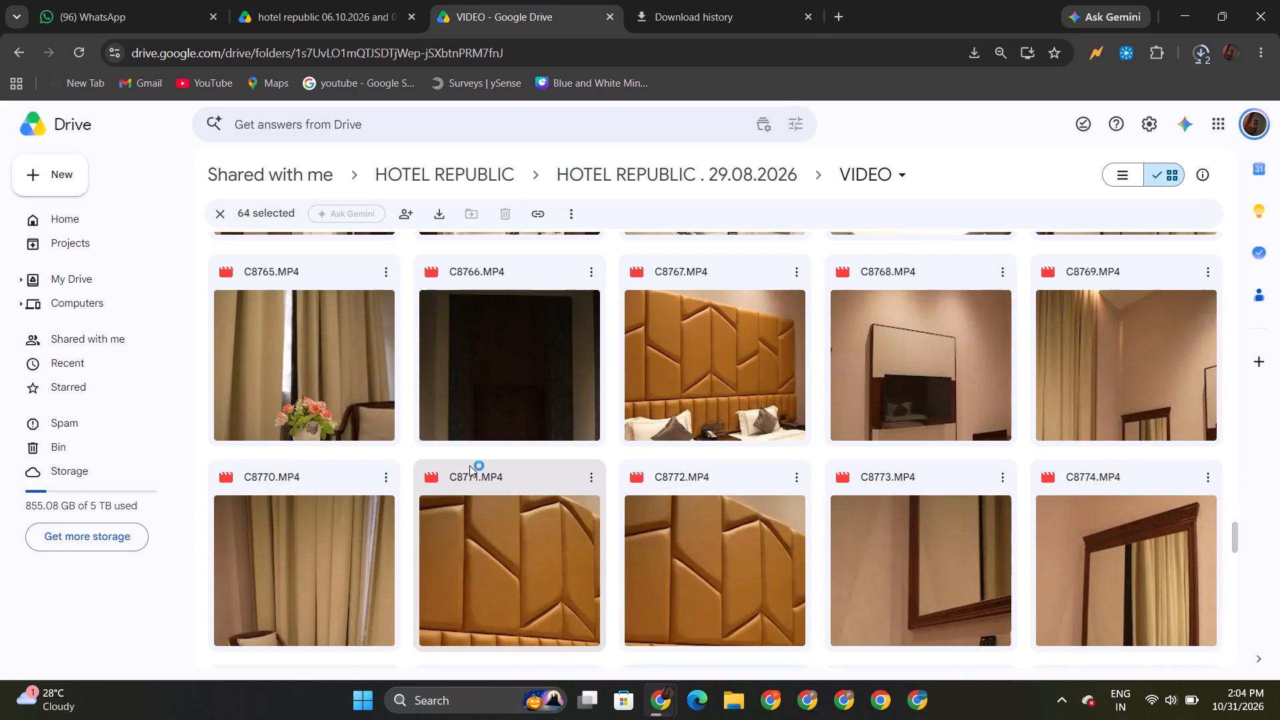
pyautogui.scroll(-11, 469, 461)
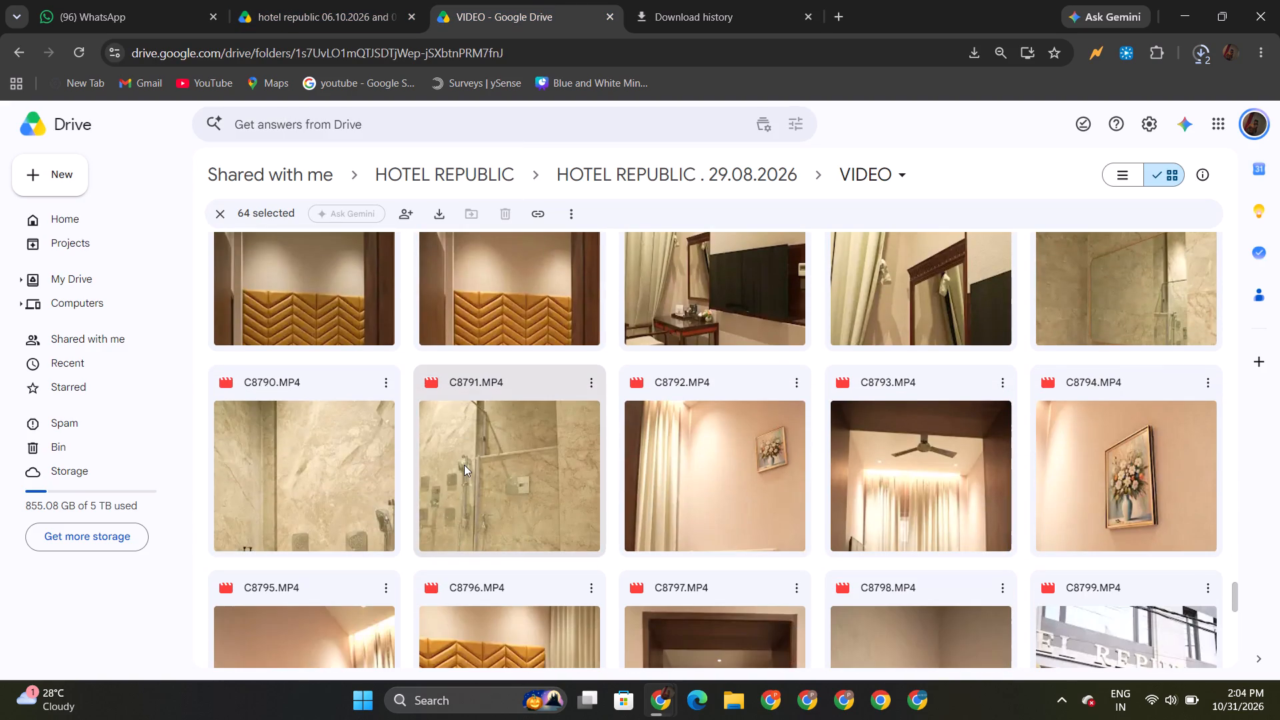
pyautogui.scroll(-10, 464, 465)
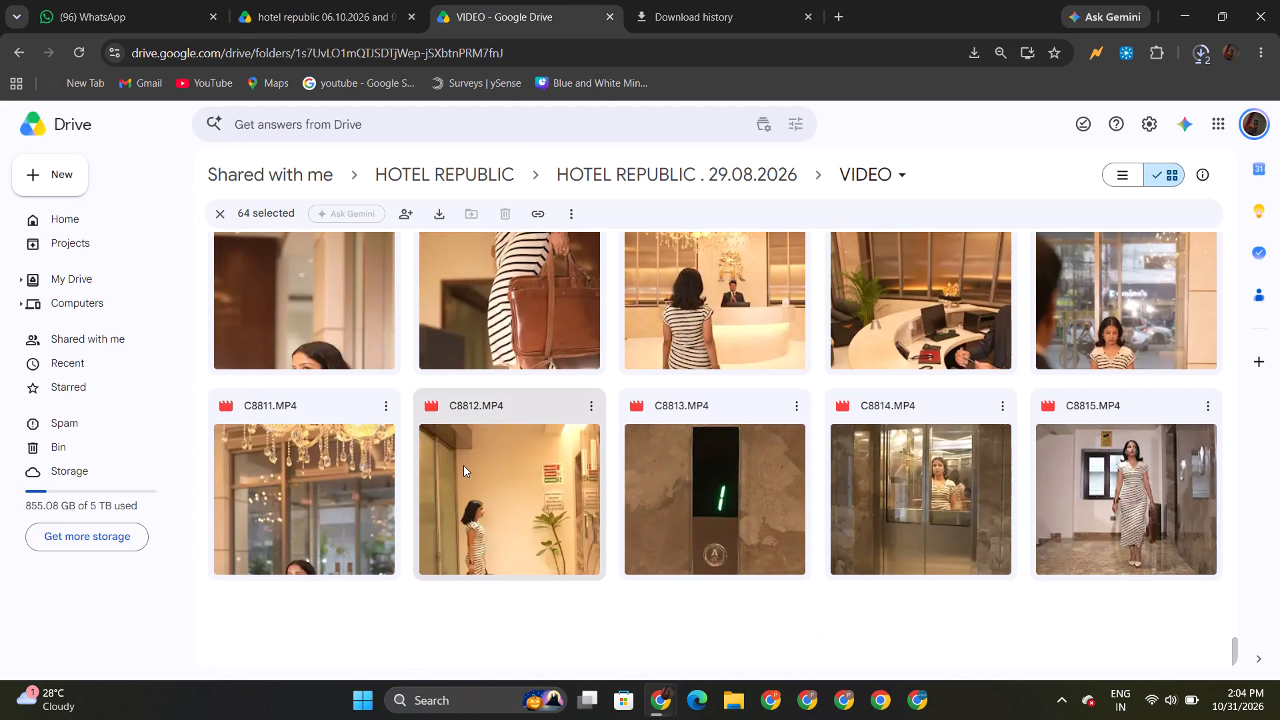
pyautogui.scroll(-5, 463, 465)
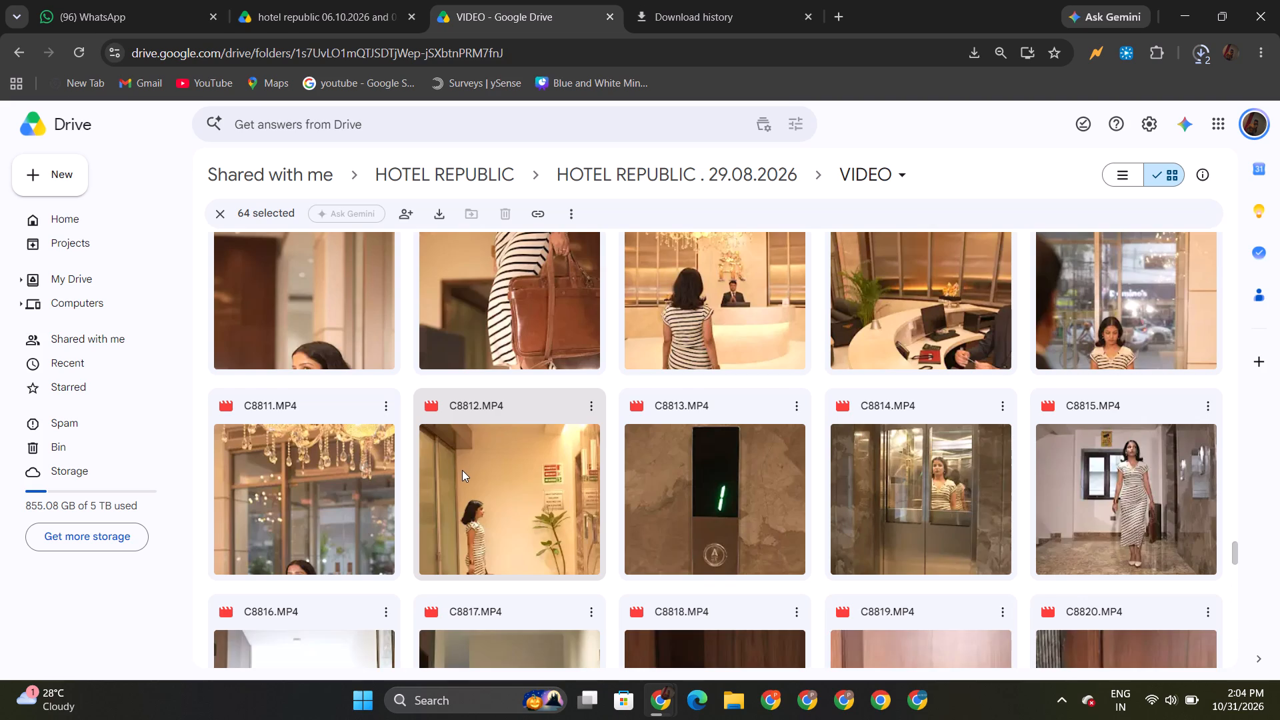
# Examine the bathroom and restaurant clips from C8816.MP4 to around C8865.MP4 in the VIDEO folder.
pyautogui.scroll(-10, 461, 471)
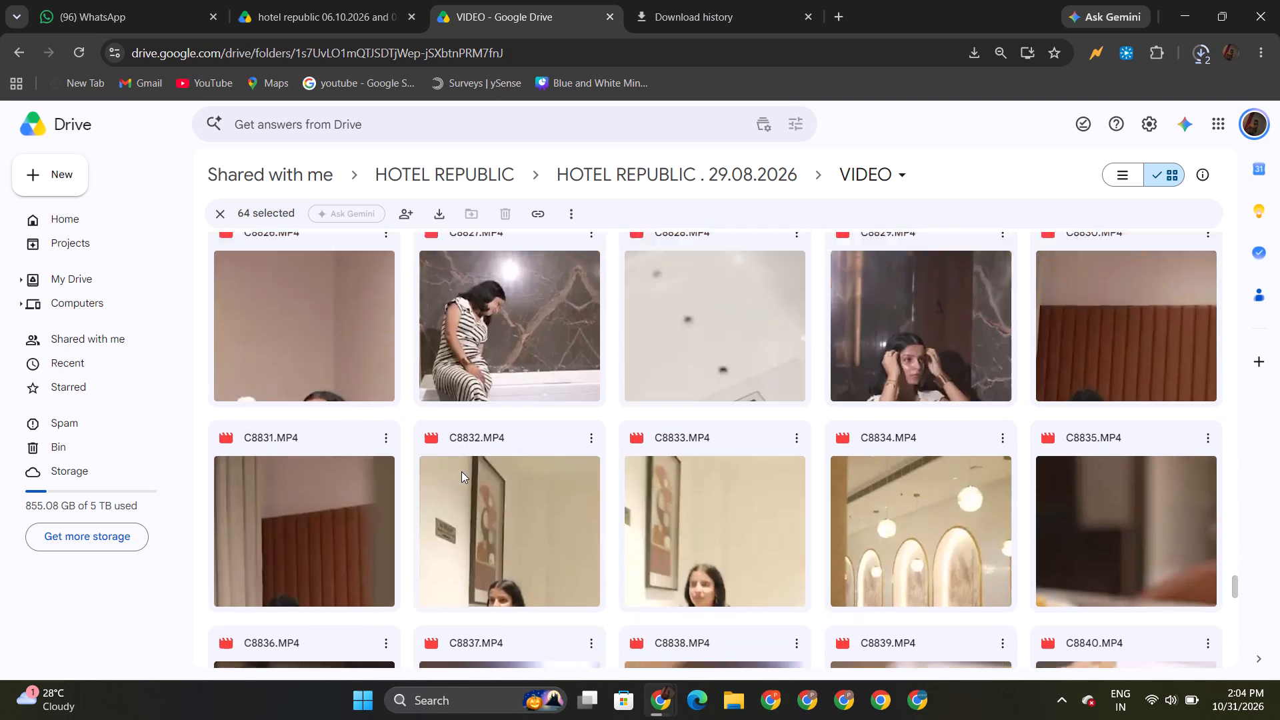
pyautogui.scroll(-10, 461, 471)
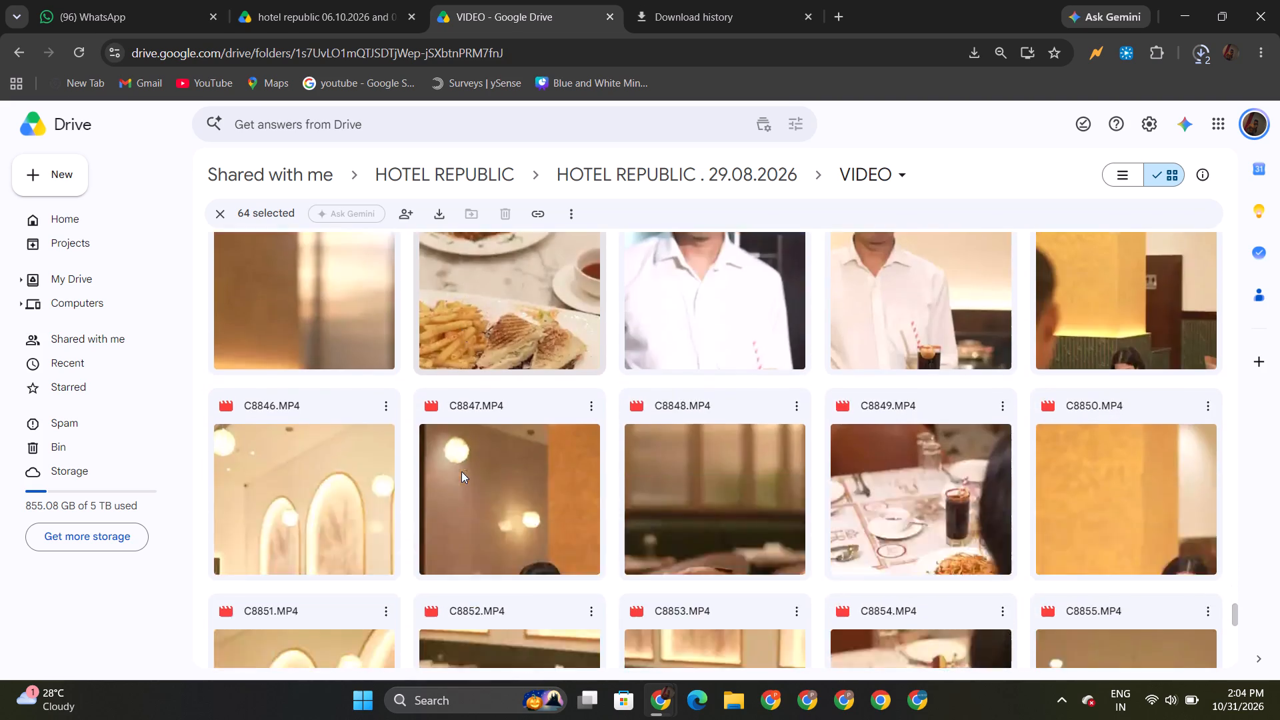
pyautogui.scroll(-15, 458, 474)
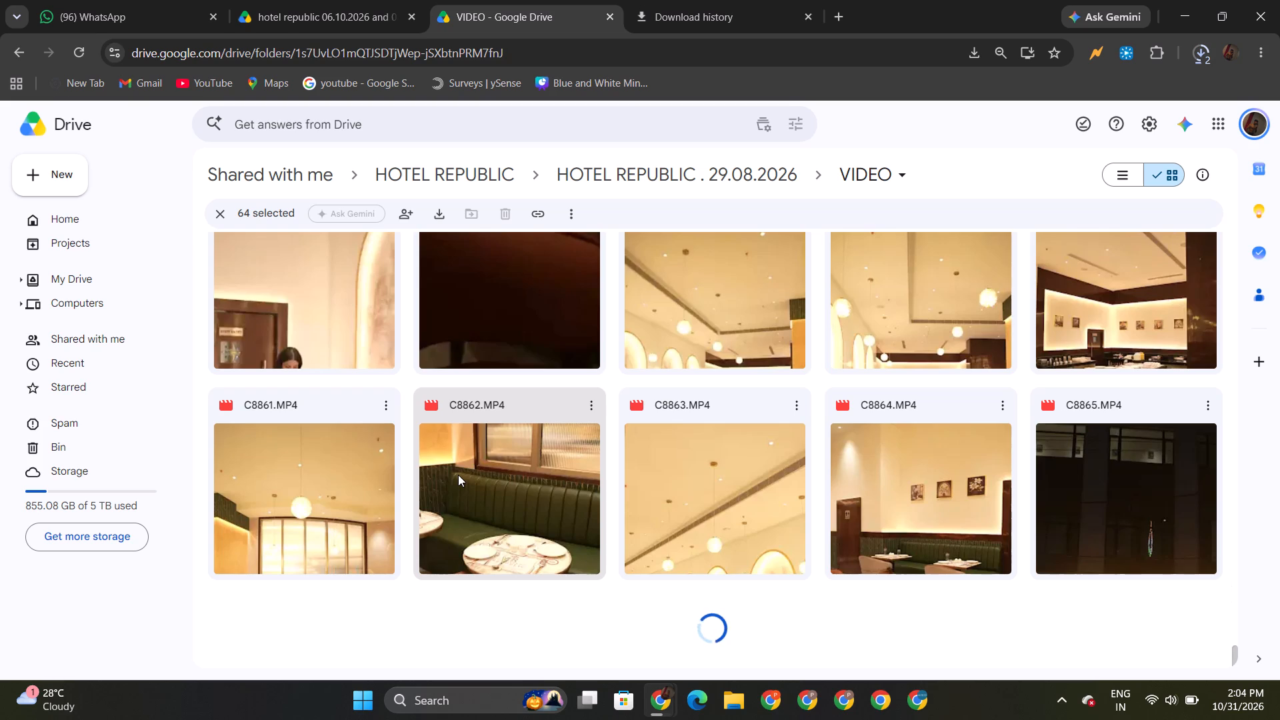
pyautogui.scroll(-11, 458, 475)
pyautogui.scroll(4, 458, 476)
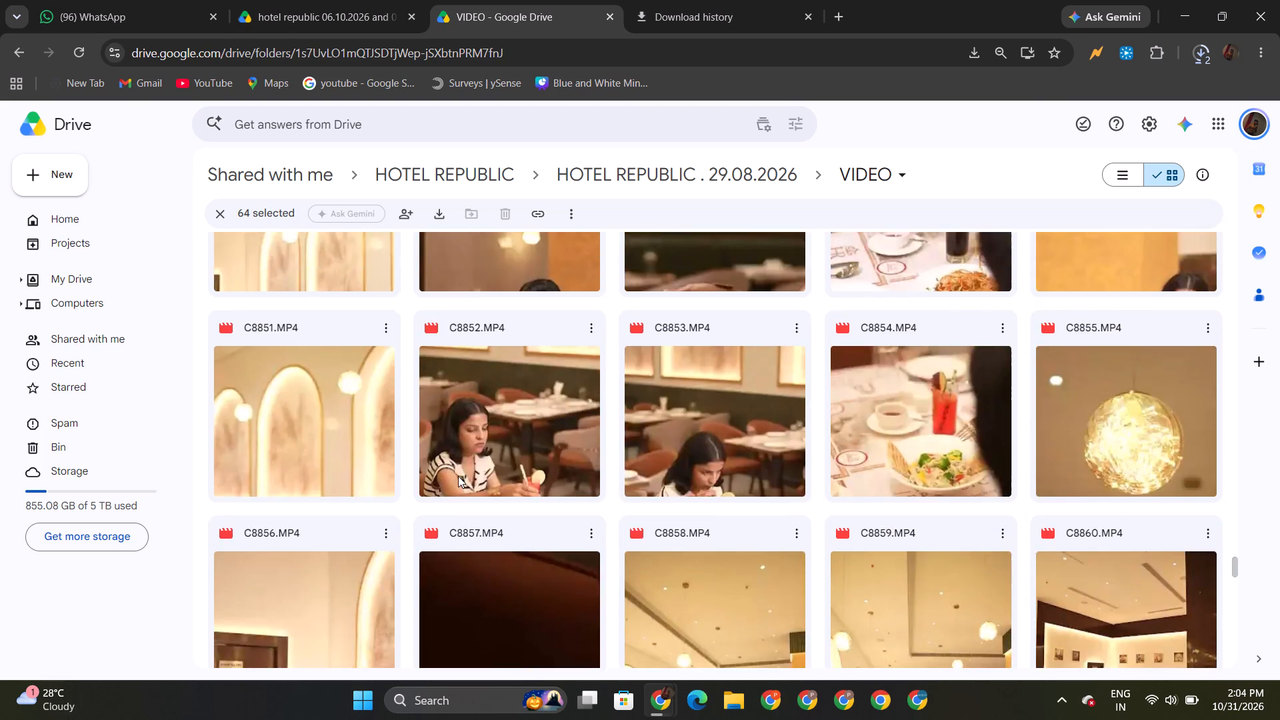
# Look through the conference and banquet hall clips past C8907.MP4, going back to the selected room clips around C8724.MP4.
pyautogui.scroll(-18, 458, 476)
pyautogui.scroll(-5, 457, 477)
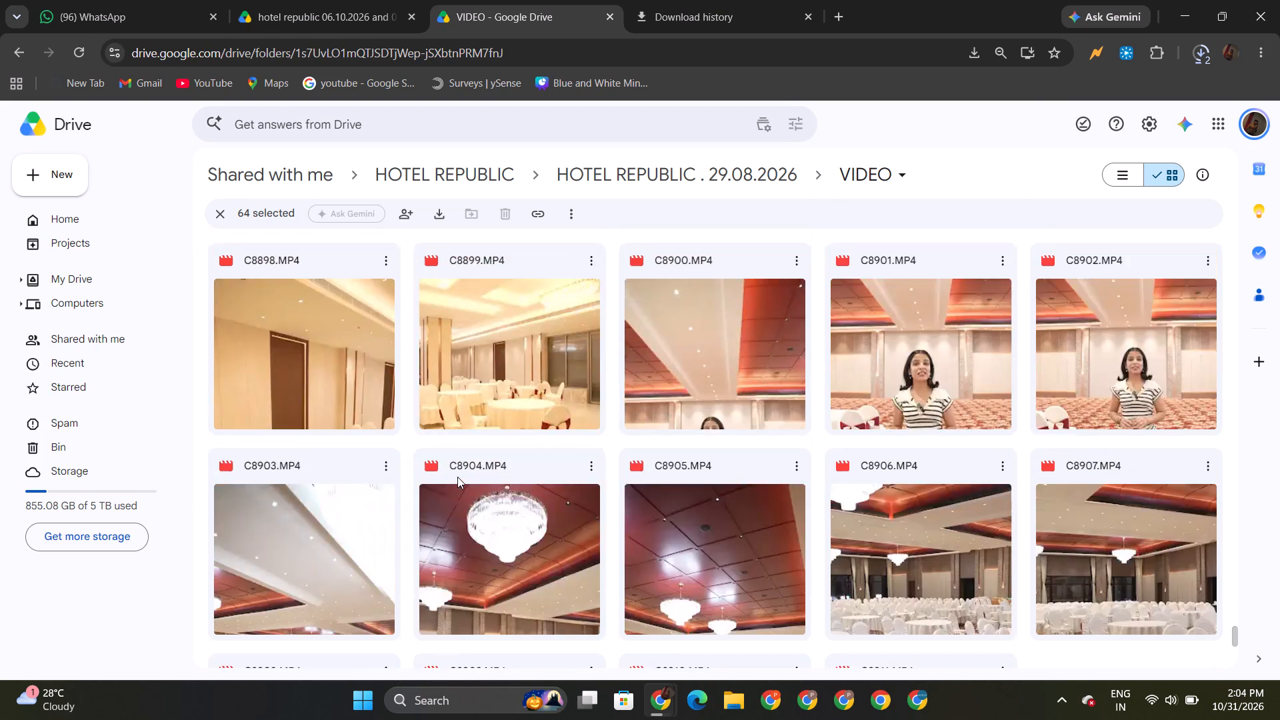
pyautogui.scroll(-6, 457, 477)
pyautogui.scroll(20, 451, 451)
pyautogui.scroll(1, 451, 451)
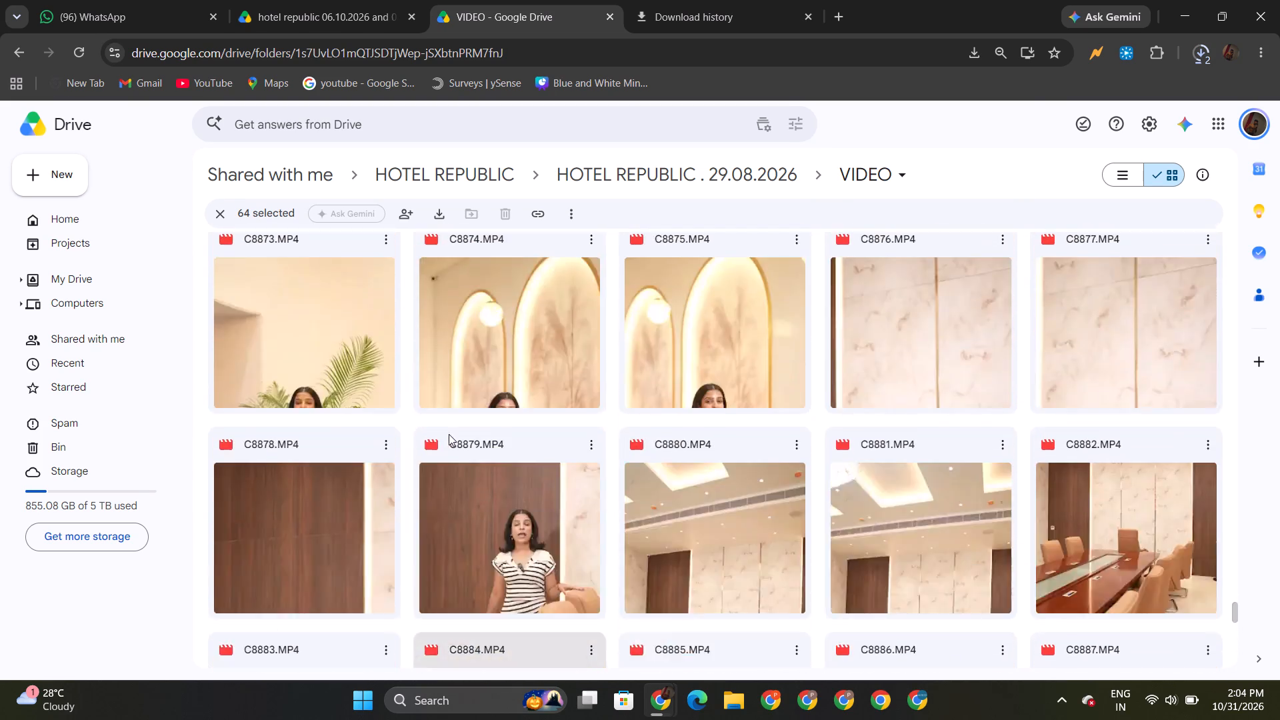
pyautogui.scroll(20, 449, 434)
pyautogui.scroll(20, 449, 434)
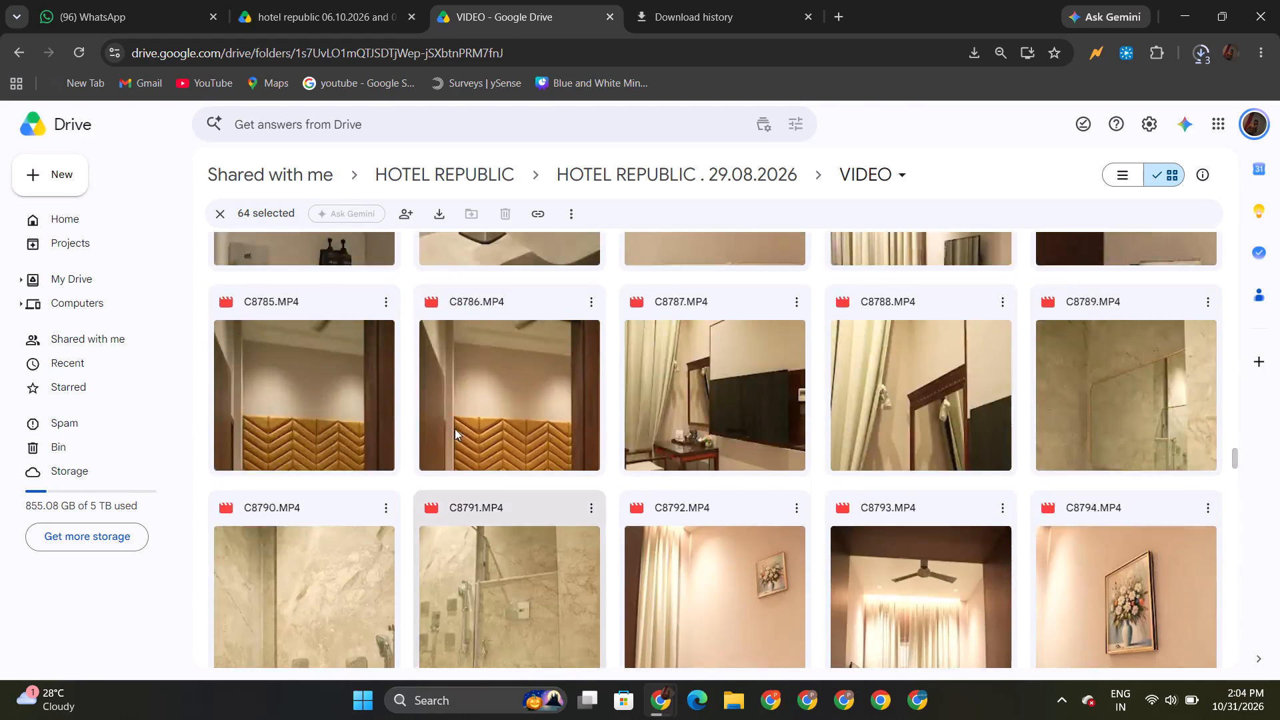
pyautogui.scroll(20, 455, 429)
pyautogui.scroll(7, 455, 429)
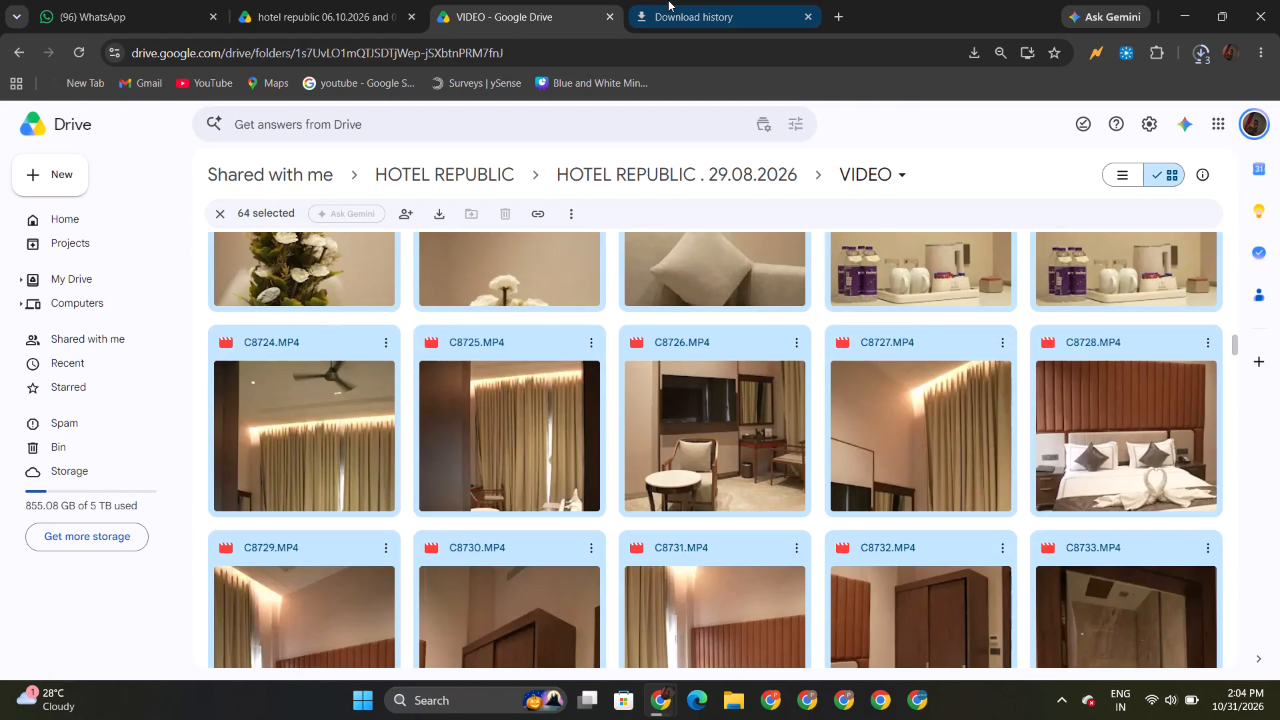
# Check the download history again for the newly started clip download.
pyautogui.click(669, 0)
pyautogui.click(524, 0)
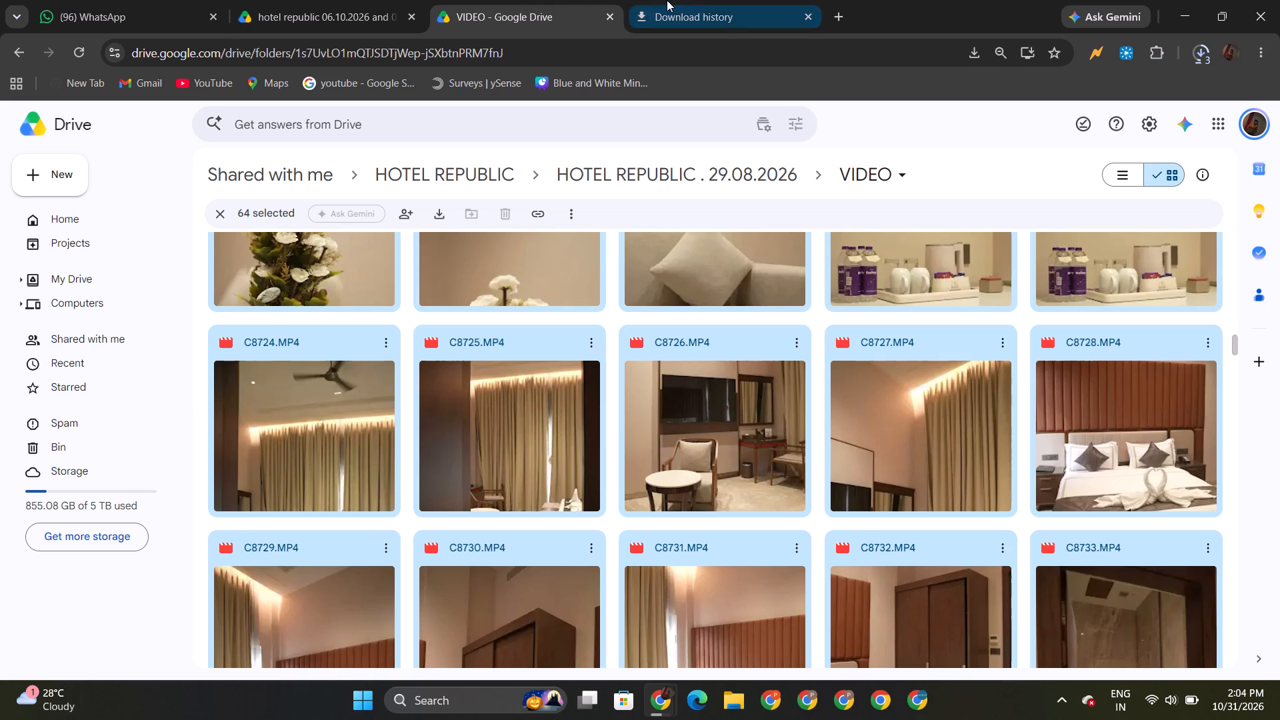
pyautogui.click(667, 0)
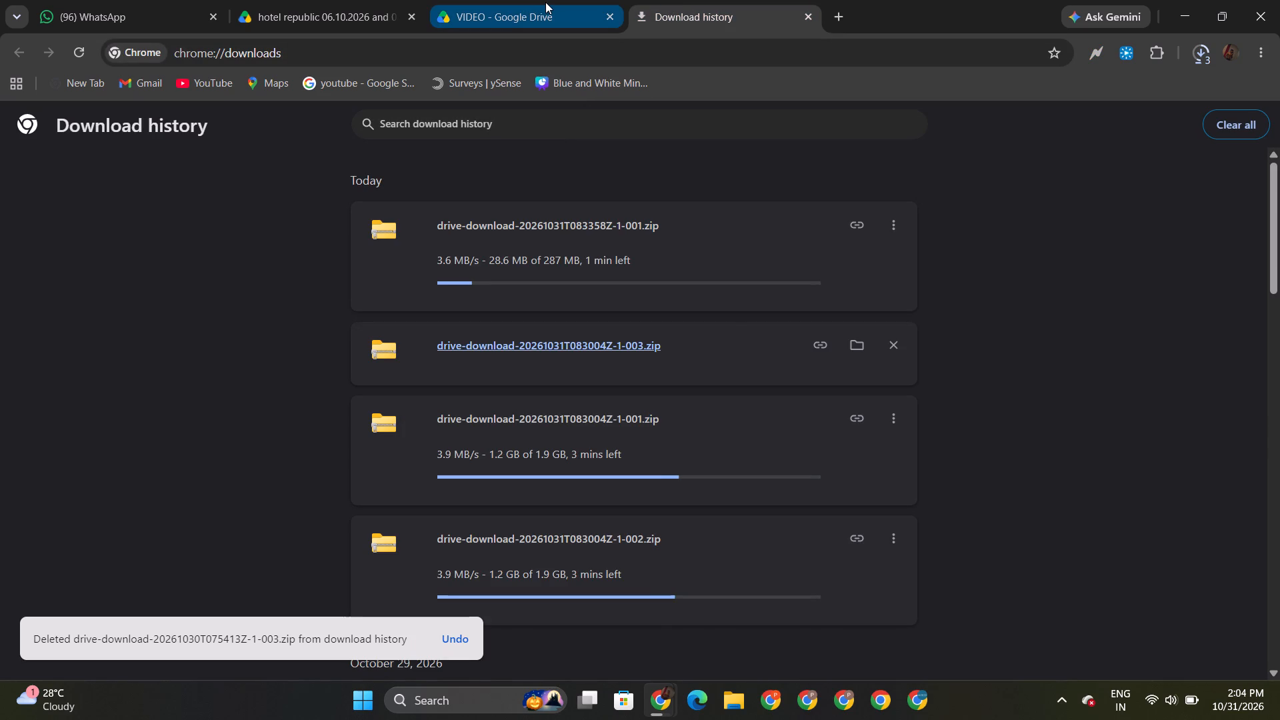
# Return to the VIDEO folder and look back through its clips to the first one, C8663.MP4.
pyautogui.click(562, 0)
pyautogui.scroll(6, 517, 363)
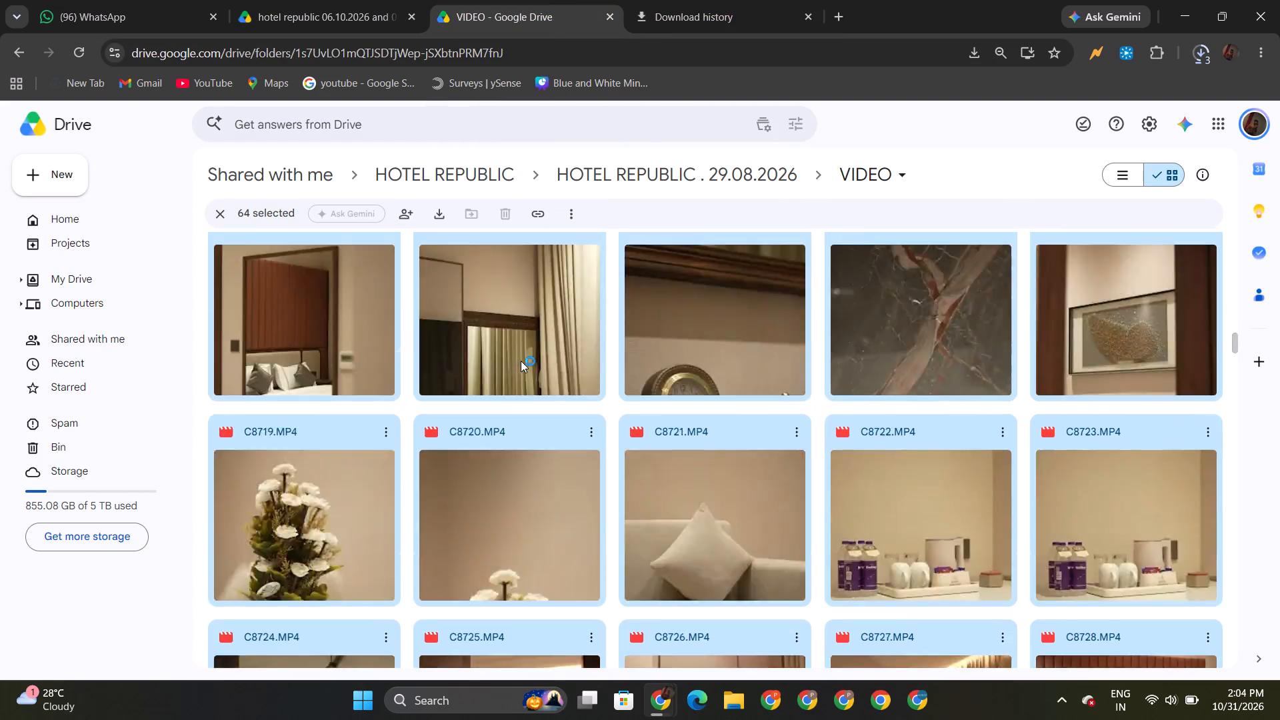
pyautogui.scroll(20, 521, 361)
pyautogui.scroll(11, 521, 361)
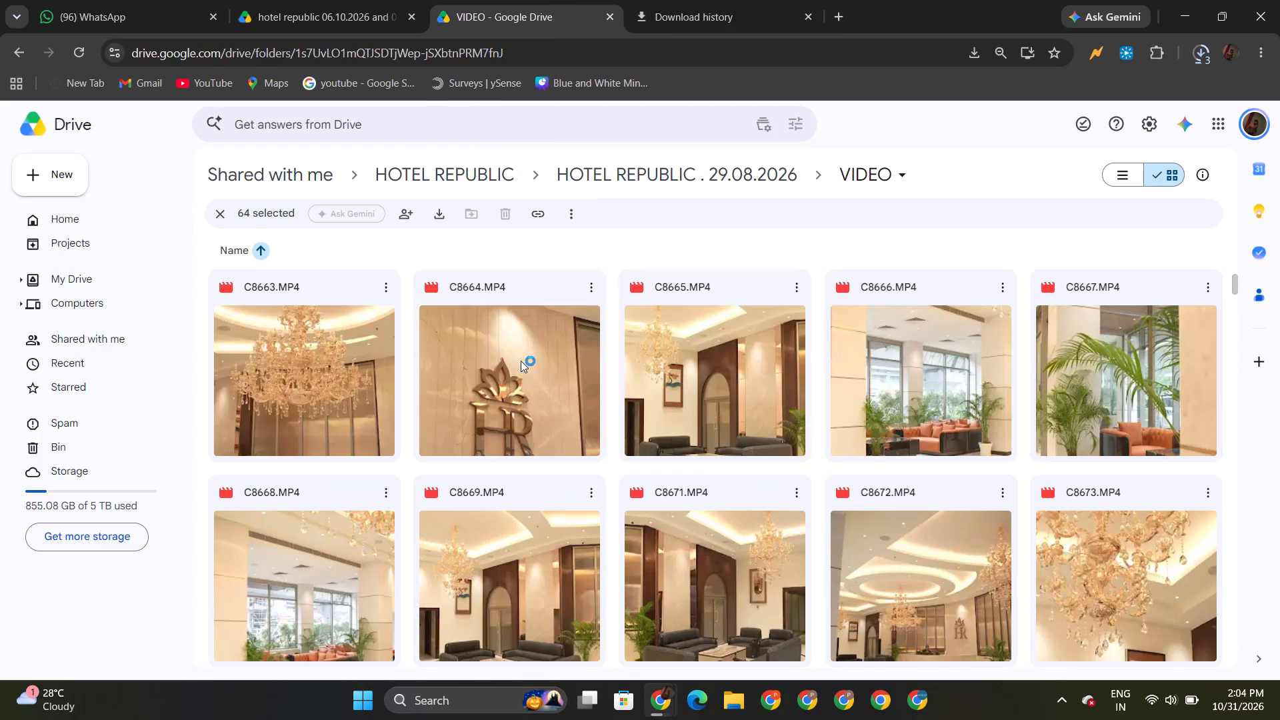
pyautogui.scroll(9, 517, 367)
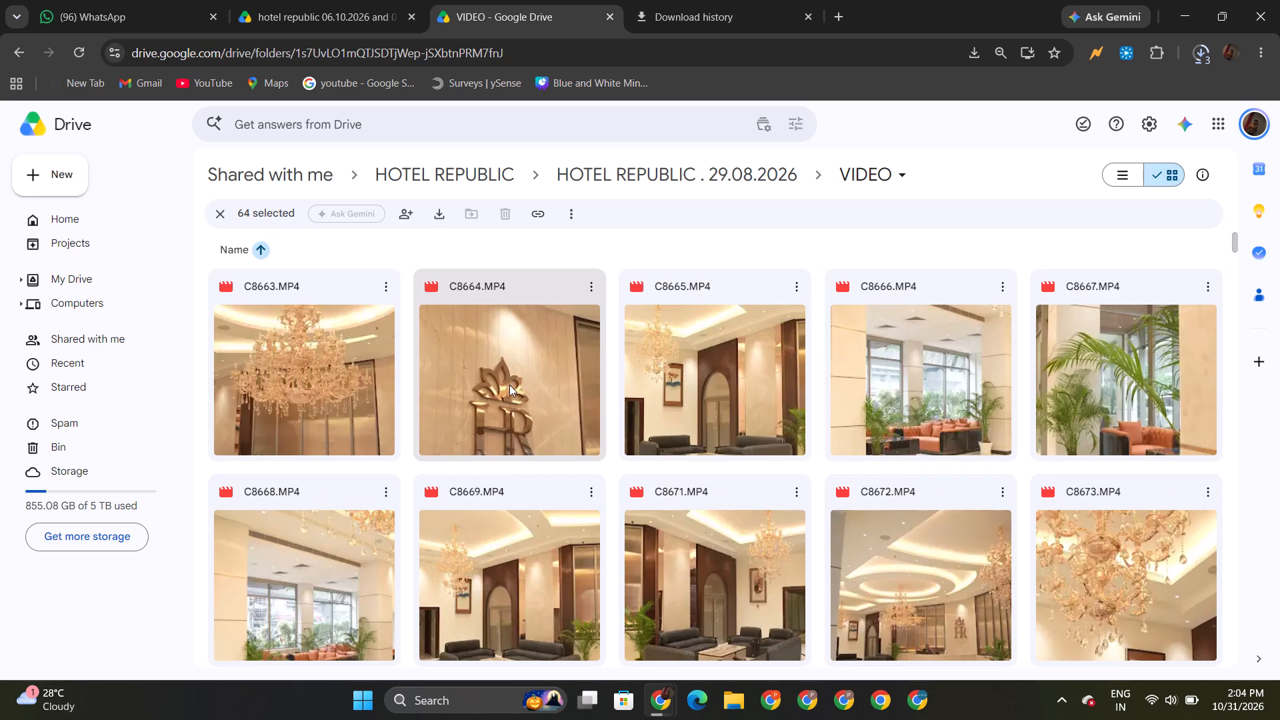
# Look through the lobby and room clips in the VIDEO folder from C8663.MP4 to around C8759.MP4.
pyautogui.scroll(-11, 509, 385)
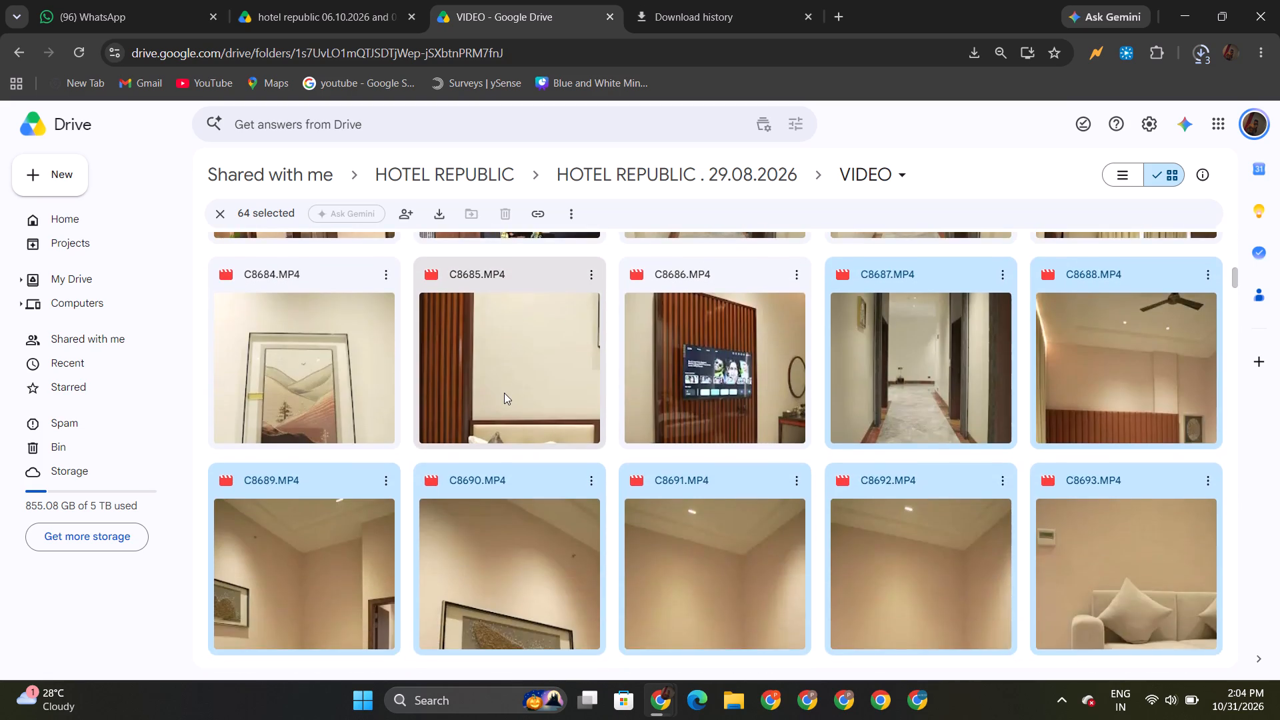
pyautogui.scroll(-8, 504, 393)
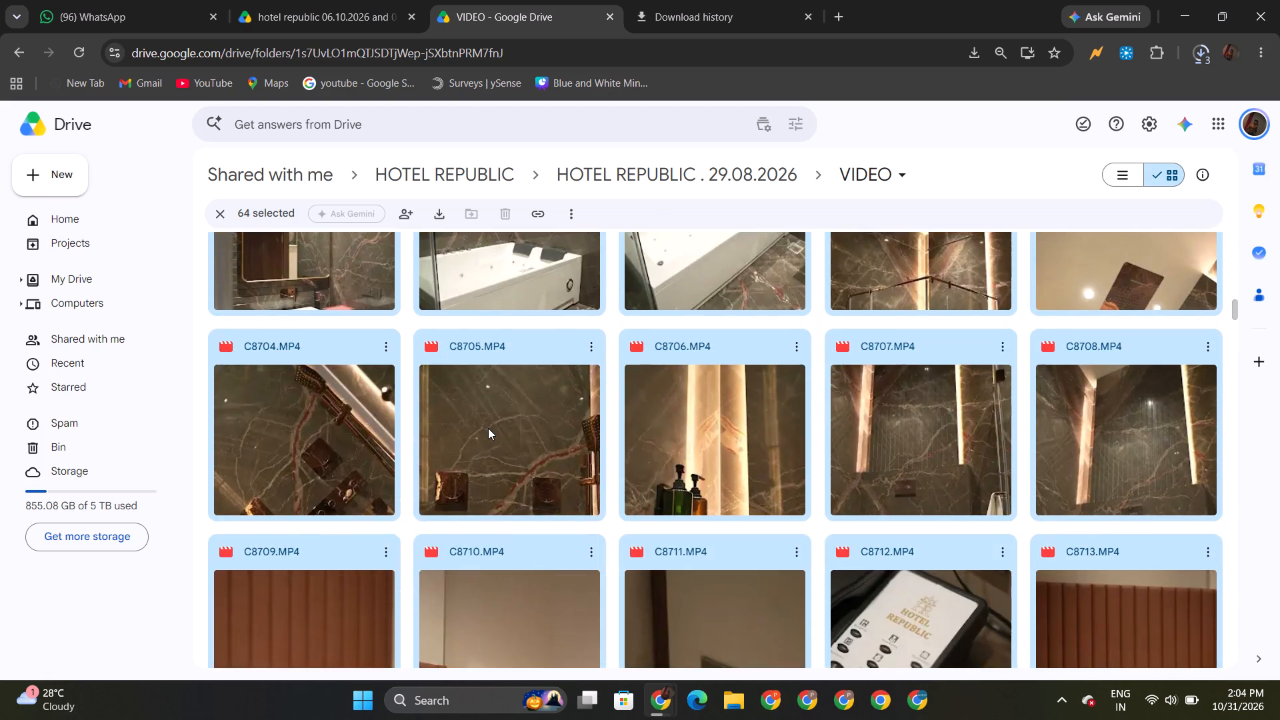
pyautogui.scroll(-6, 488, 428)
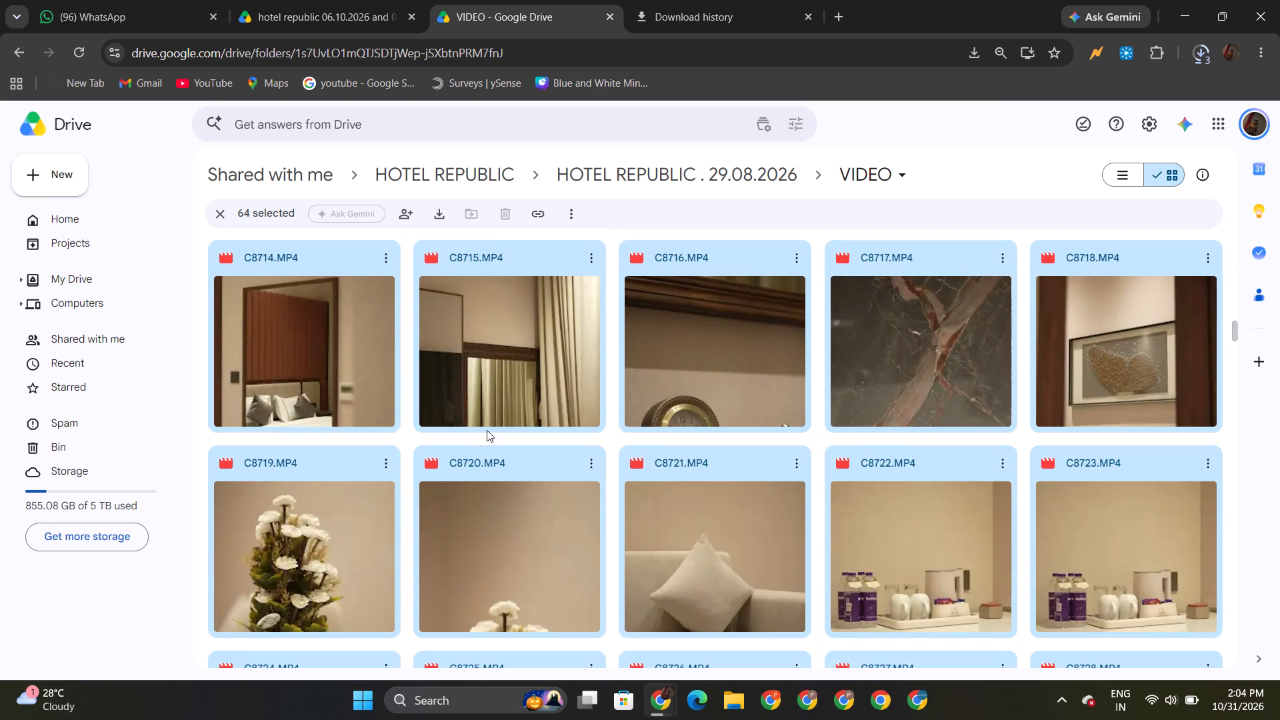
pyautogui.scroll(-8, 486, 431)
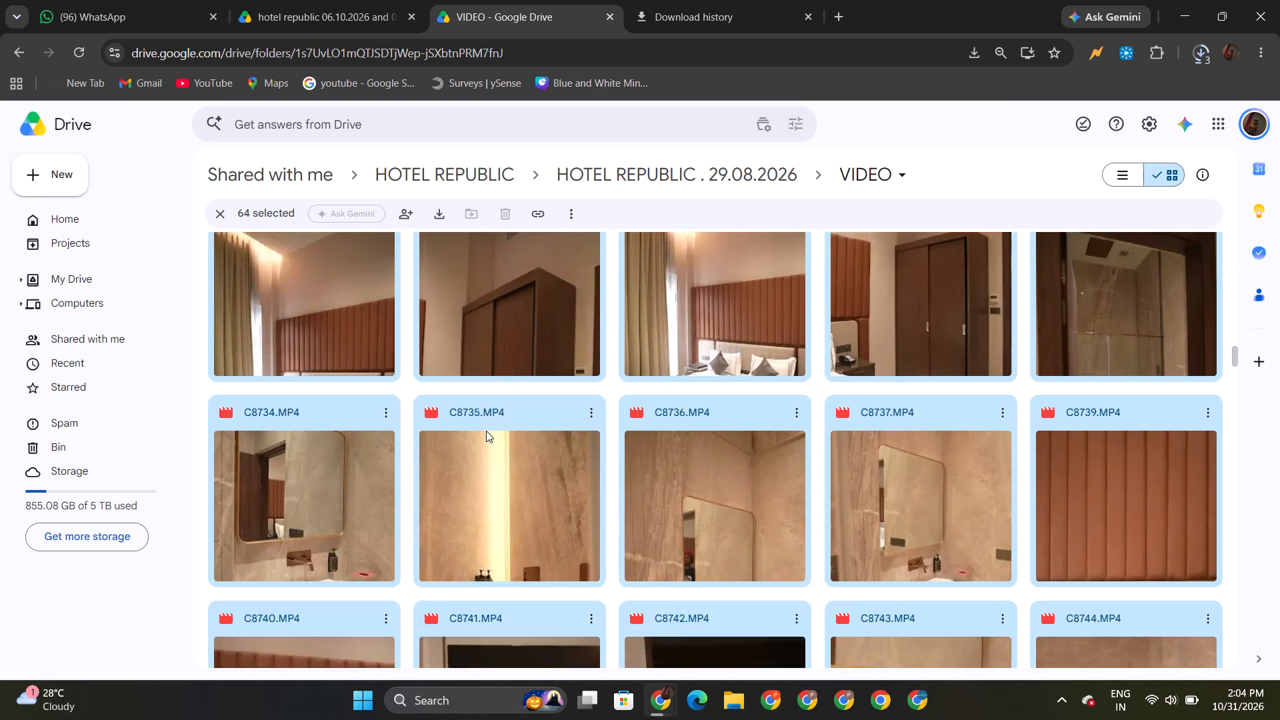
pyautogui.scroll(-9, 486, 431)
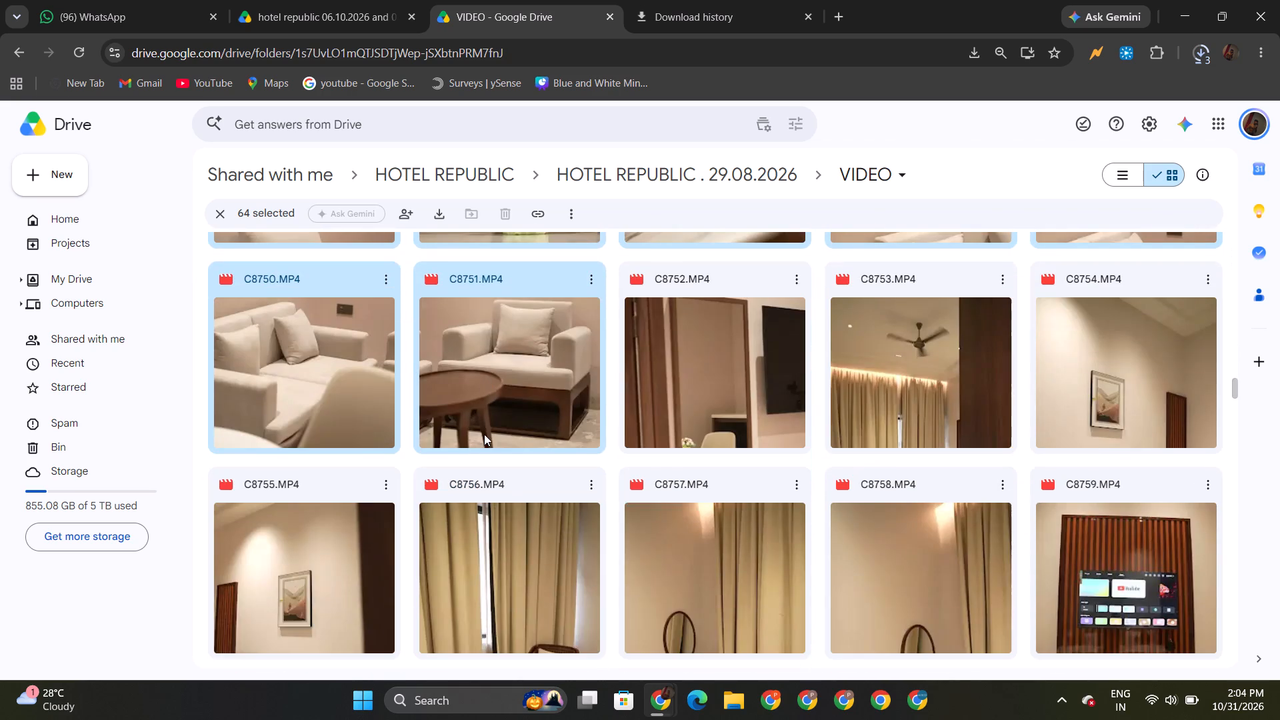
# Examine the room, bathroom and corridor clips in the VIDEO folder up to around C8830.MP4.
pyautogui.scroll(-7, 484, 435)
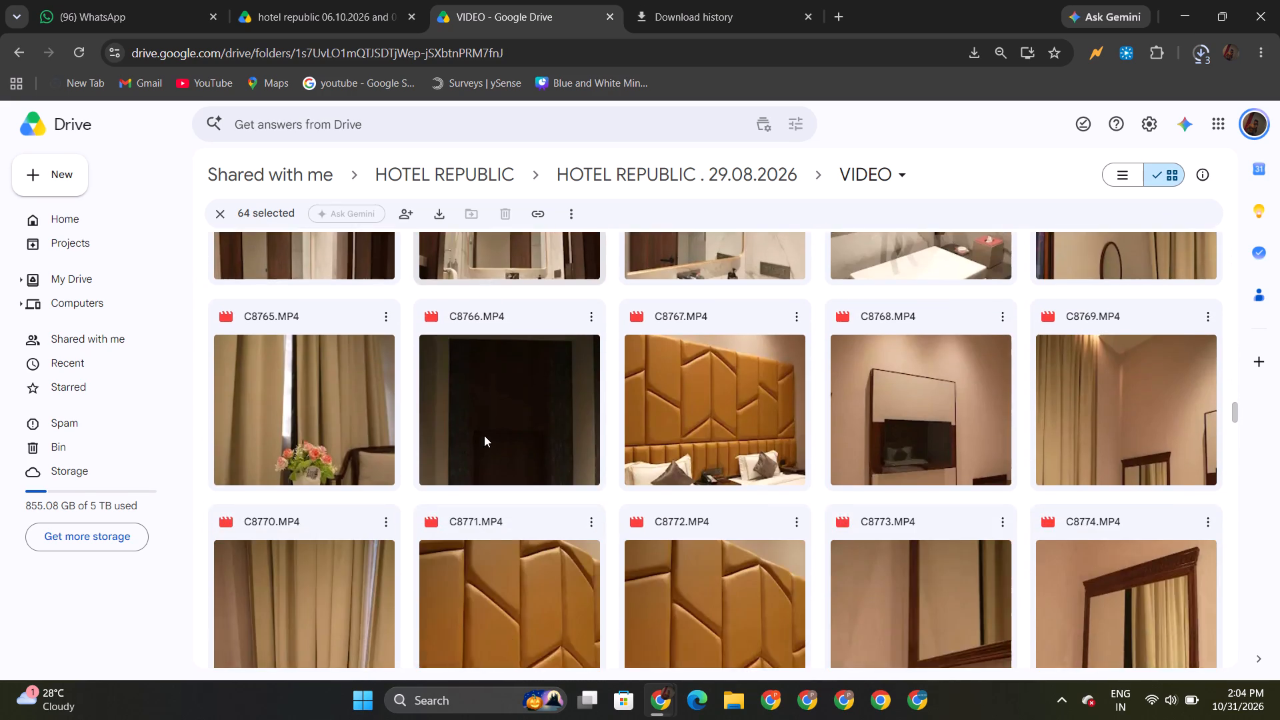
pyautogui.scroll(-8, 484, 435)
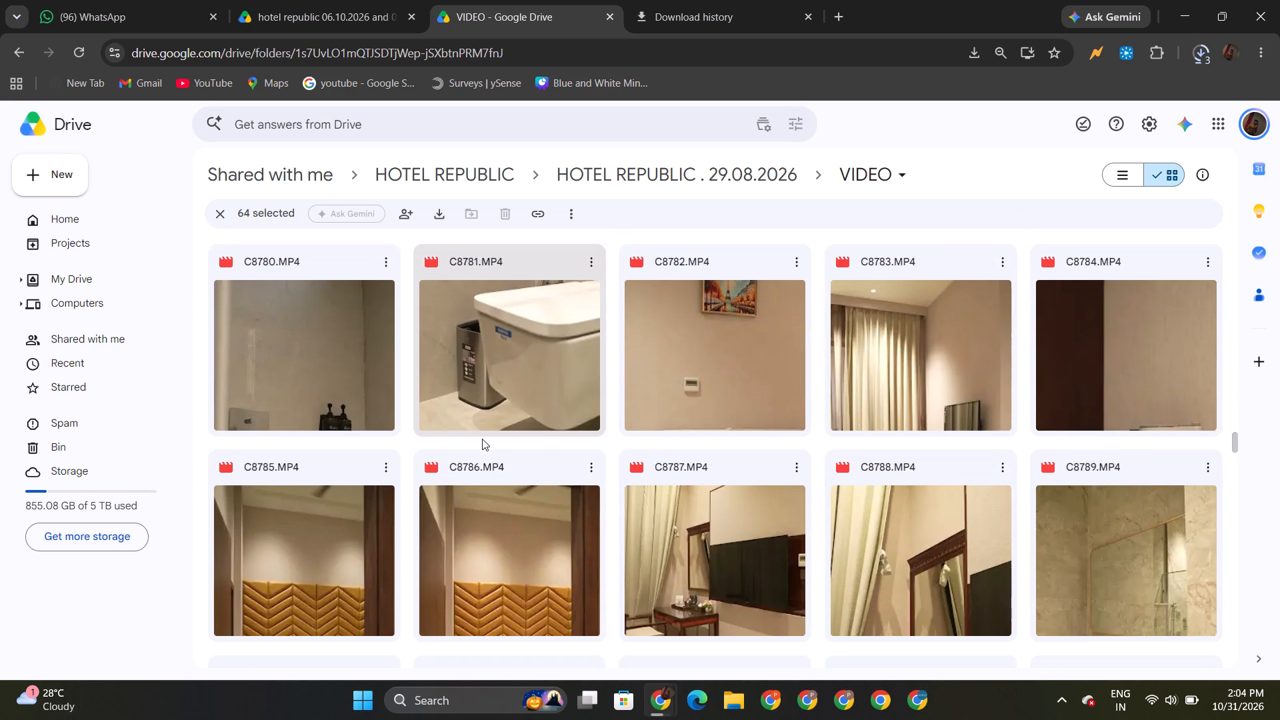
pyautogui.scroll(-6, 482, 439)
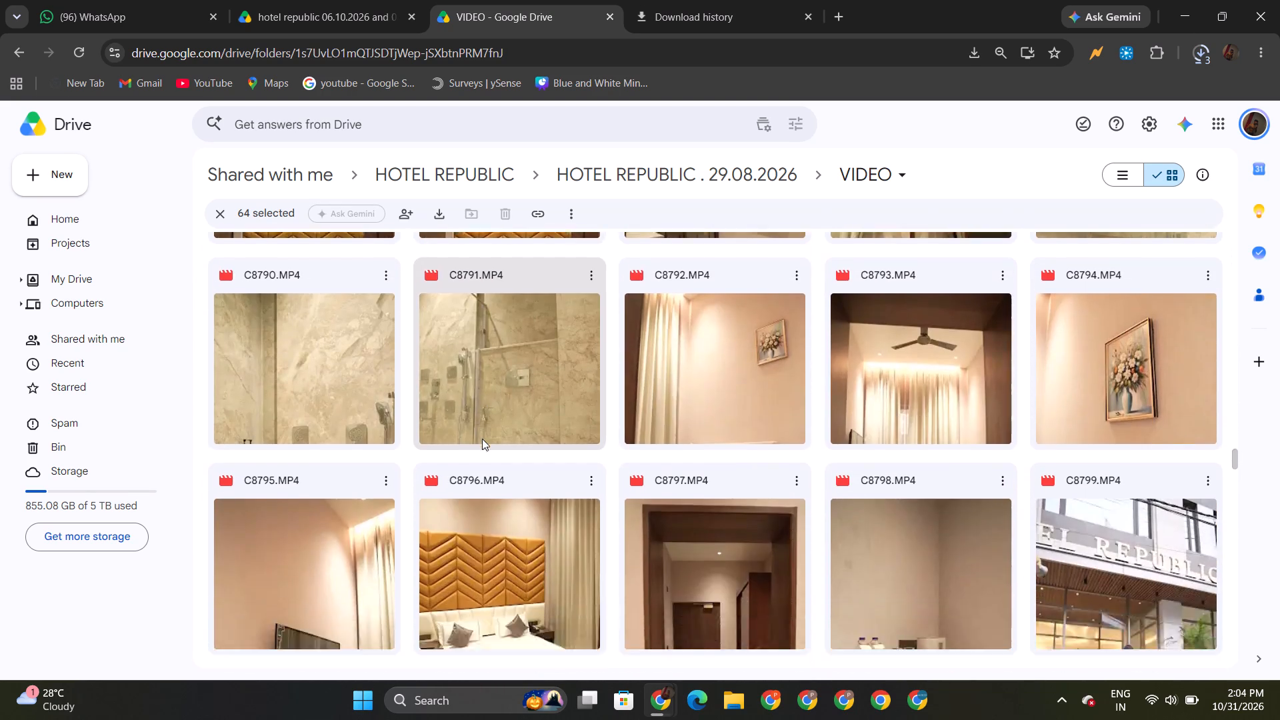
pyautogui.scroll(-12, 482, 439)
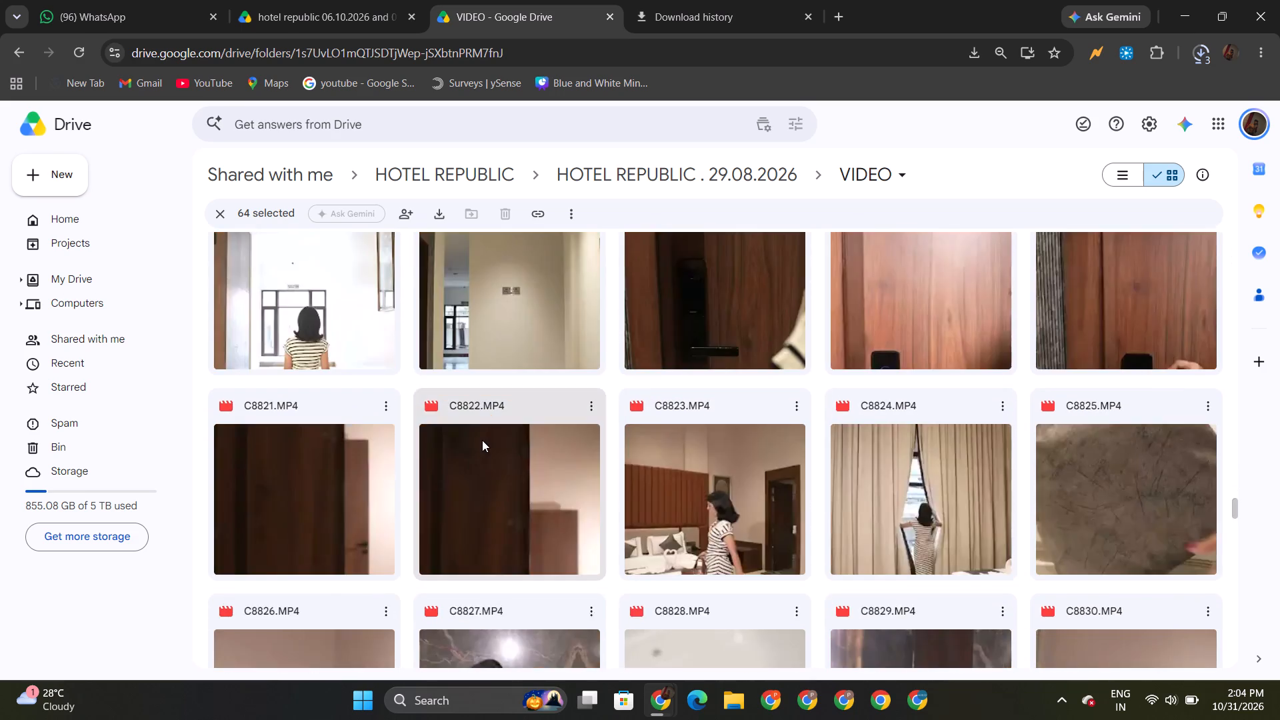
# Look through the restaurant, exterior and banquet hall clips to the VIDEO folder's last clip, C8911.MP4.
pyautogui.scroll(-15, 482, 440)
pyautogui.scroll(-9, 482, 441)
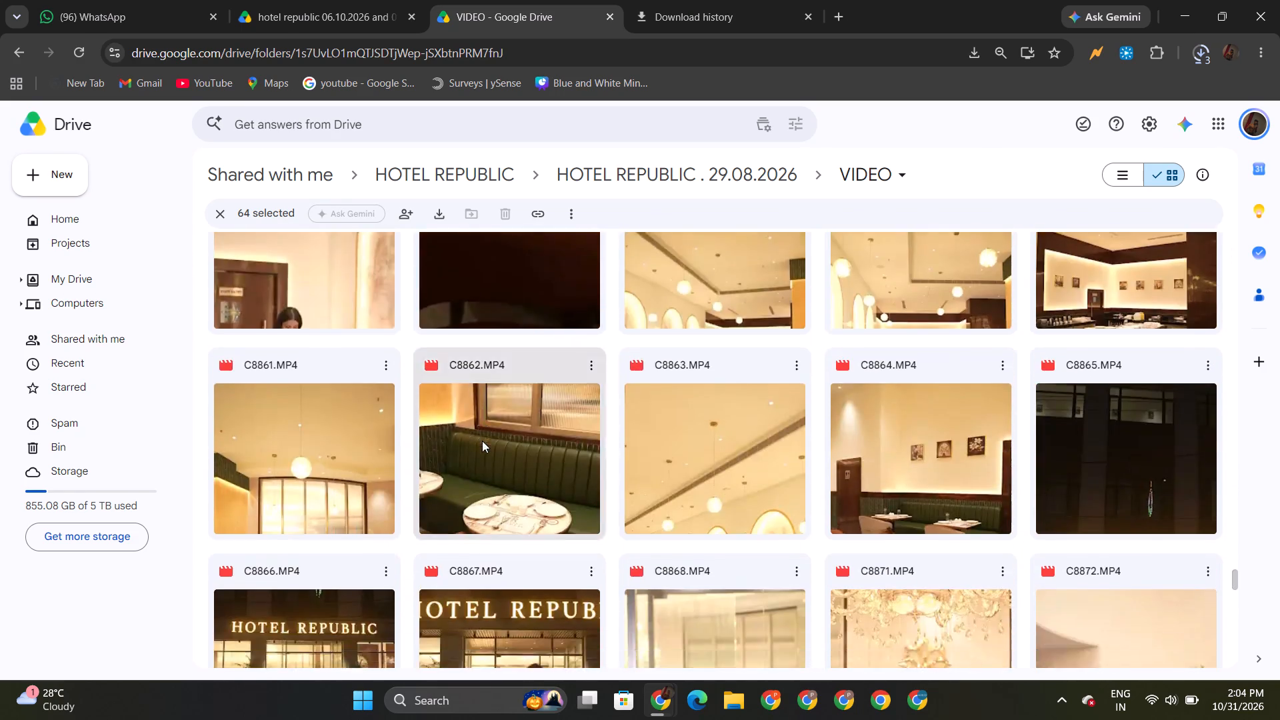
pyautogui.scroll(-18, 482, 441)
pyautogui.scroll(-5, 482, 441)
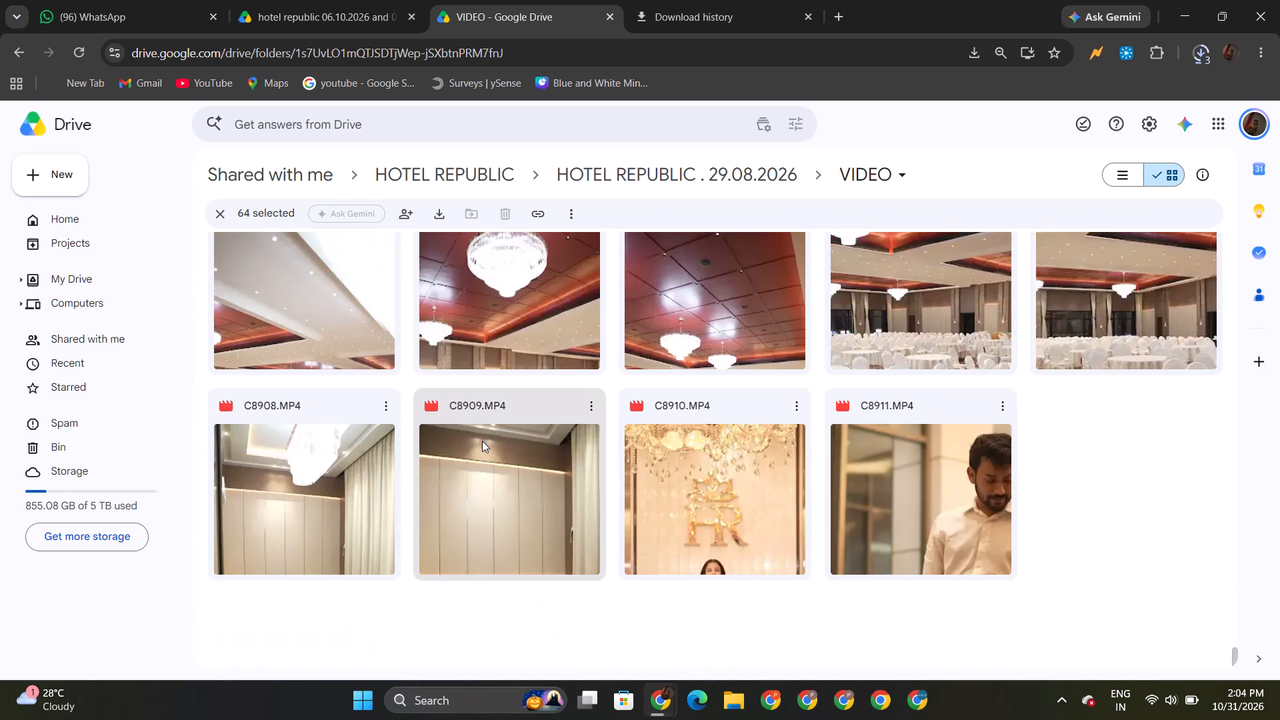
pyautogui.scroll(-6, 482, 441)
# Return to the hotel republic 06.10.2026 and 08.10.2026 folder and look through its clips to the last one, MVI_6587.MP4.
pyautogui.click(328, 13)
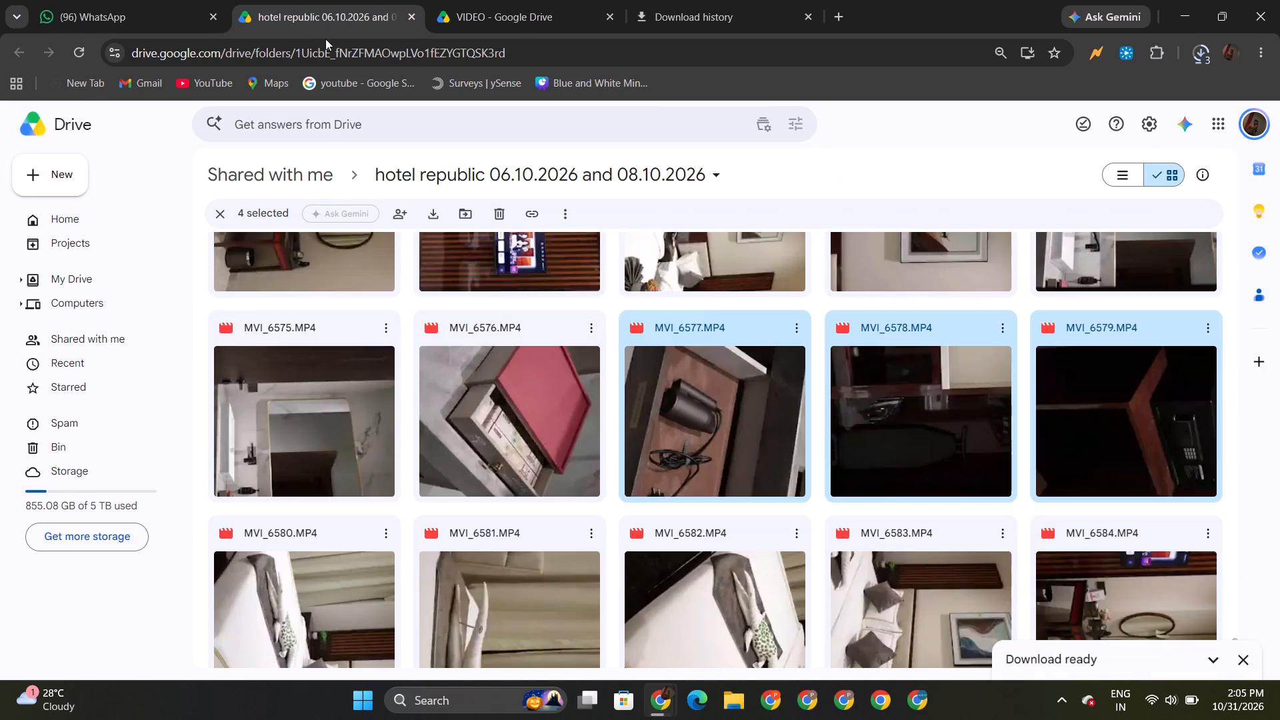
pyautogui.scroll(-1, 419, 419)
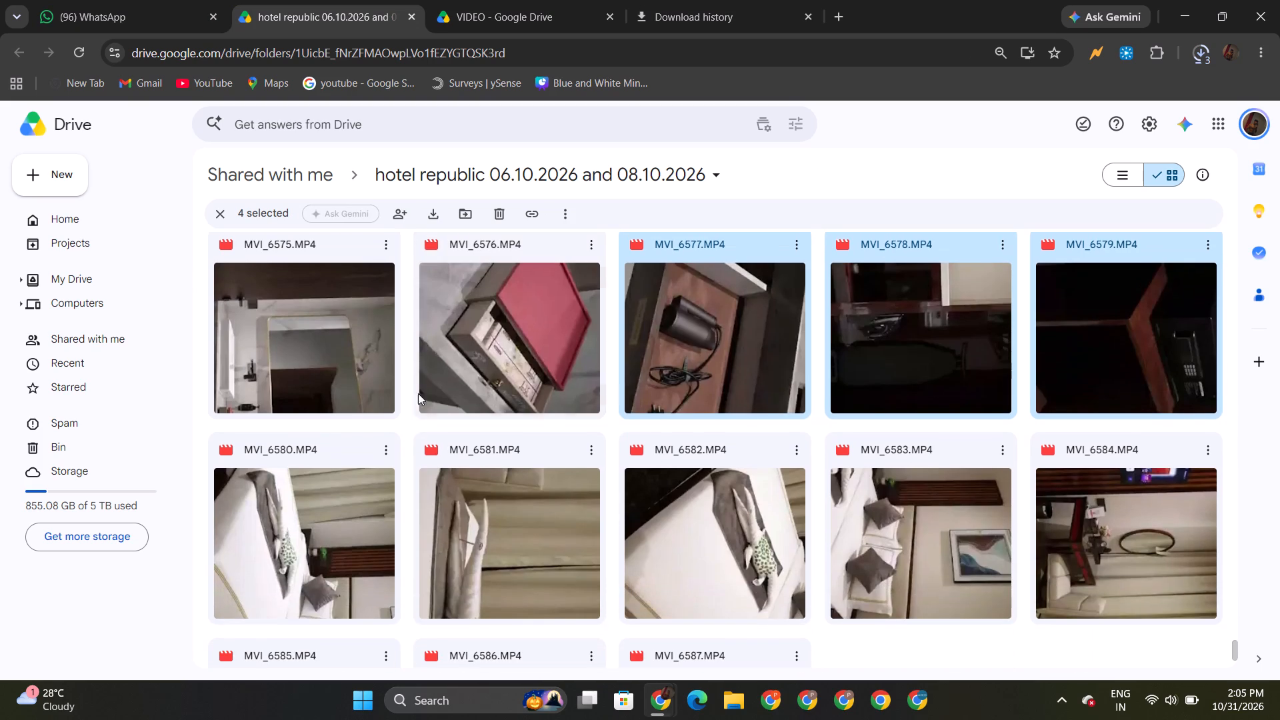
pyautogui.scroll(-5, 749, 391)
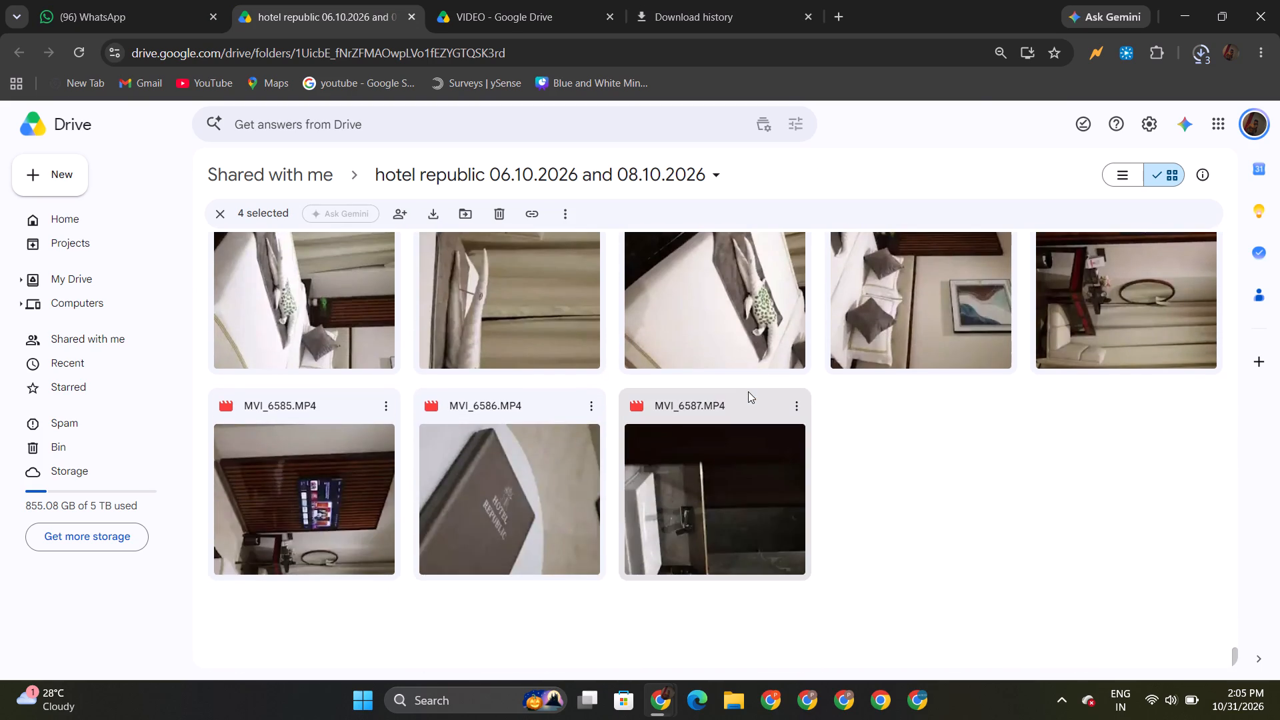
# Look back through the room and bathroom clips to the wardrobe clips around MVI_6503.MP4.
pyautogui.scroll(6, 745, 391)
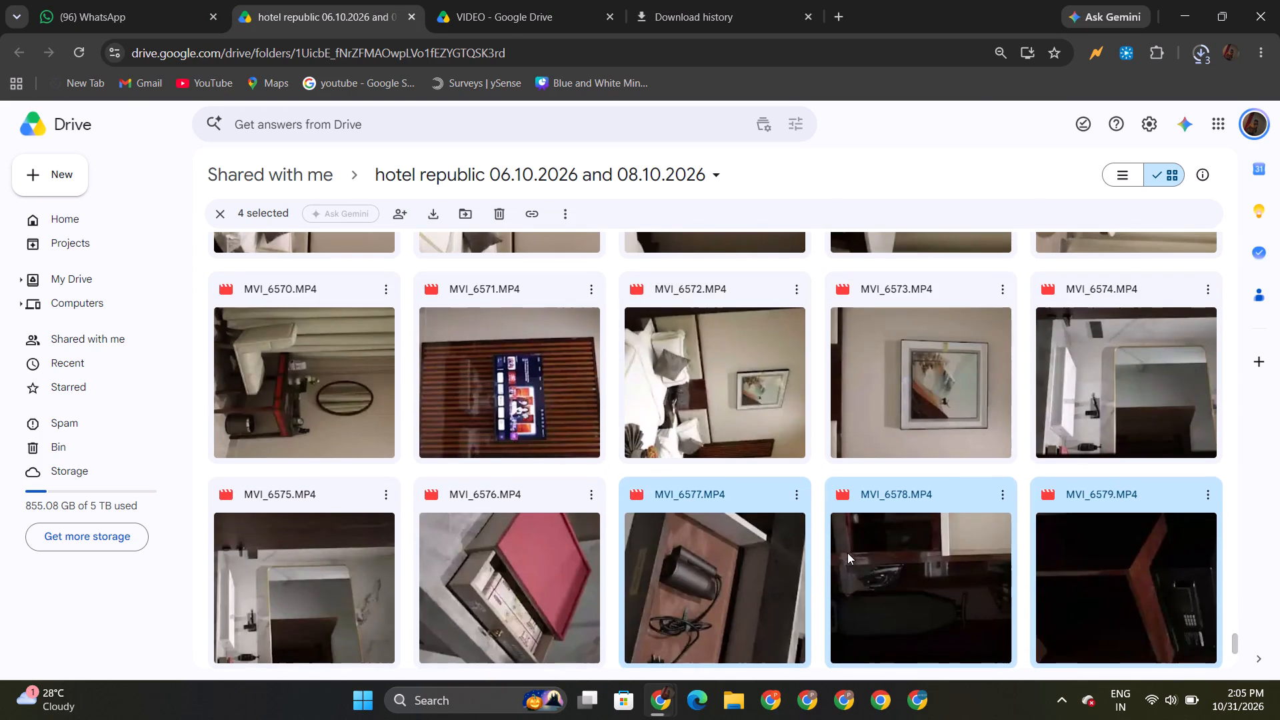
pyautogui.scroll(10, 847, 553)
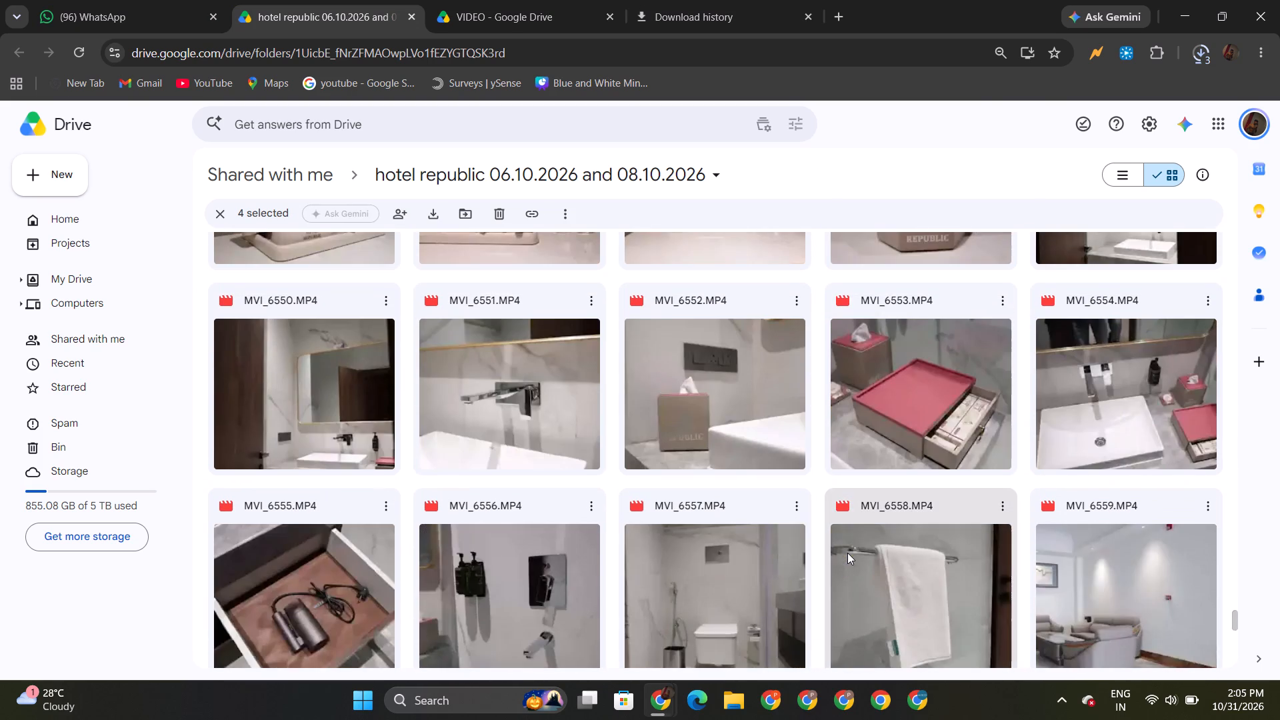
pyautogui.scroll(9, 847, 553)
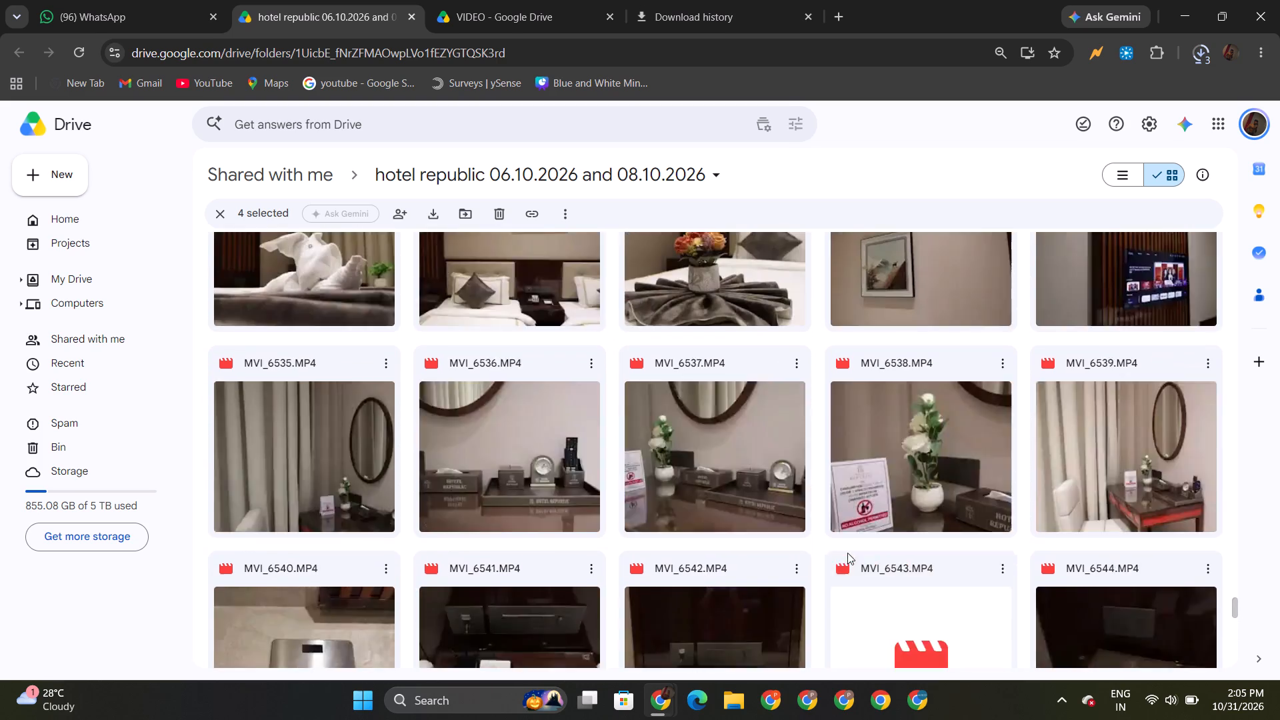
pyautogui.scroll(6, 847, 553)
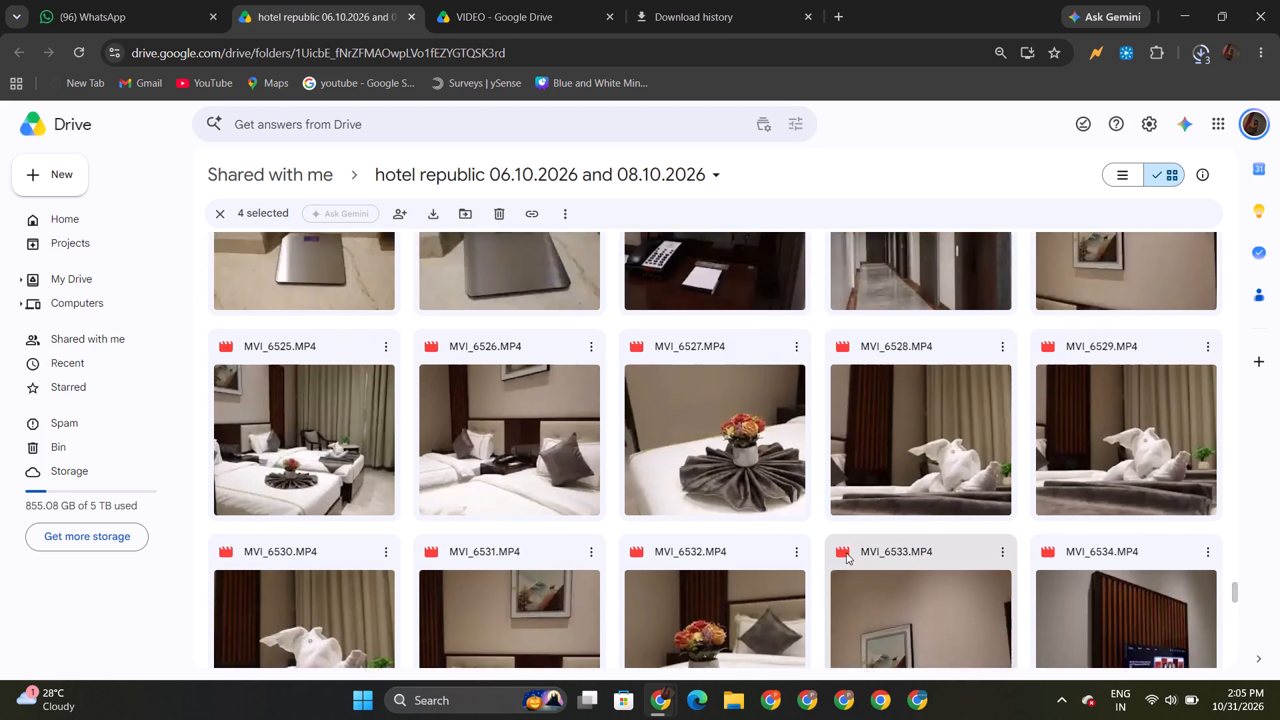
pyautogui.scroll(3, 846, 553)
pyautogui.scroll(-2, 845, 553)
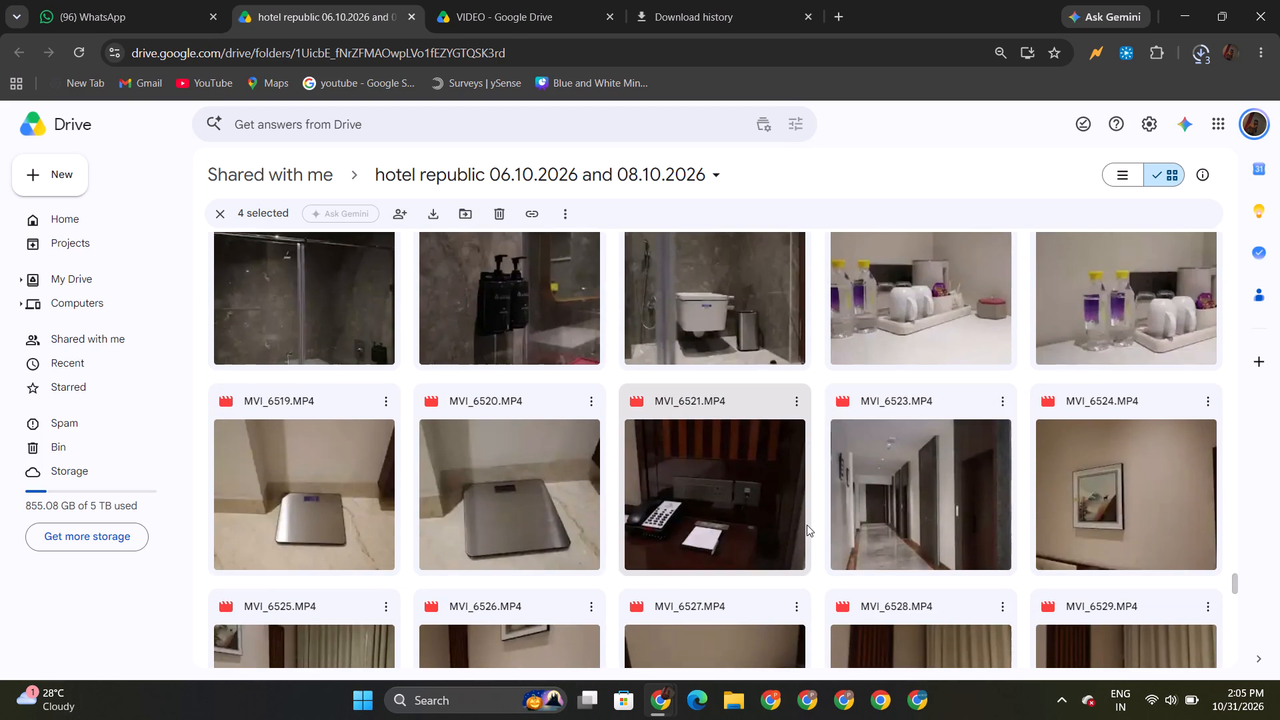
pyautogui.scroll(2, 807, 525)
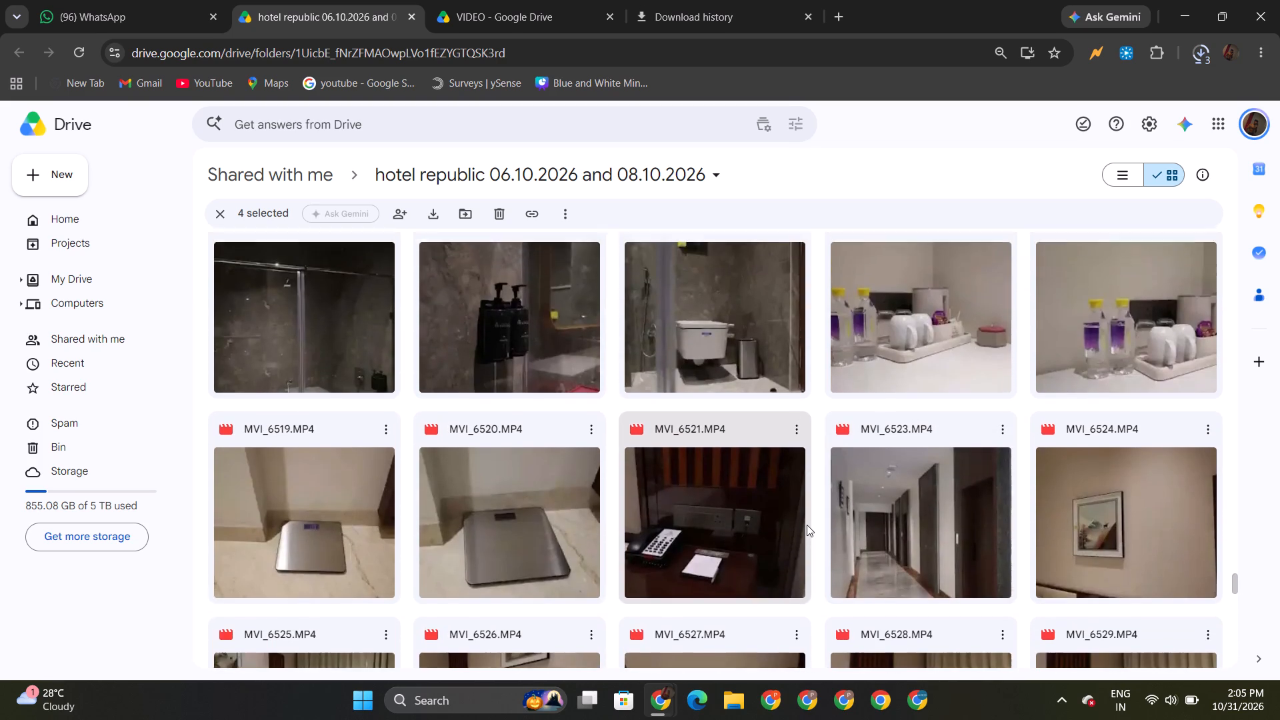
pyautogui.scroll(5, 807, 525)
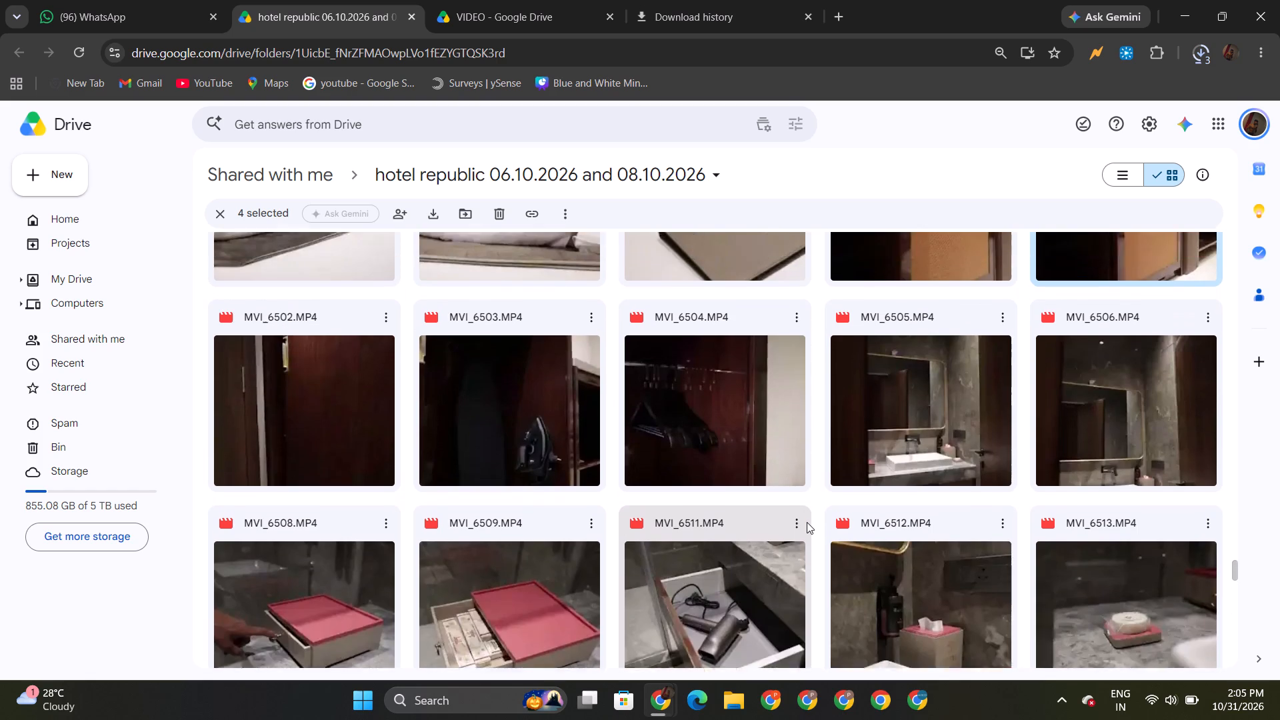
# Preview the wardrobe and iron clip MVI_6503.MP4, play it, and close the preview.
pyautogui.doubleClick(531, 483)
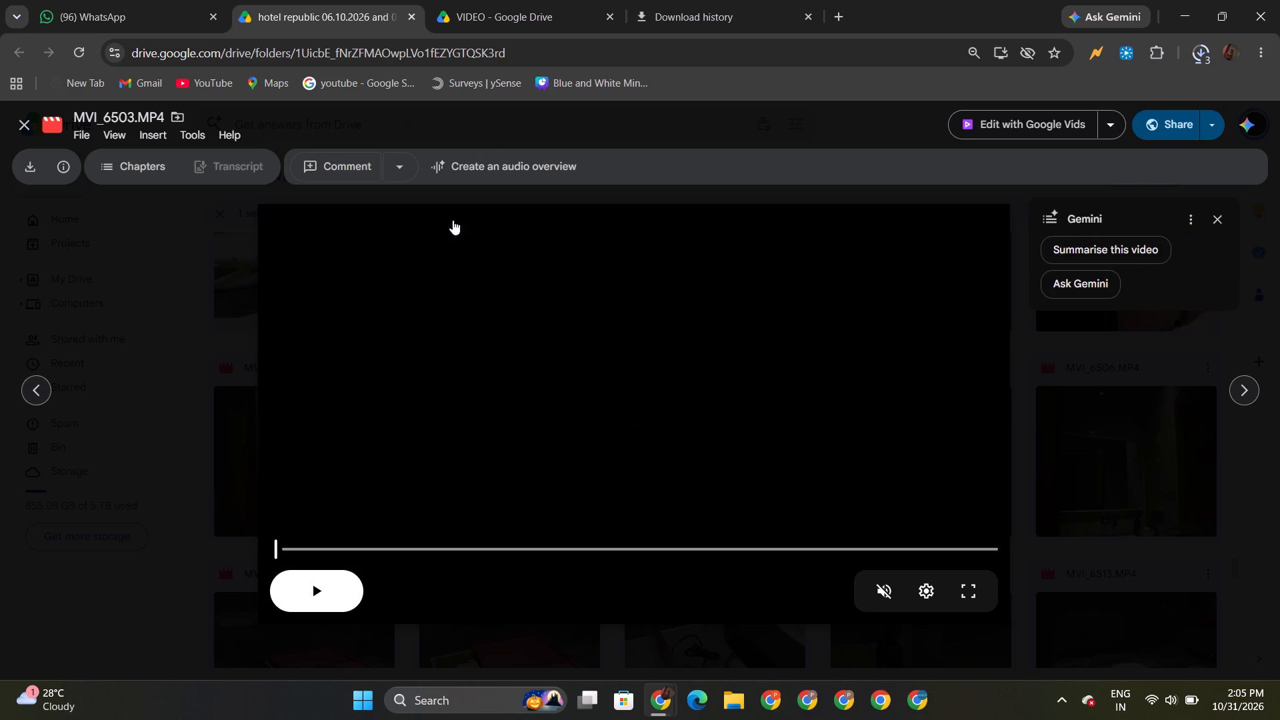
pyautogui.click(307, 612)
pyautogui.click(308, 601)
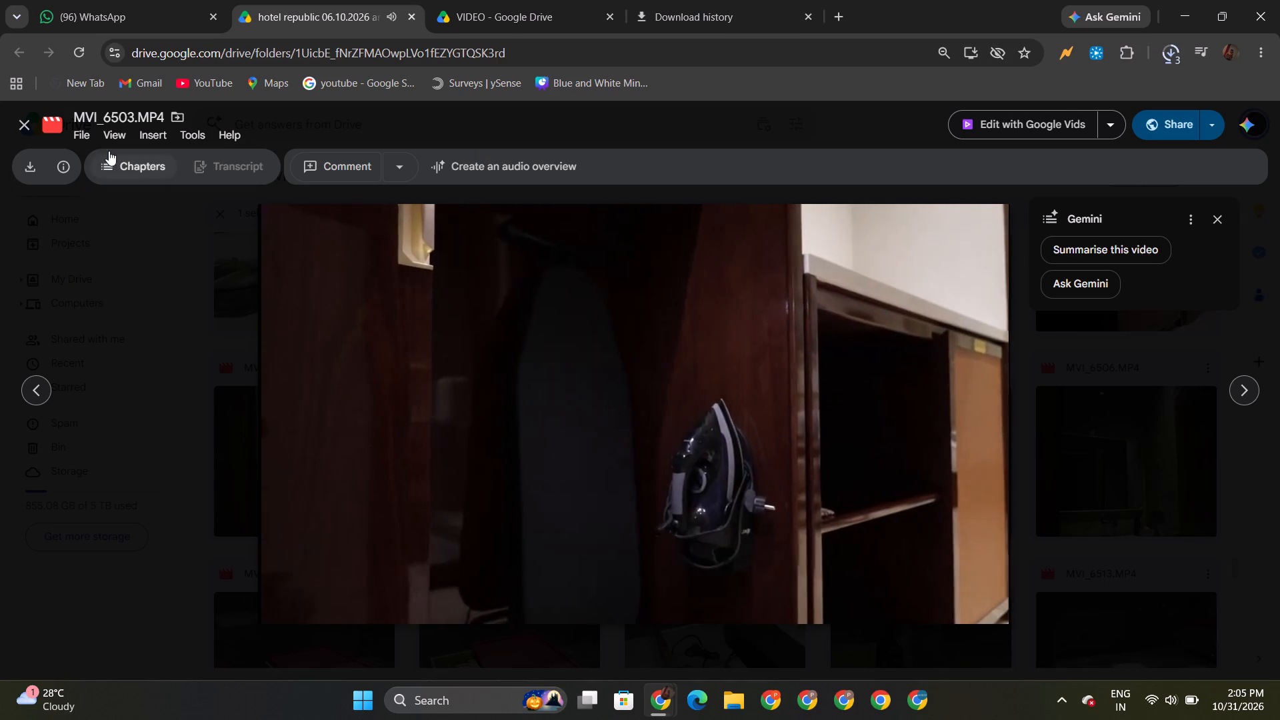
pyautogui.click(24, 129)
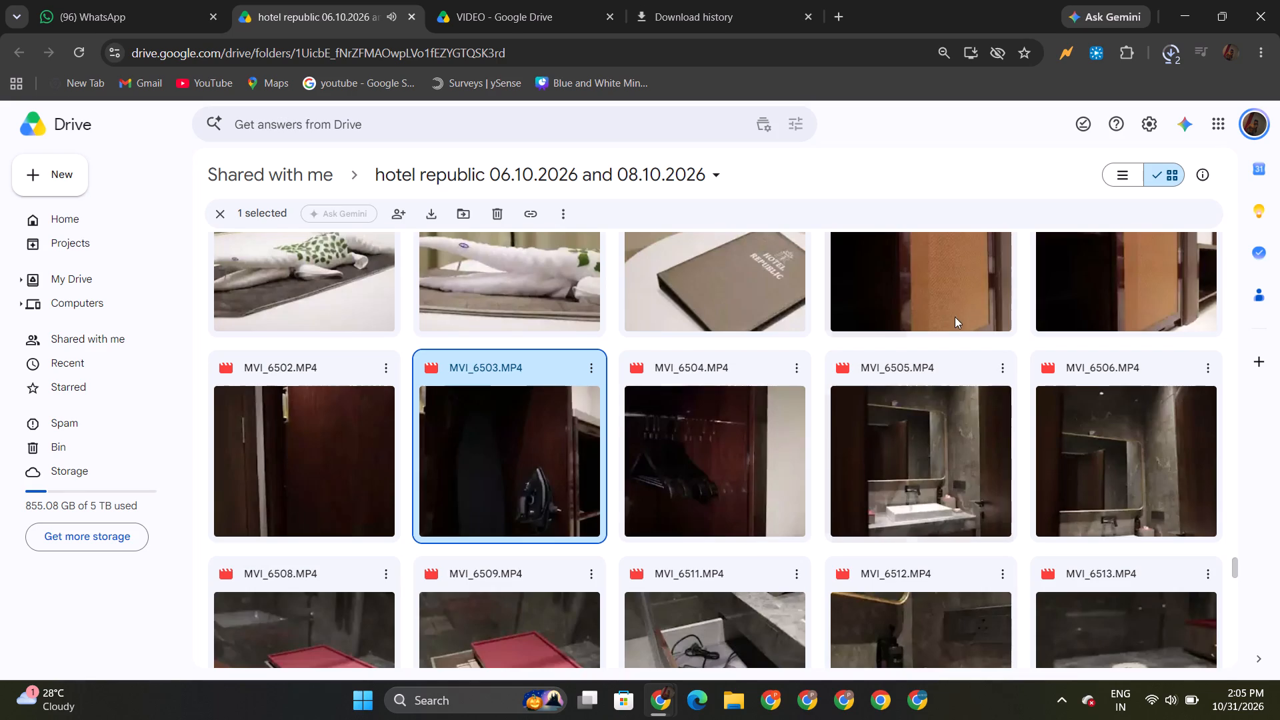
# Preview the clip MVI_6501.MP4 and return to the folder.
pyautogui.doubleClick(1167, 278)
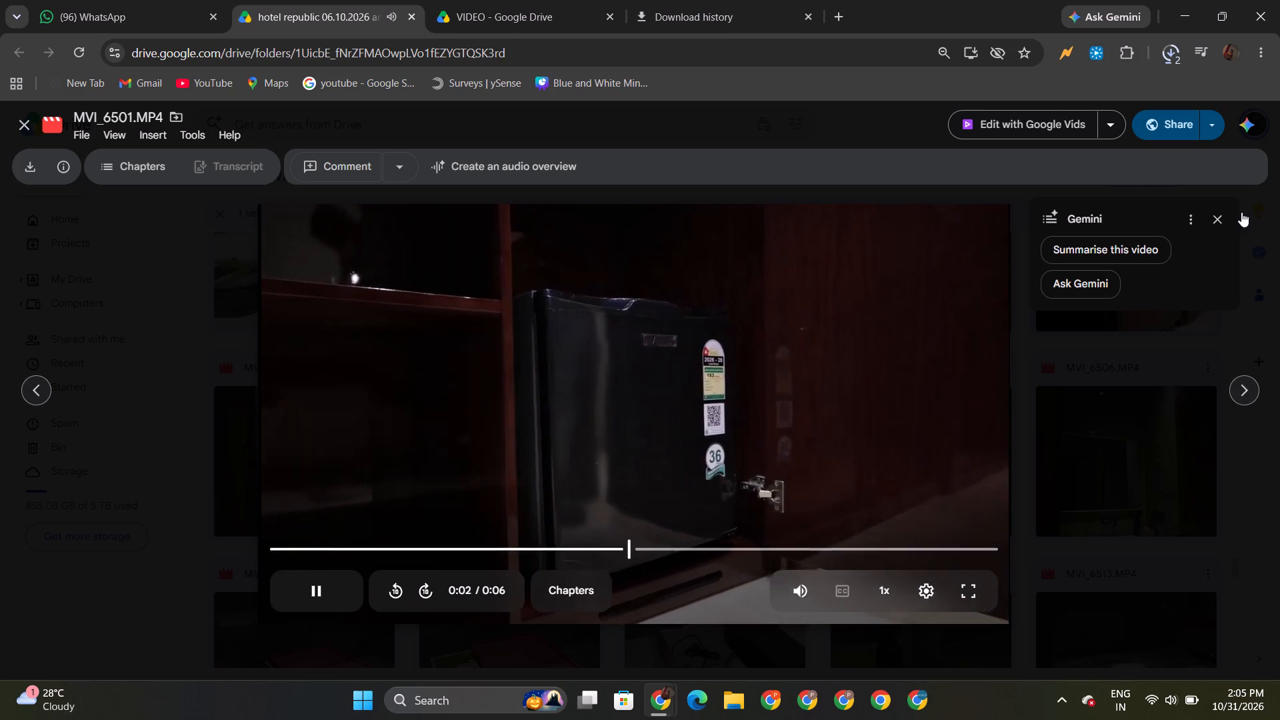
pyautogui.click(13, 123)
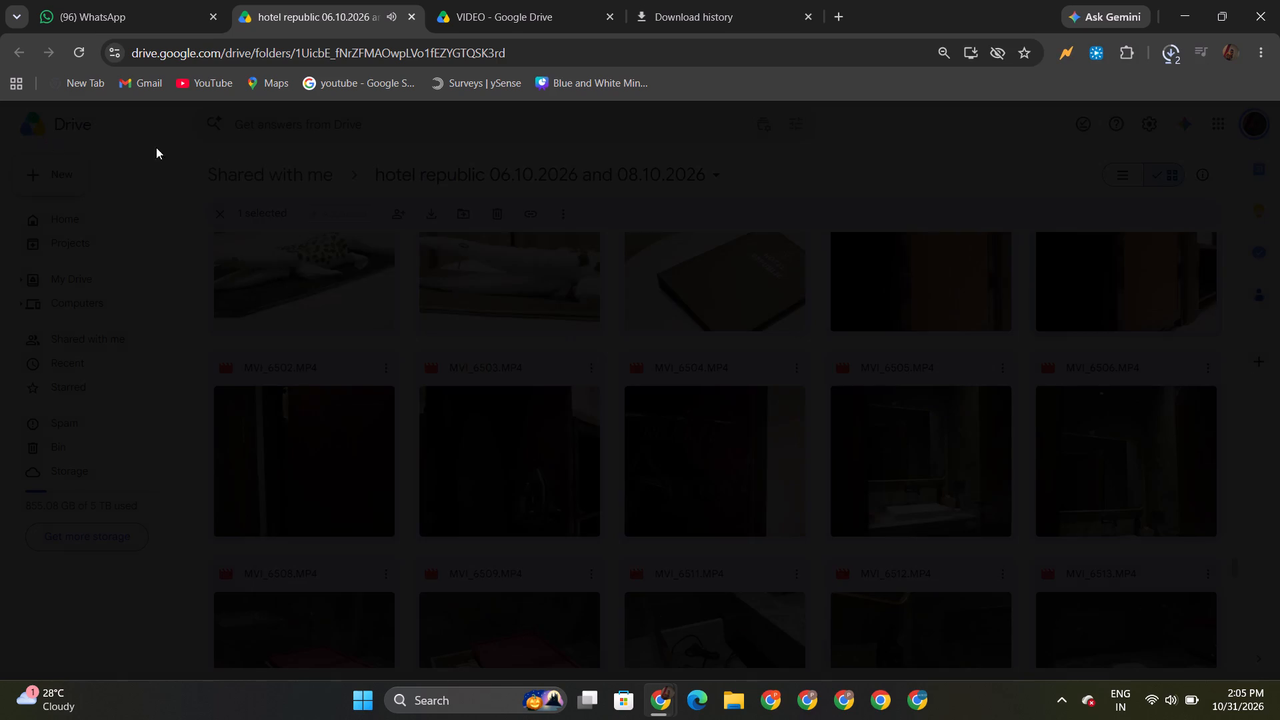
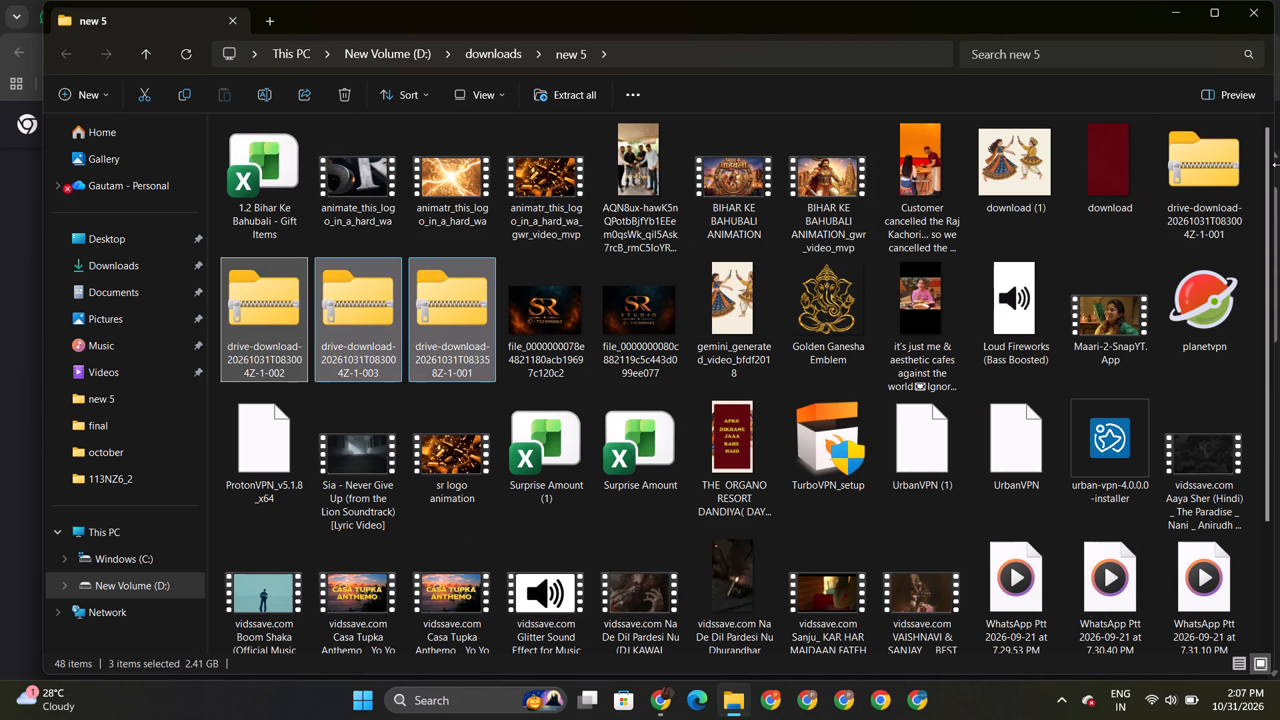
# Add the remaining drive-download archive to the selection in new 5 and cut all four archives.
pyautogui.keyDown('ctrl'); pyautogui.click(1190, 162); pyautogui.keyUp('ctrl')
pyautogui.click(141, 89)
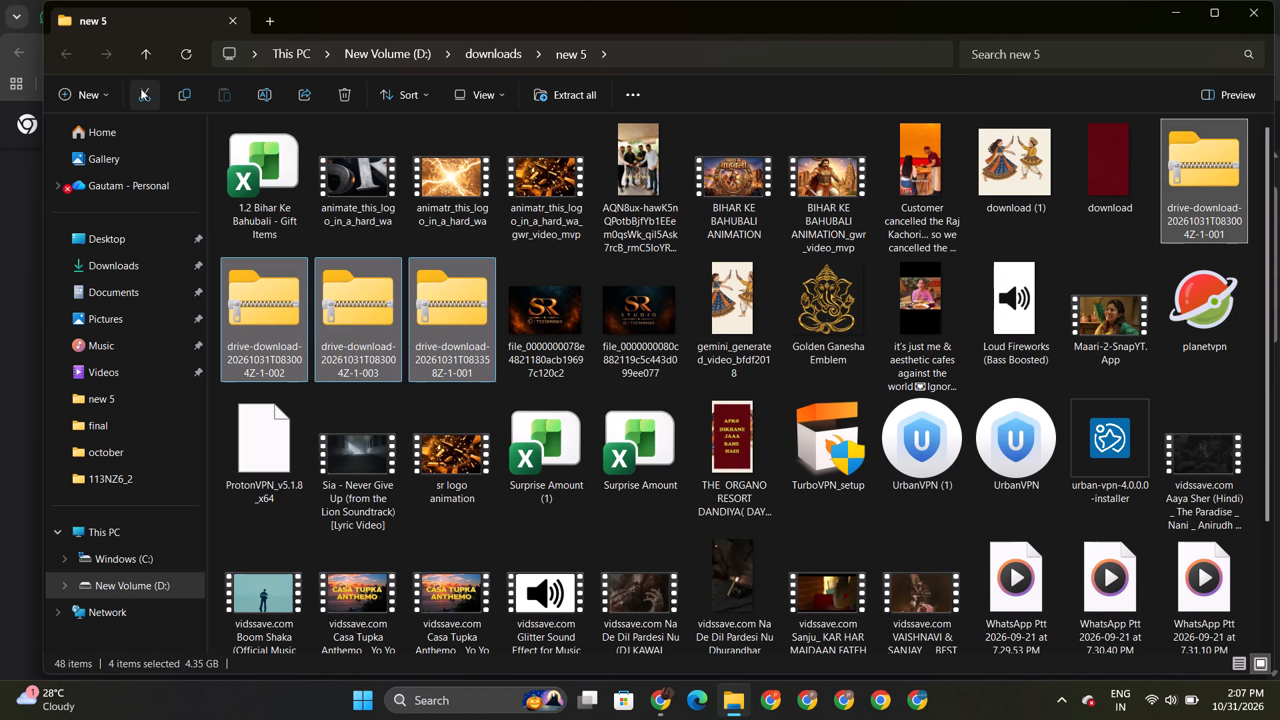
# Create a new folder named rishi at the root of New Volume (D:).
pyautogui.click(146, 49)
pyautogui.scroll(-6, 803, 352)
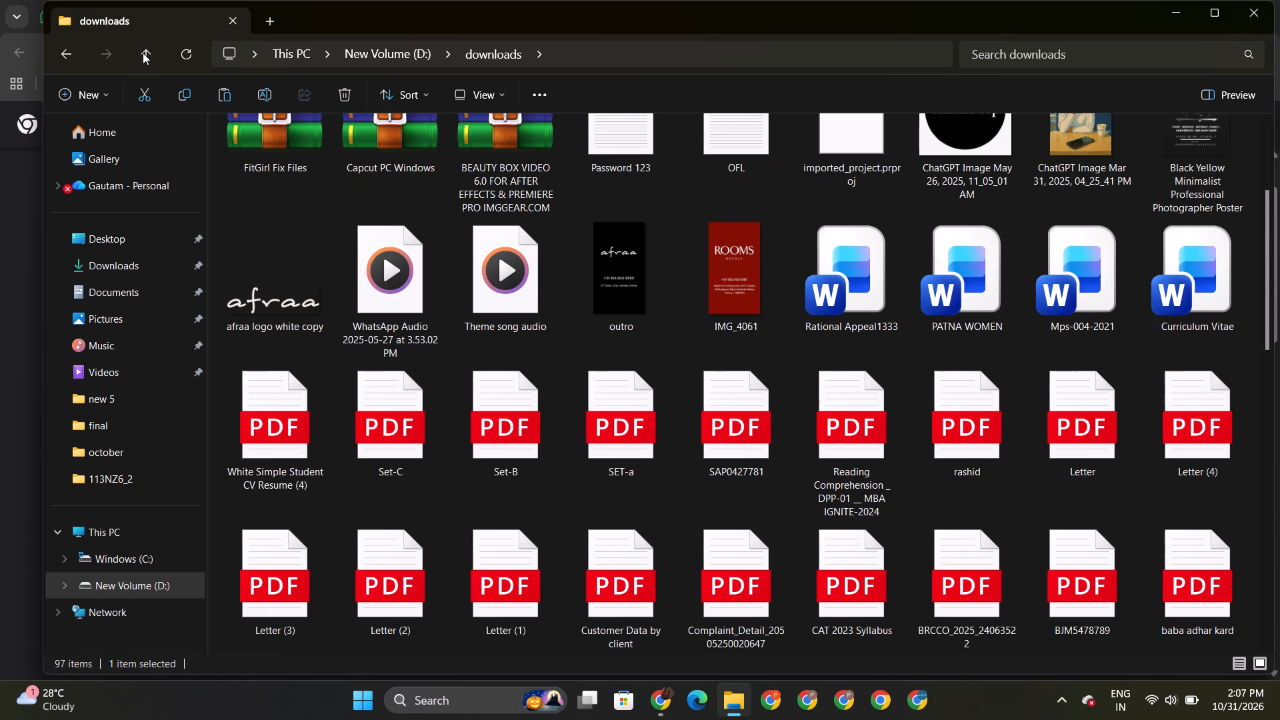
pyautogui.click(147, 51)
pyautogui.scroll(-12, 787, 276)
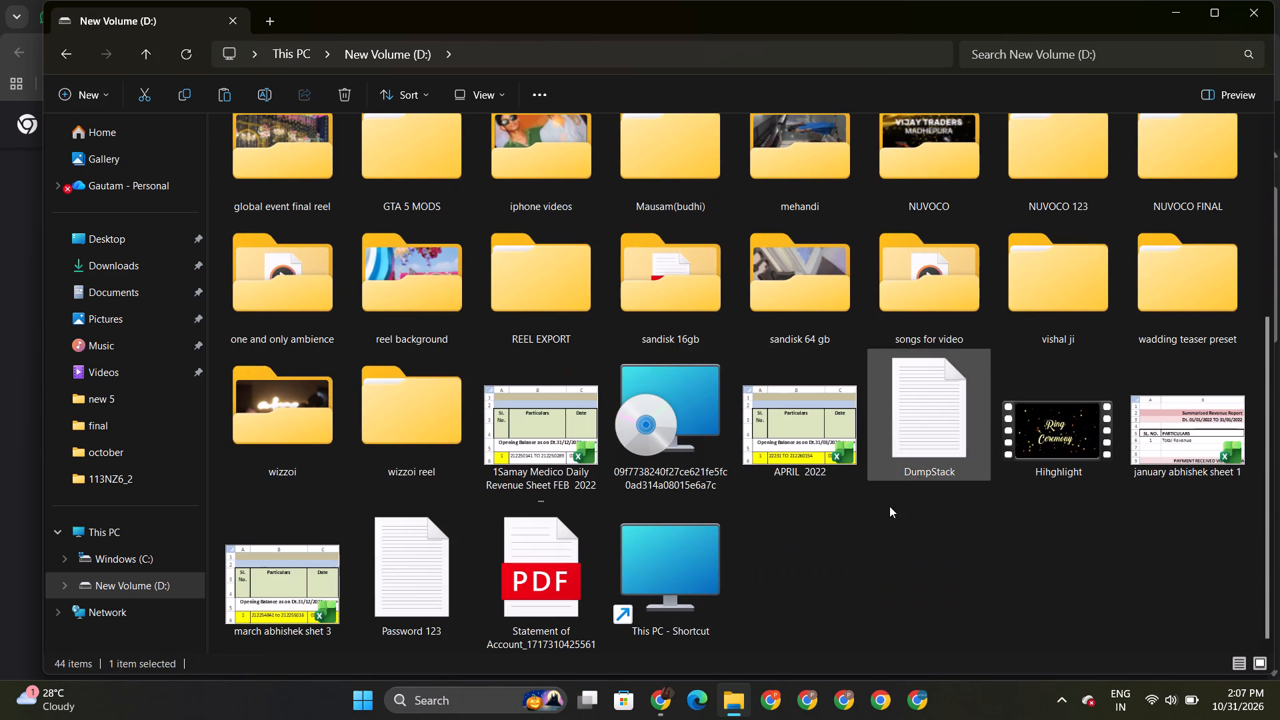
pyautogui.rightClick(857, 525)
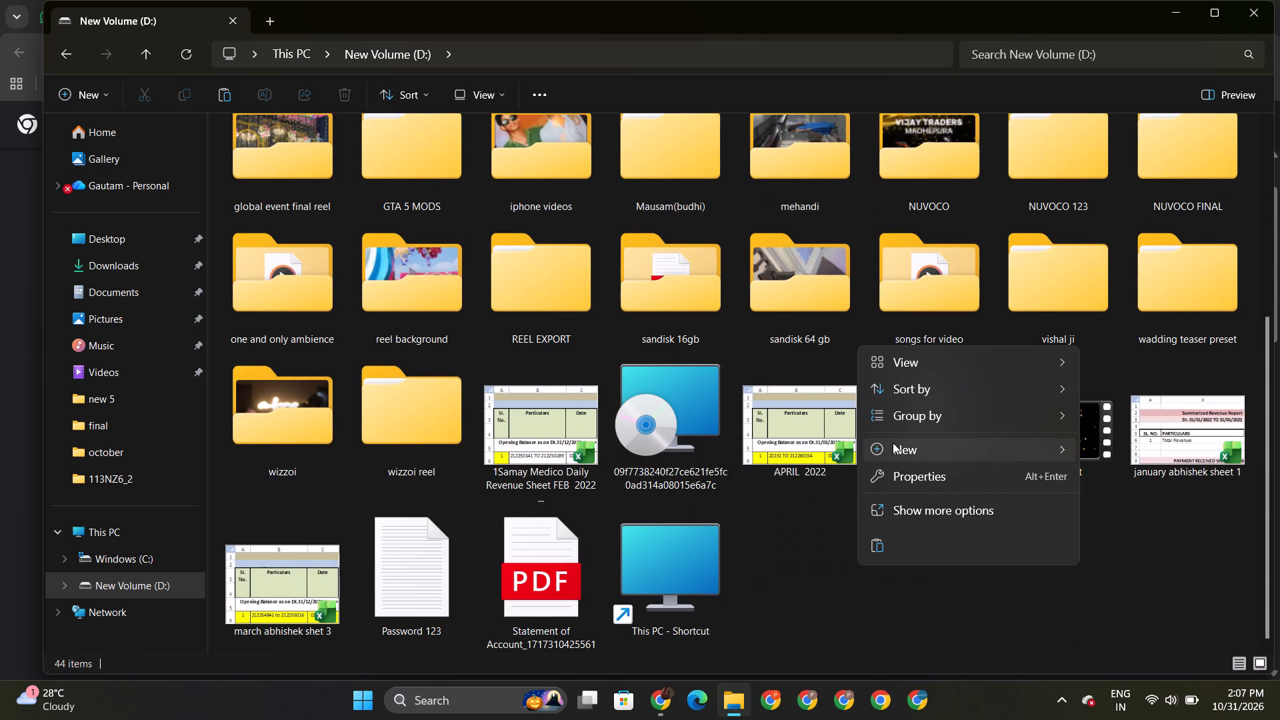
pyautogui.click(893, 443)
pyautogui.click(1105, 448)
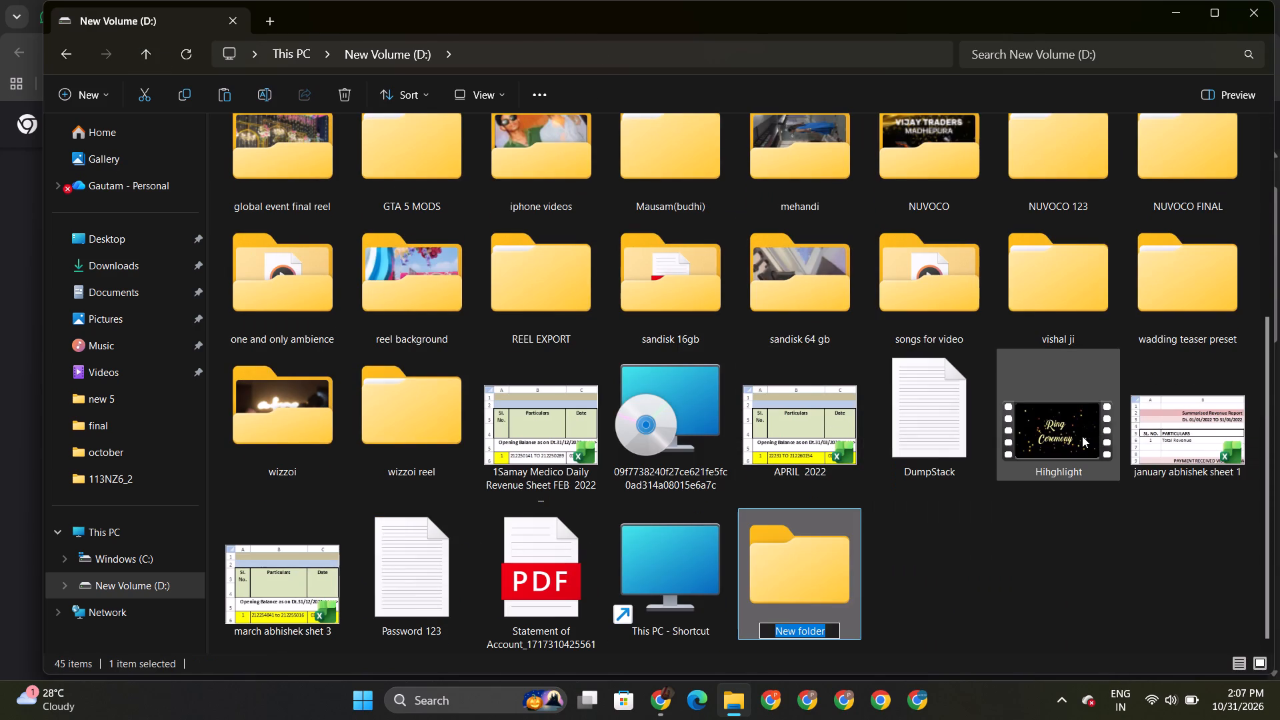
pyautogui.press('r')
pyautogui.press('i')
pyautogui.press('s')
pyautogui.press('h')
pyautogui.press('i')
pyautogui.press('Return')
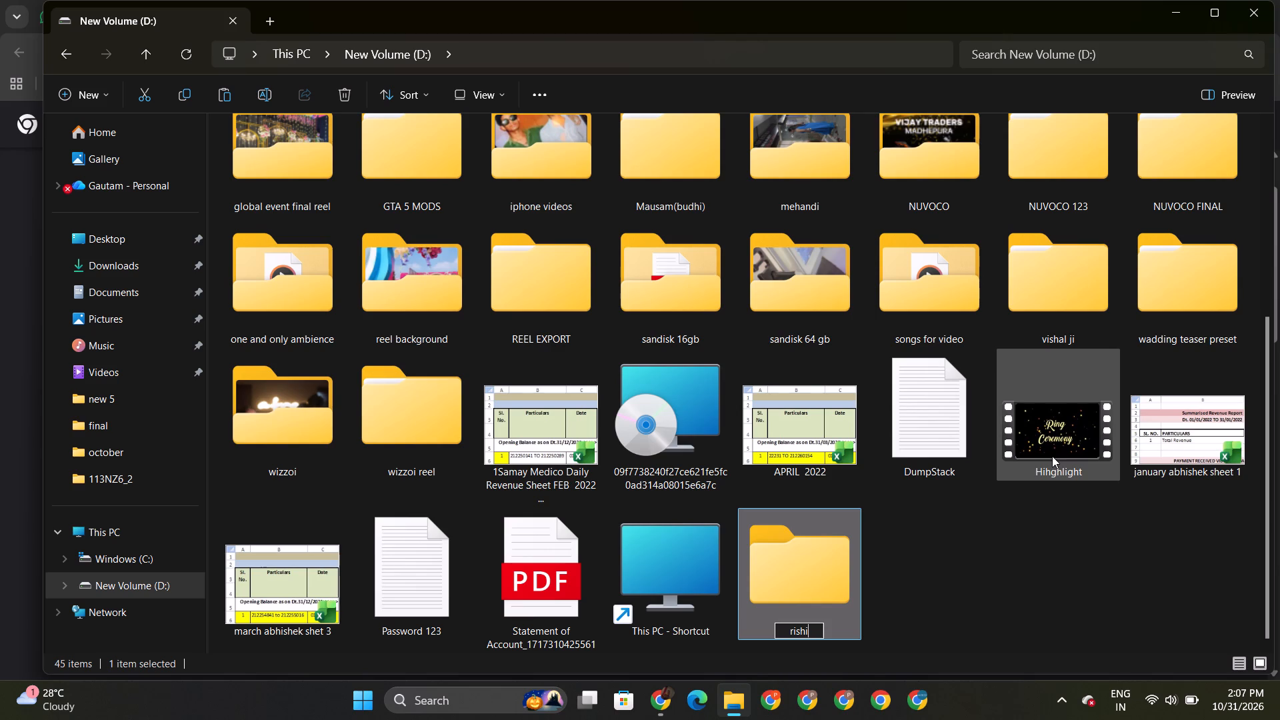
# Open the rishi folder and paste the four cut drive-download archives into it.
pyautogui.doubleClick(804, 580)
pyautogui.hotkey('ctrl', 'v')
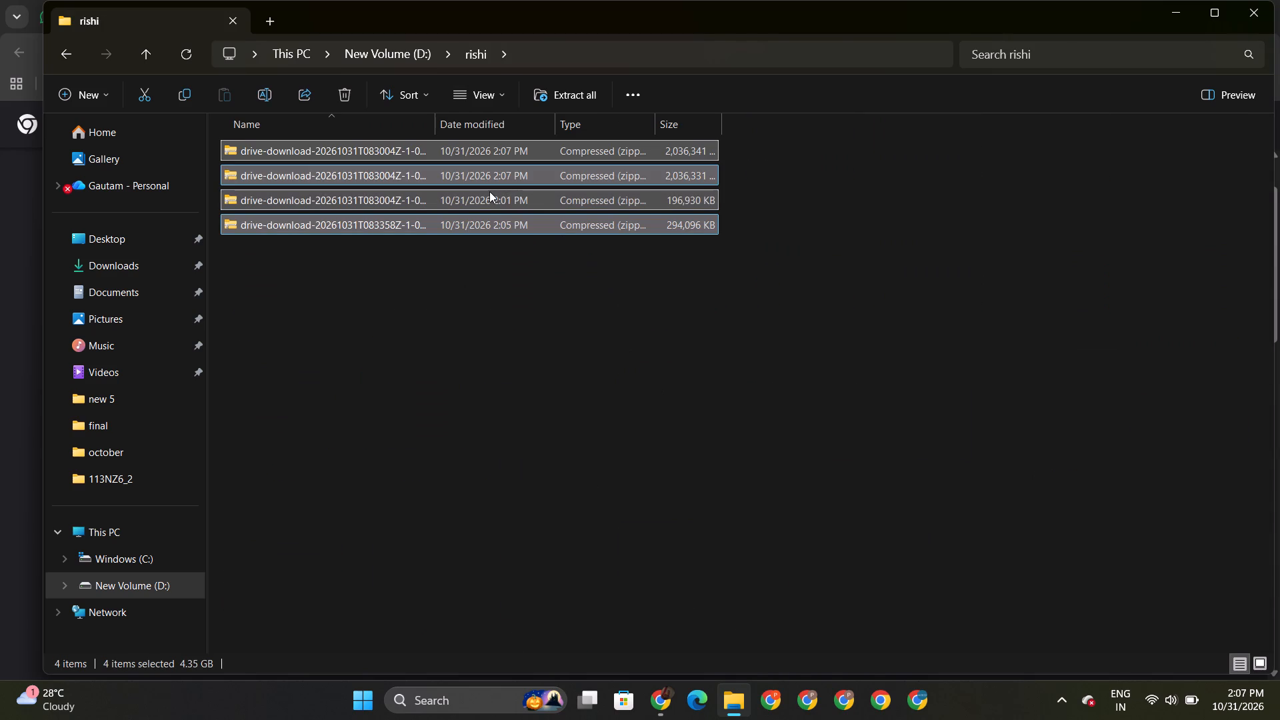
# Extract all four drive-download archives directly into the rishi folder with WinRAR.
pyautogui.rightClick(489, 191)
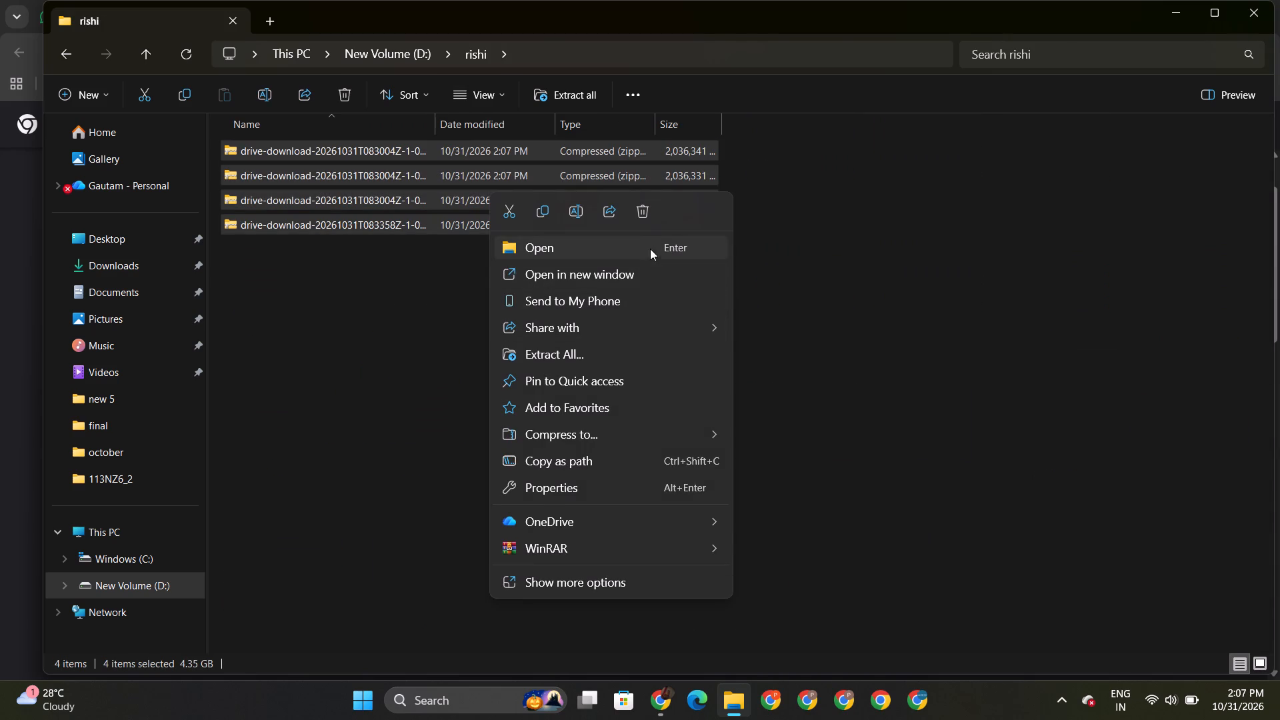
pyautogui.click(561, 542)
pyautogui.click(791, 490)
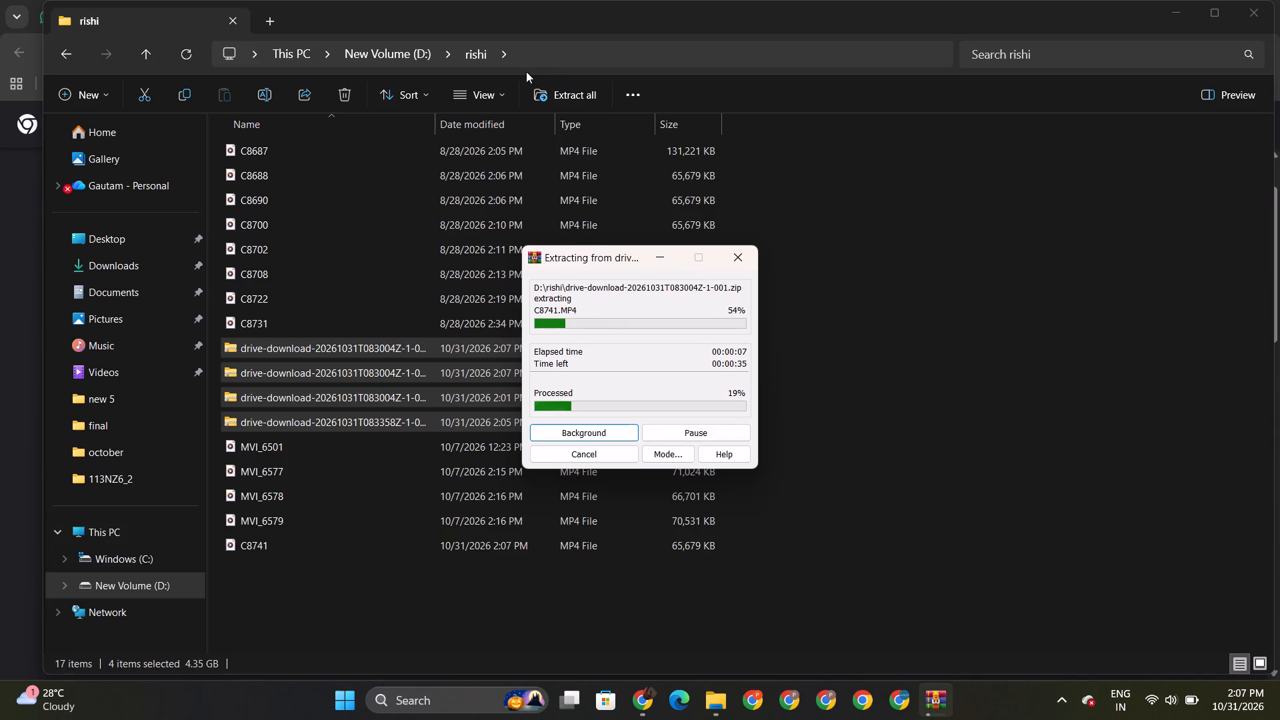
# Switch to Chrome's download history, show the WhatsApp Video 2026-10-31 at 2.55.11 AM in its folder, and cut that file.
pyautogui.click(653, 701)
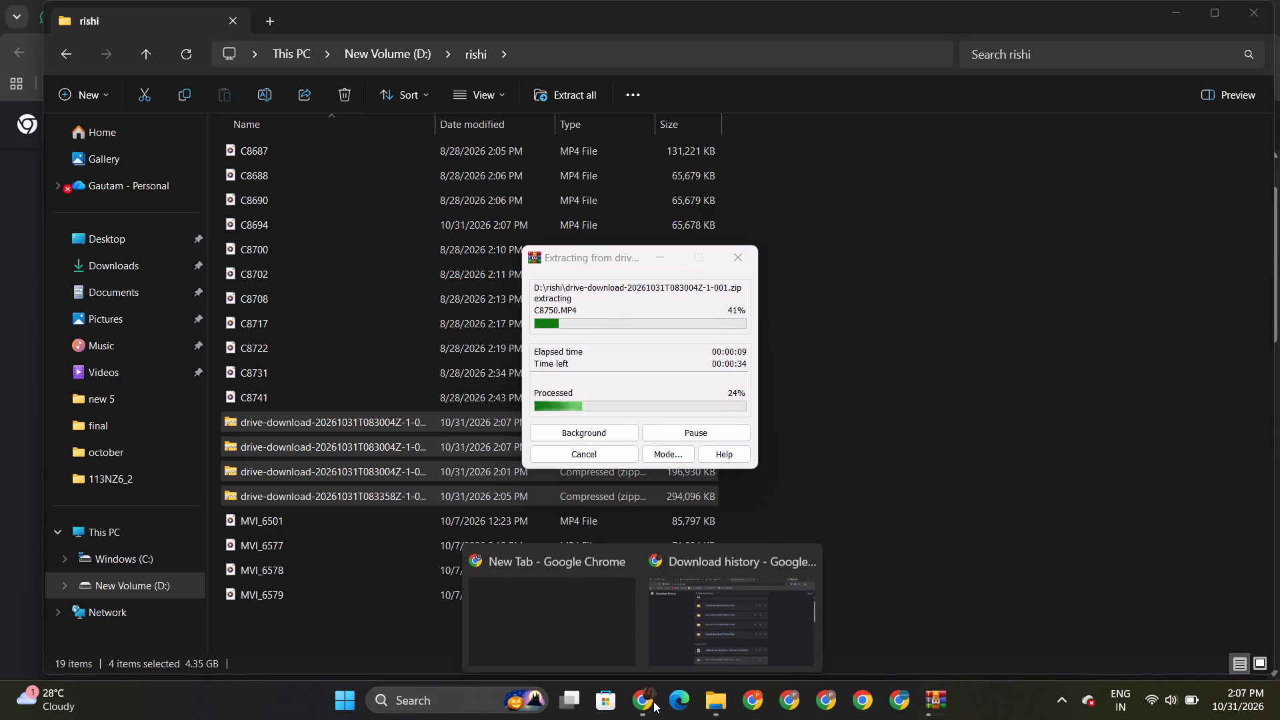
pyautogui.click(698, 639)
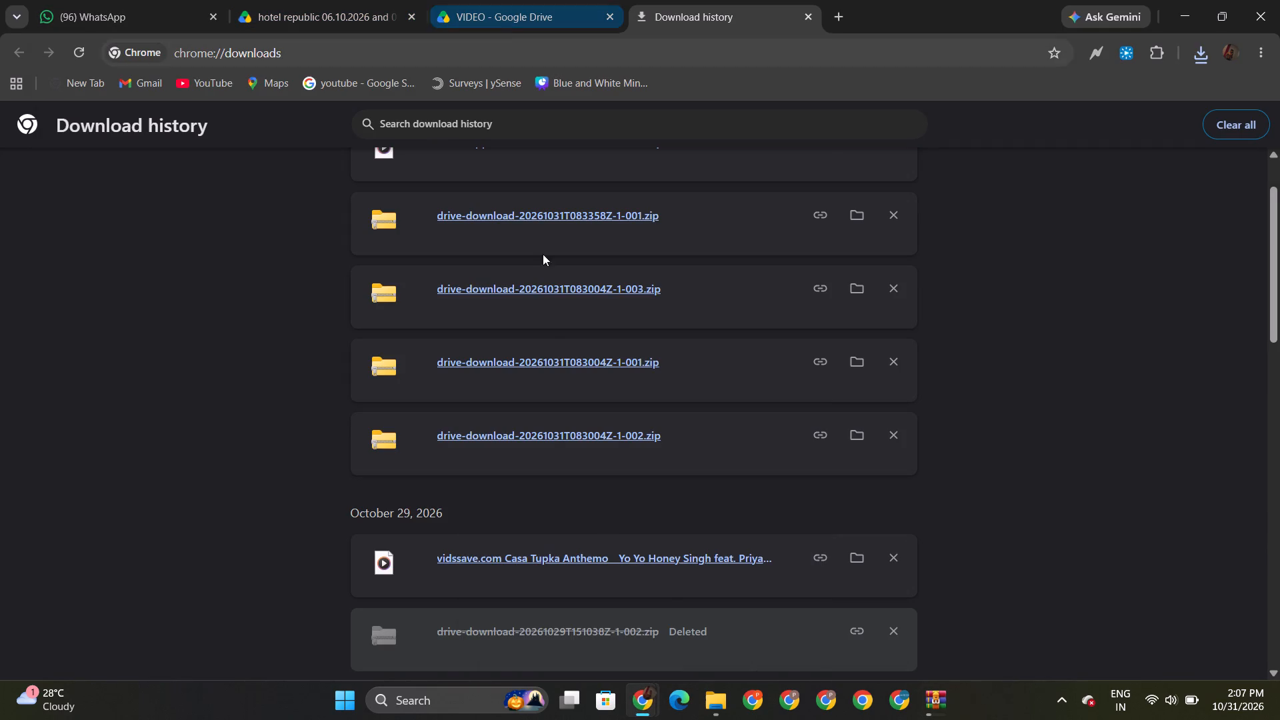
pyautogui.scroll(4, 569, 305)
pyautogui.click(852, 221)
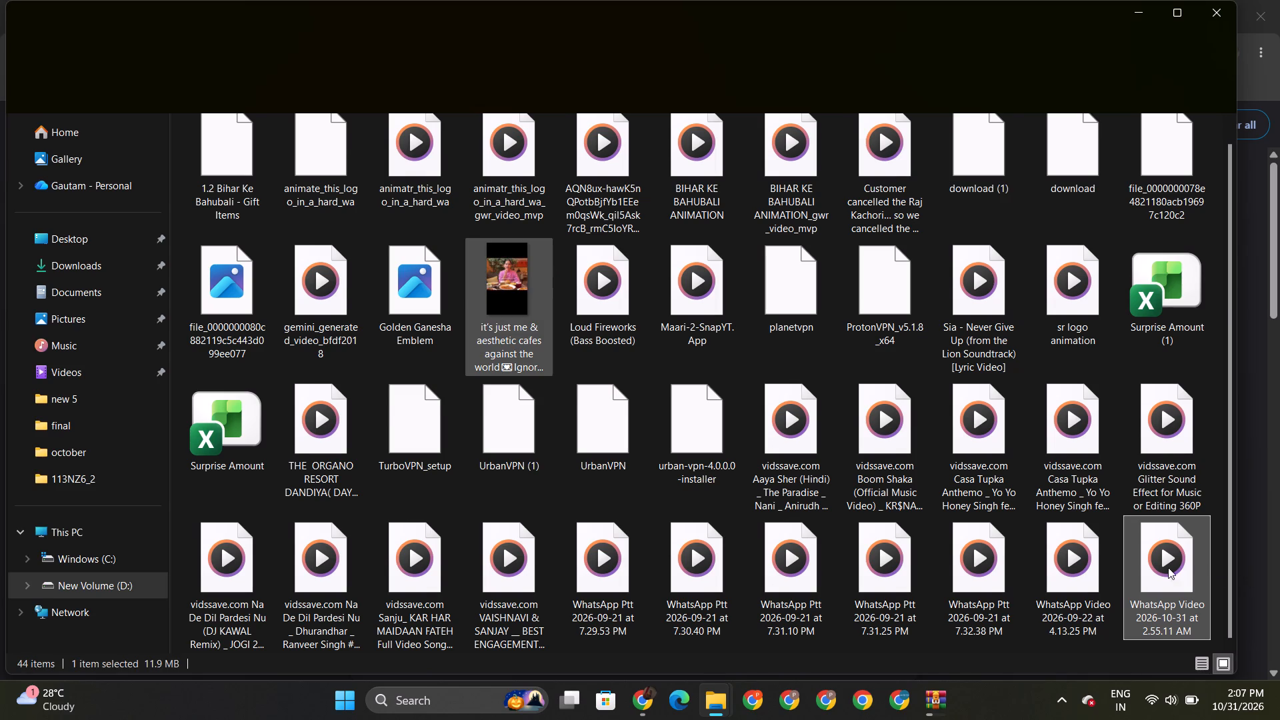
pyautogui.click(1158, 568)
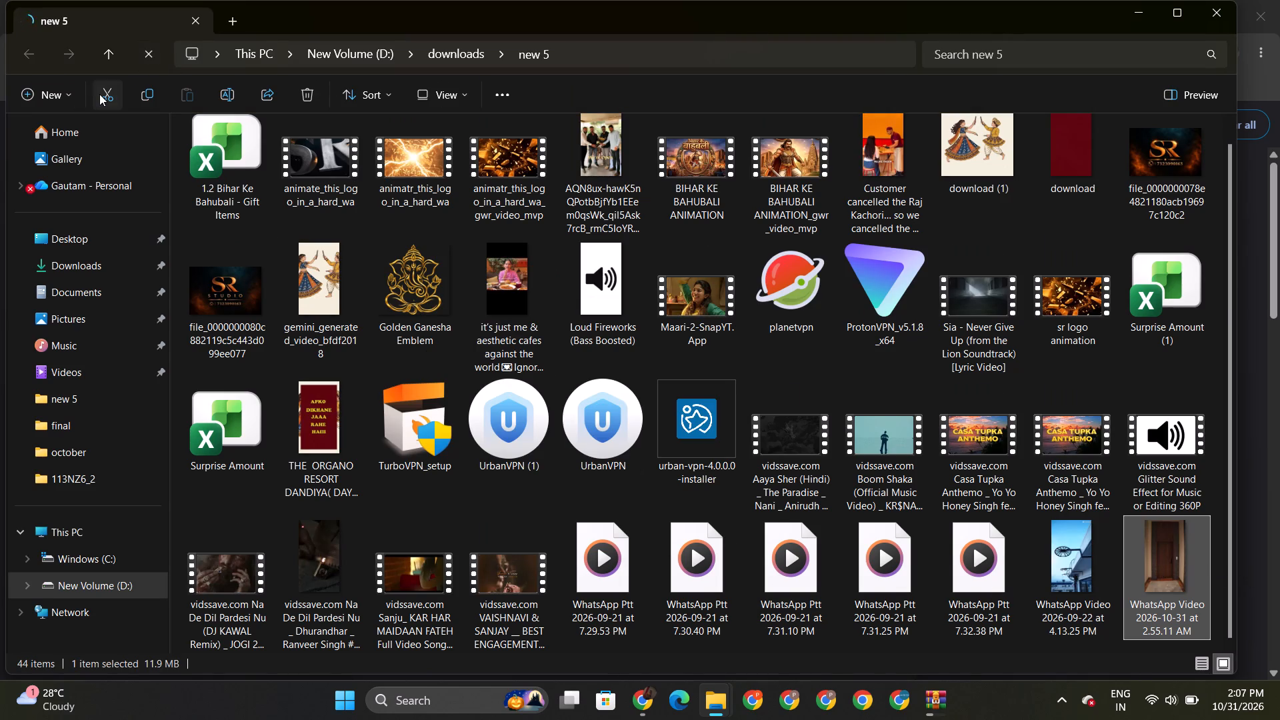
pyautogui.click(99, 94)
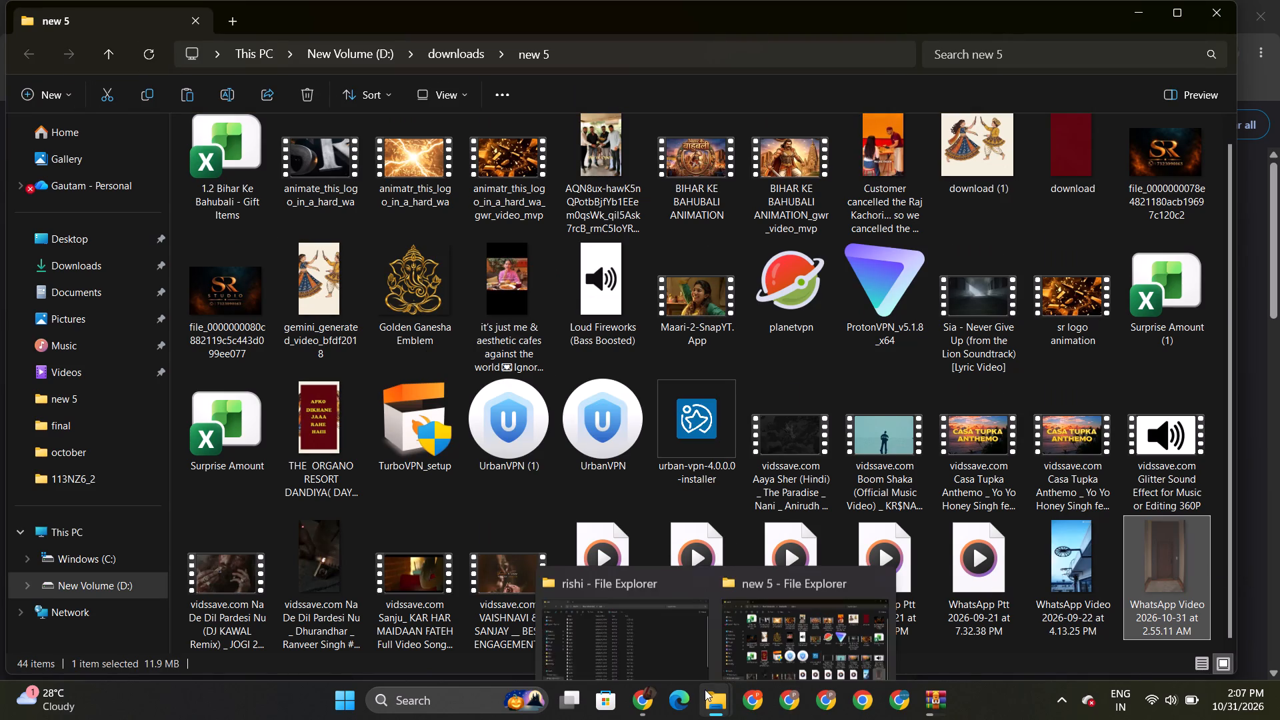
# Return to the rishi folder in File Explorer as the destination for the cut WhatsApp video.
pyautogui.click(665, 627)
pyautogui.scroll(-7, 769, 573)
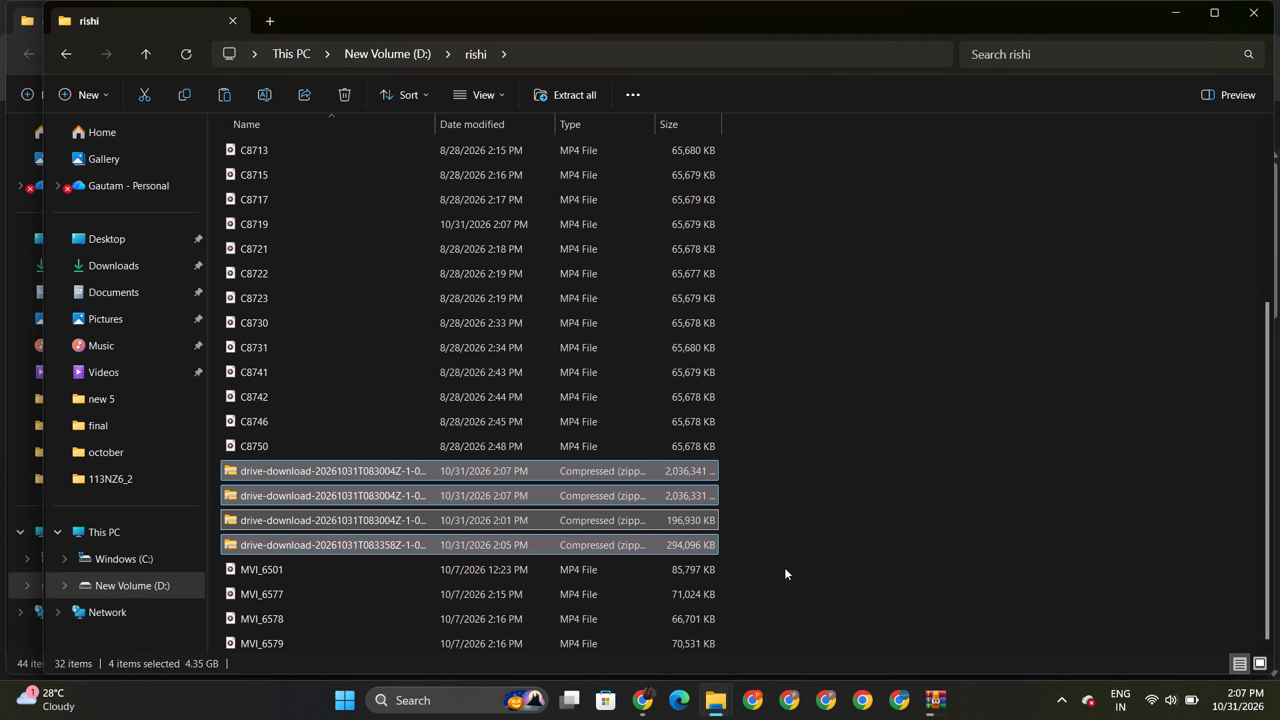
# Paste the WhatsApp Video 2026-10-31 file into the rishi folder.
pyautogui.scroll(-3, 785, 568)
pyautogui.rightClick(822, 555)
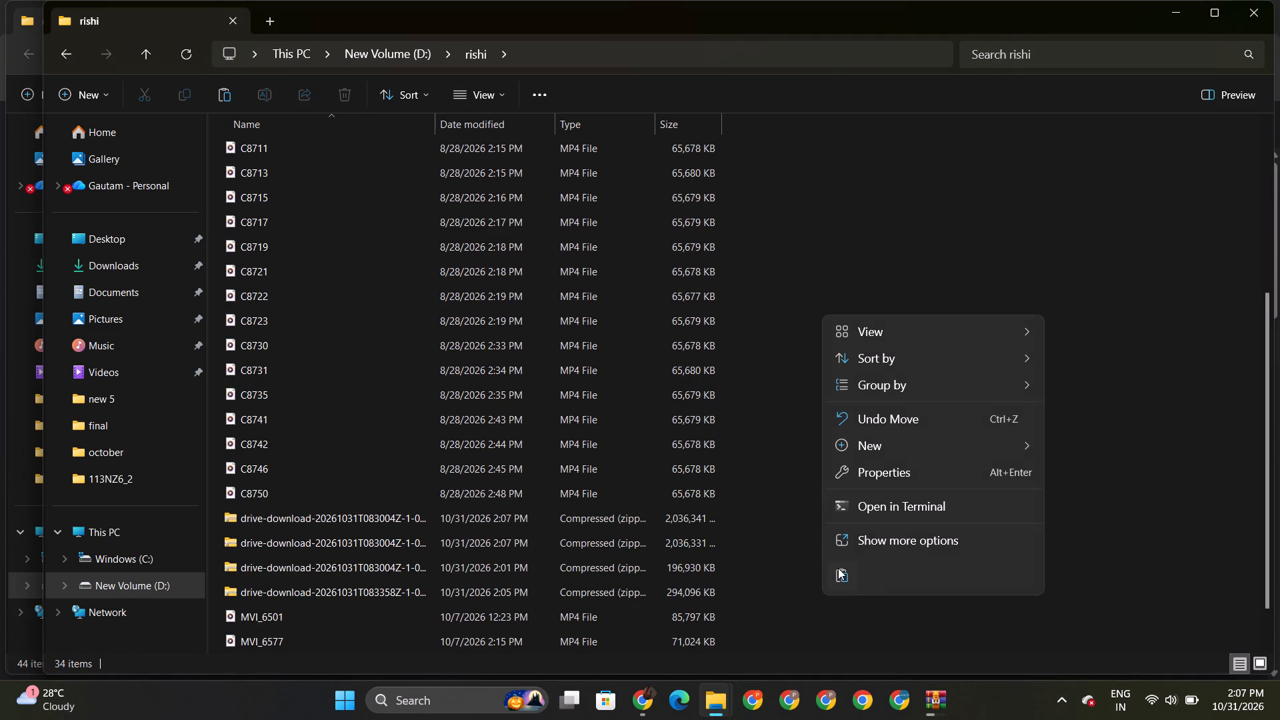
pyautogui.click(838, 568)
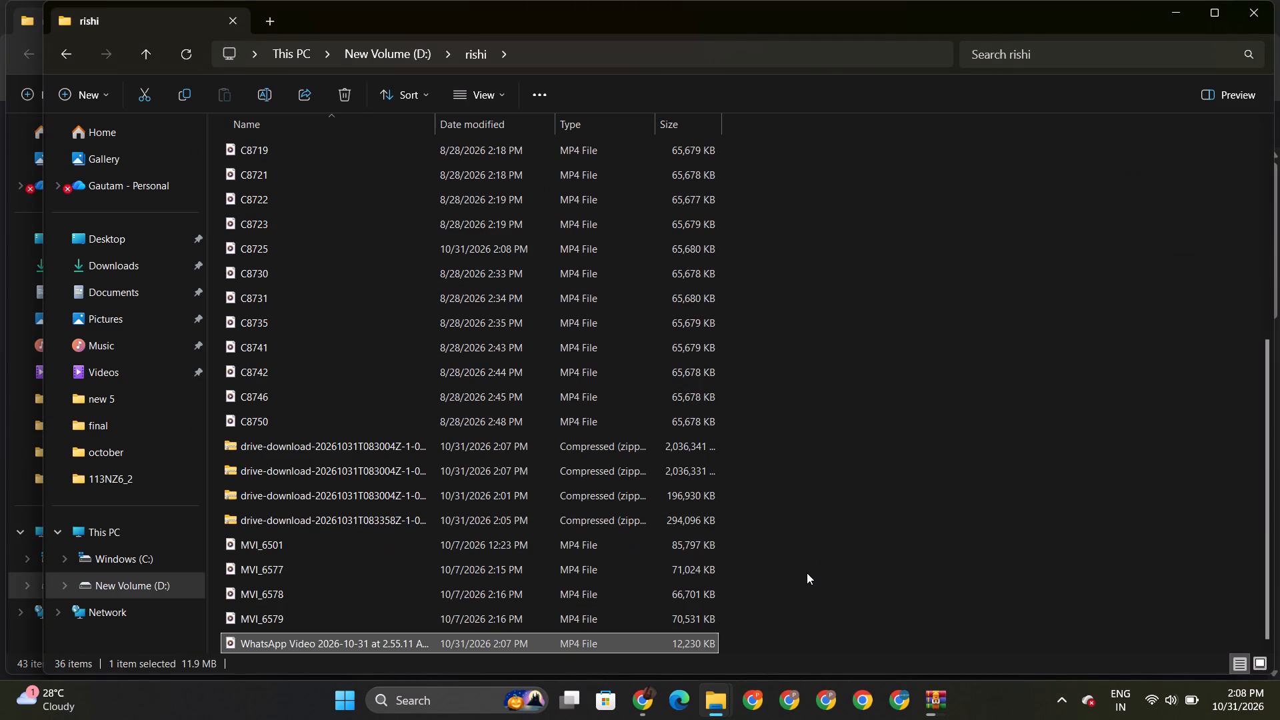
# Check the WinRAR extraction and look through the extracted C and MVI clips in the rishi folder.
pyautogui.scroll(-4, 807, 573)
pyautogui.scroll(6, 503, 535)
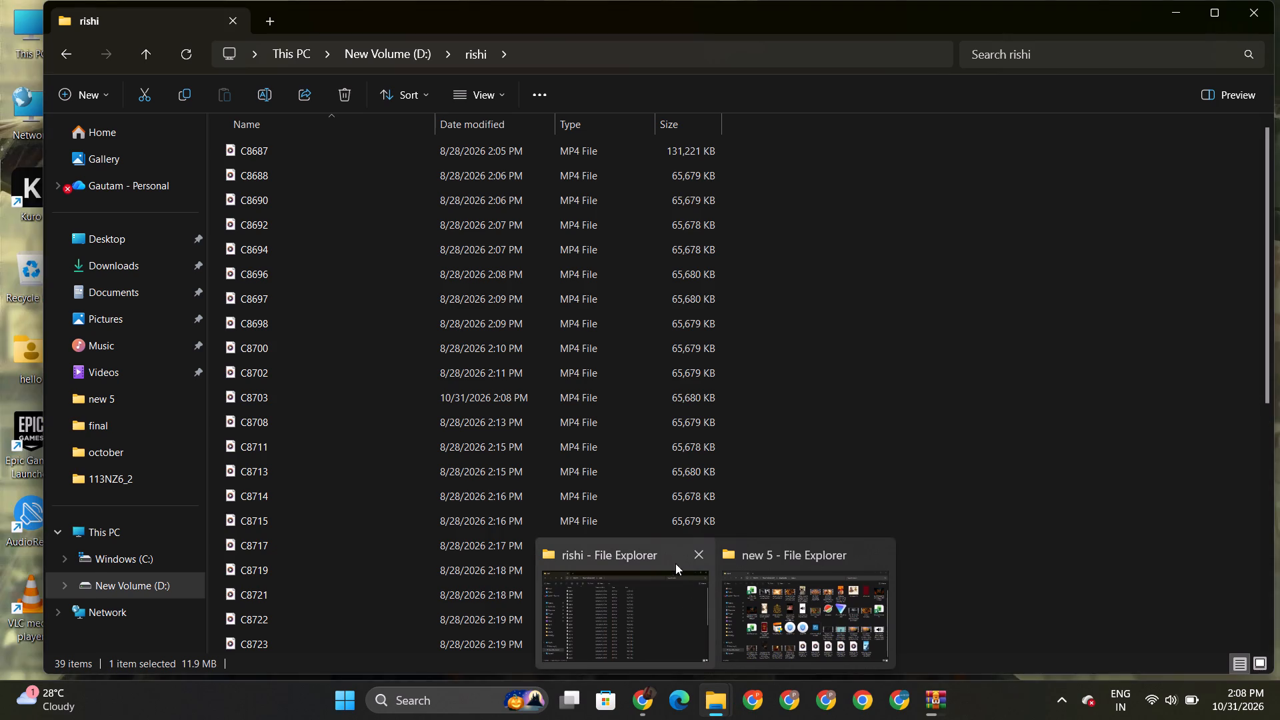
pyautogui.click(960, 431)
pyautogui.scroll(12, 960, 431)
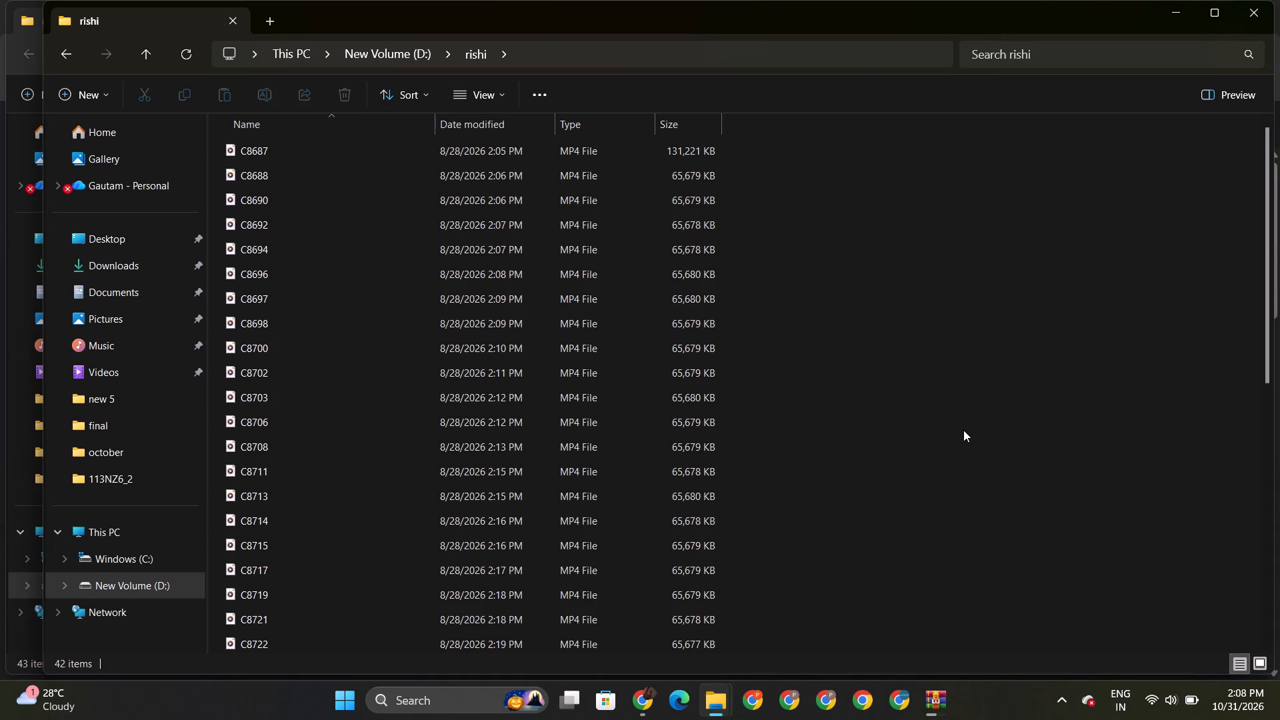
pyautogui.scroll(-18, 965, 430)
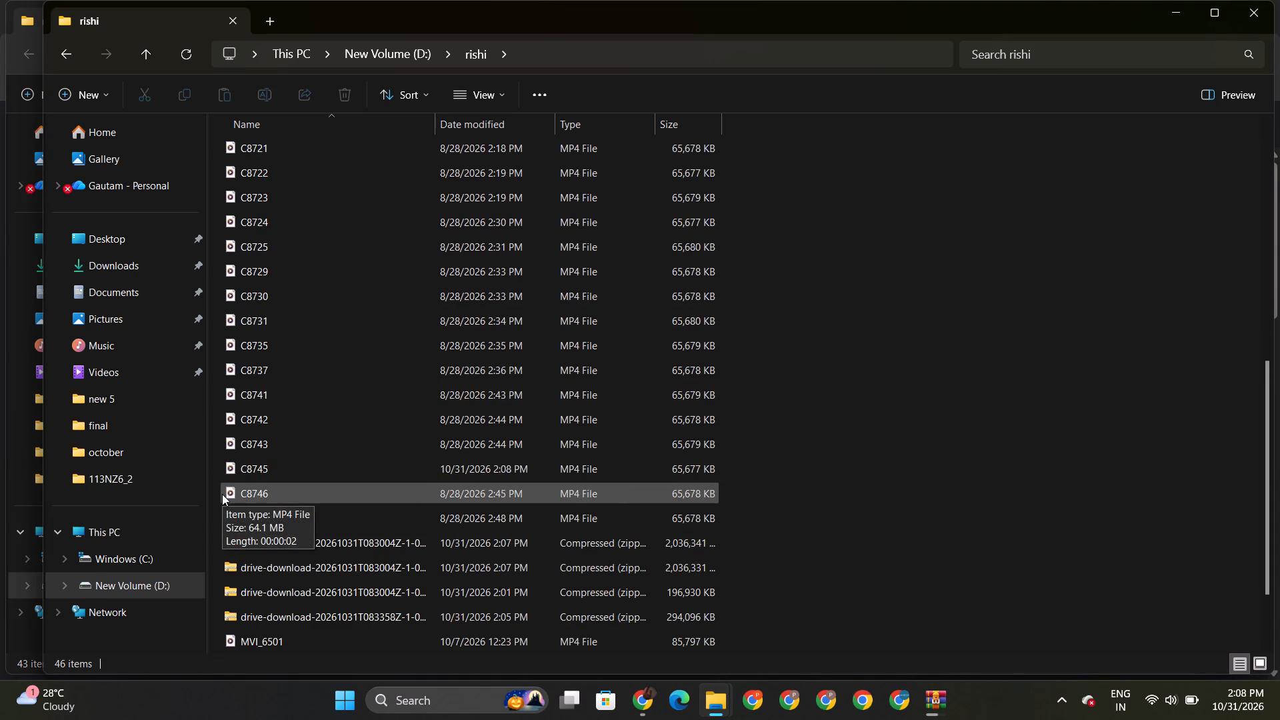
pyautogui.click(951, 705)
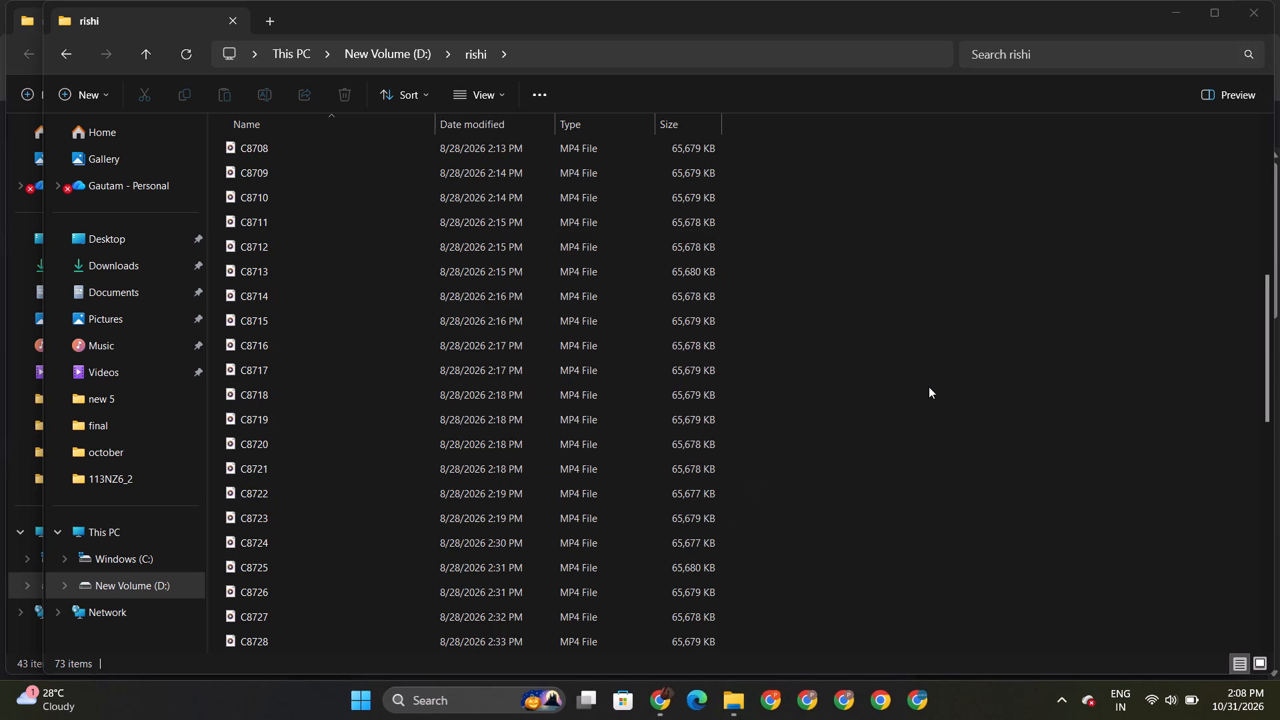
pyautogui.scroll(-5, 850, 139)
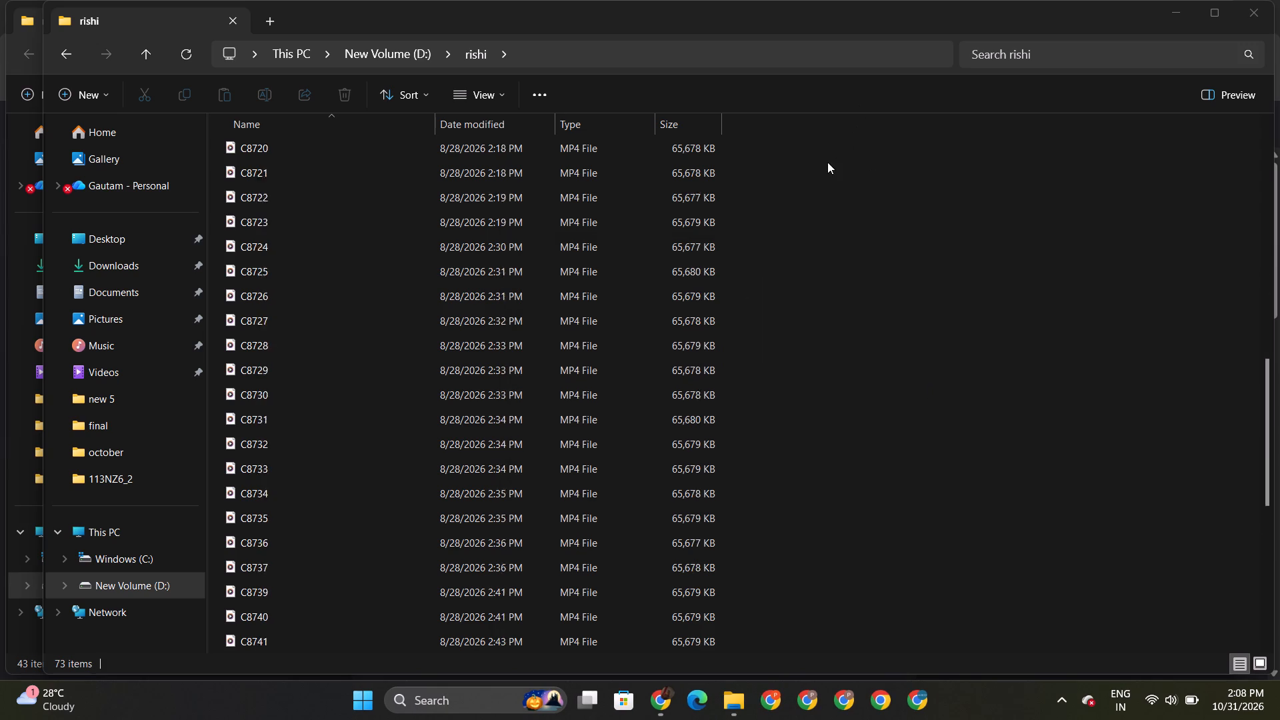
pyautogui.scroll(-2, 827, 162)
pyautogui.scroll(-8, 693, 341)
pyautogui.scroll(7, 693, 344)
pyautogui.scroll(-10, 693, 339)
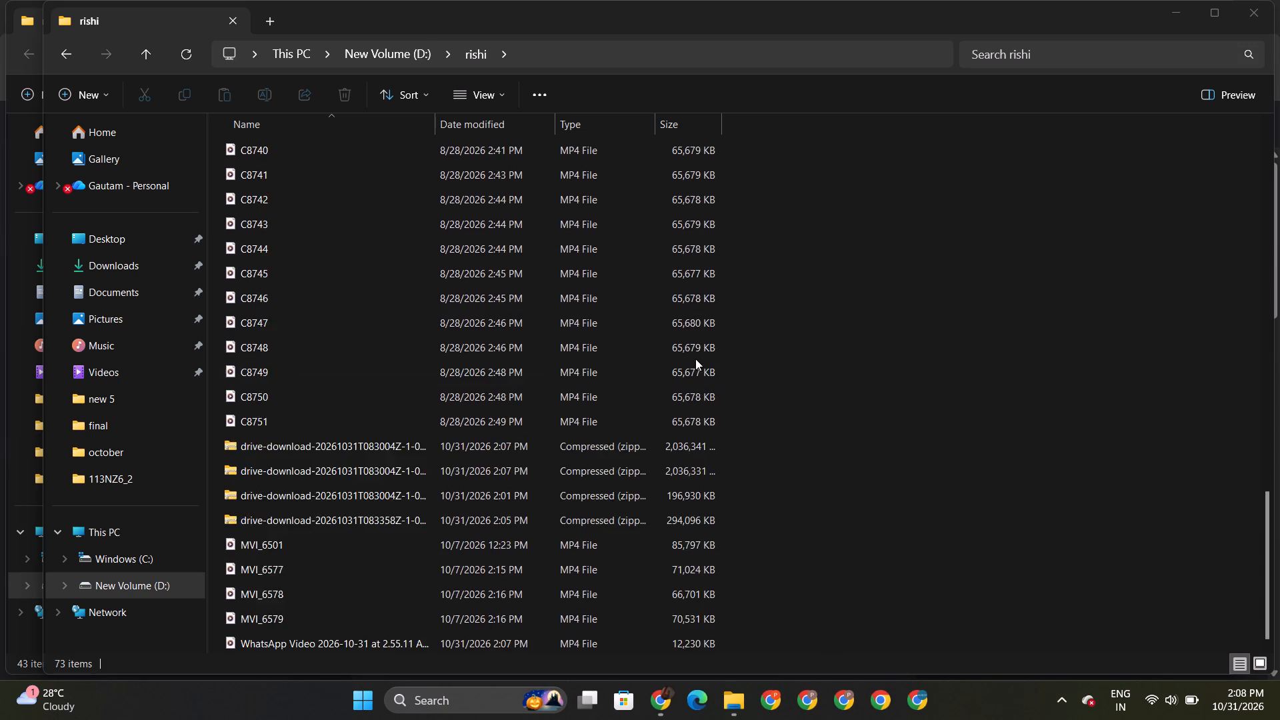
pyautogui.scroll(20, 695, 358)
pyautogui.scroll(6, 695, 358)
pyautogui.scroll(-20, 695, 354)
pyautogui.scroll(-4, 695, 354)
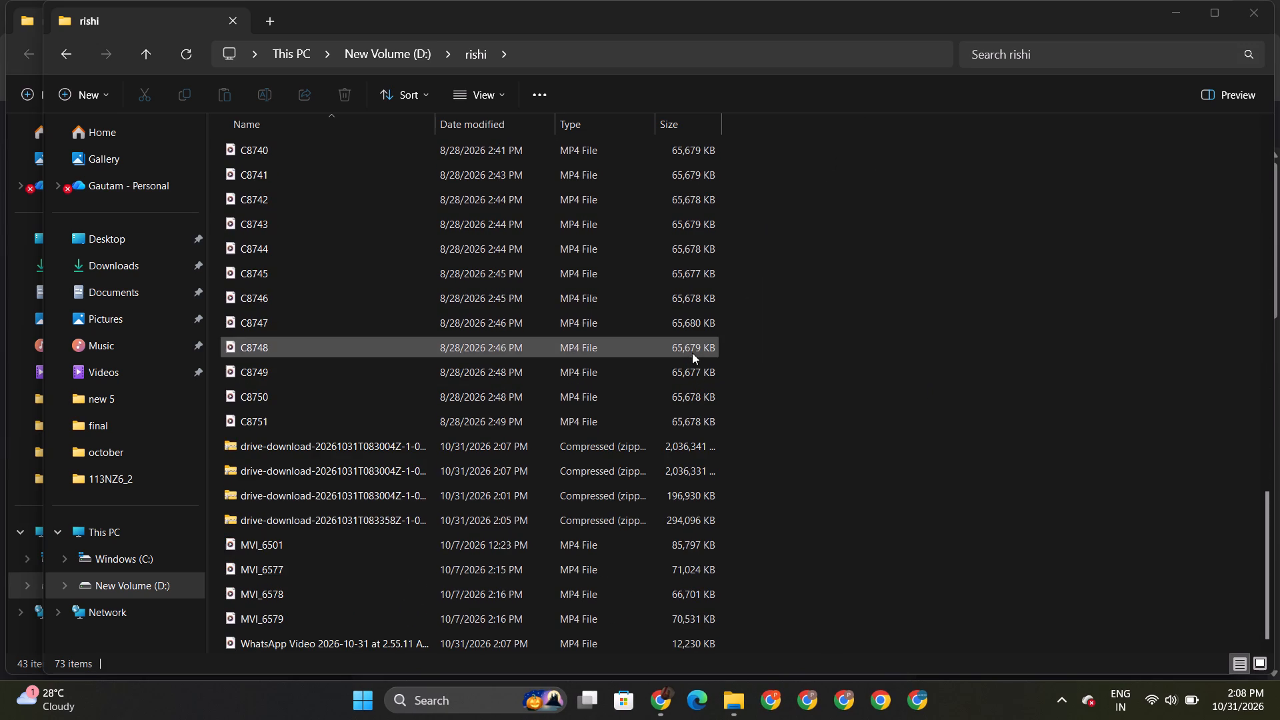
# Start selecting the drive-download archives listed below the extracted C clips in the rishi folder.
pyautogui.moveTo(217, 439); pyautogui.dragTo(238, 463)
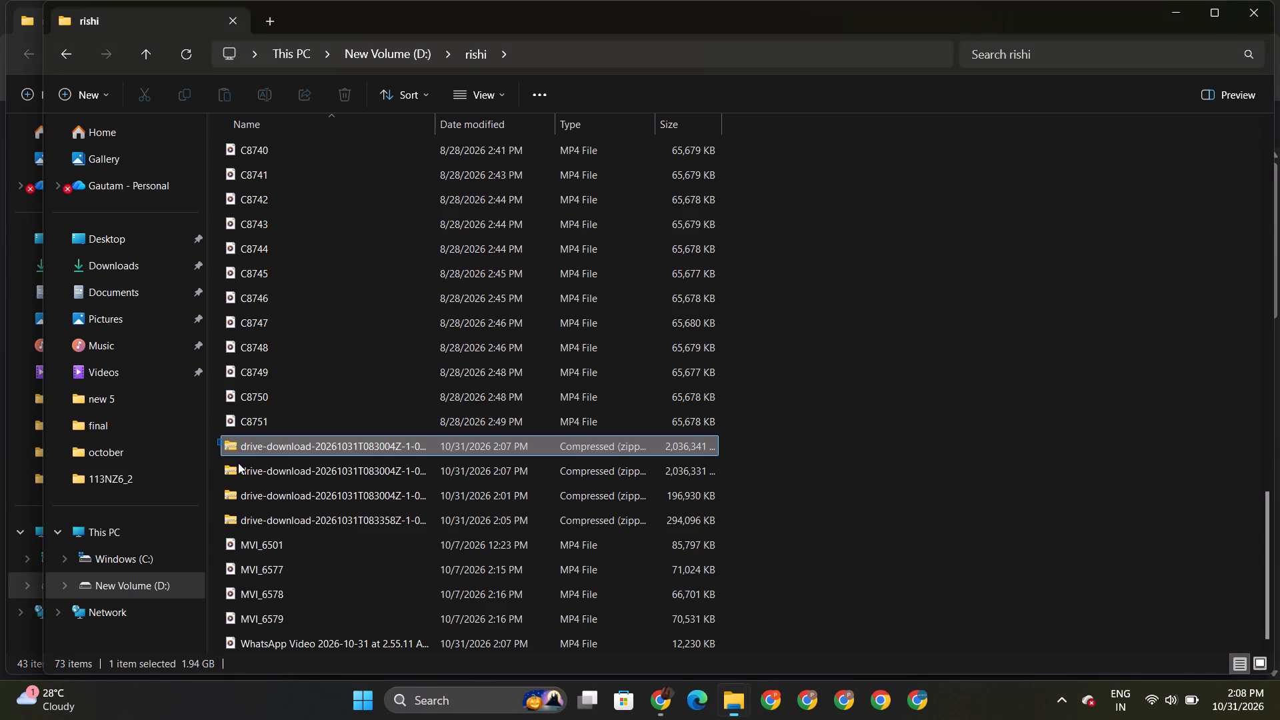
# Delete the four drive-download archives from the rishi folder and switch the folder to large thumbnails.
pyautogui.moveTo(238, 463); pyautogui.dragTo(305, 514)
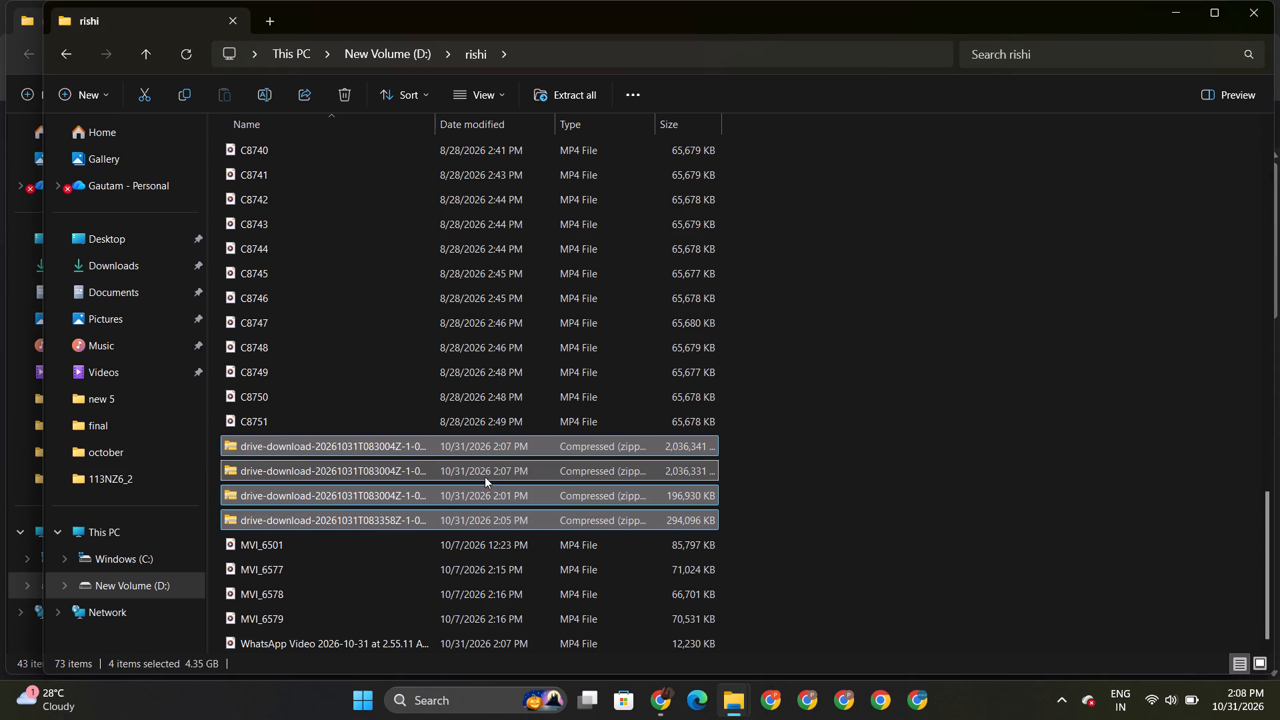
pyautogui.press('Delete')
pyautogui.scroll(8, 453, 503)
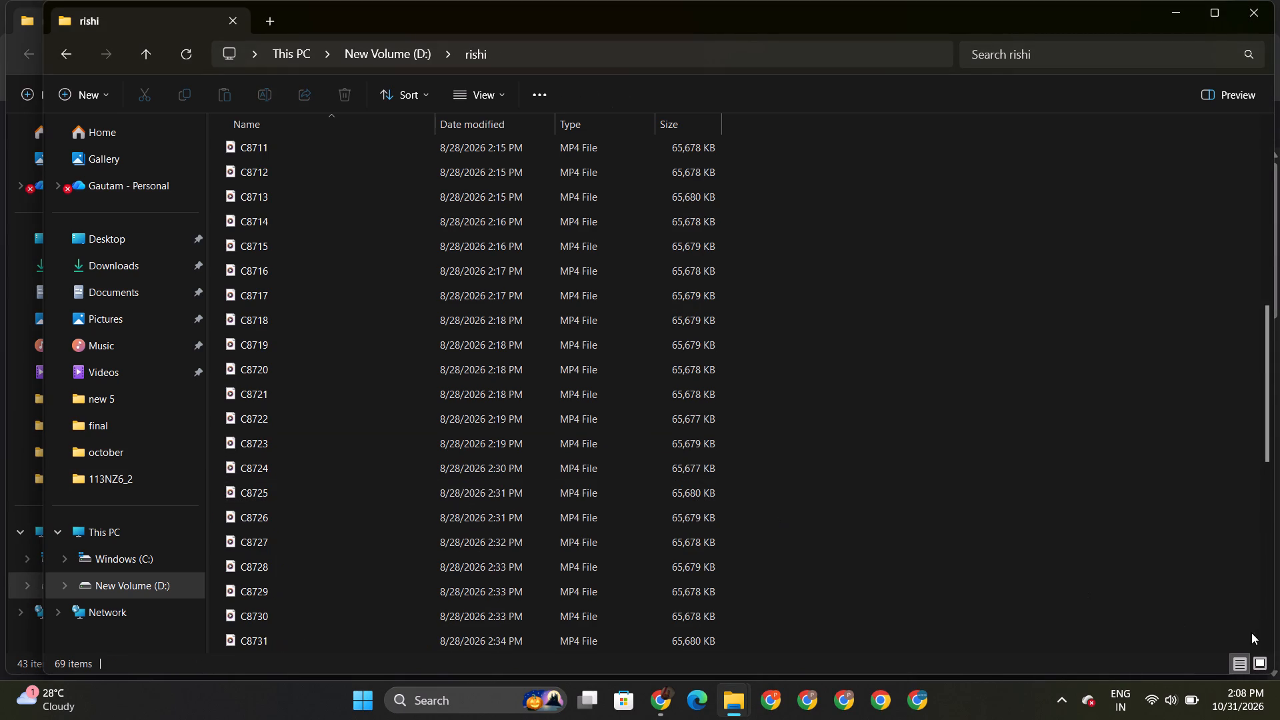
pyautogui.click(1261, 657)
# Close the rishi and new 5 folder windows and the Chrome window showing the download history.
pyautogui.click(1270, 13)
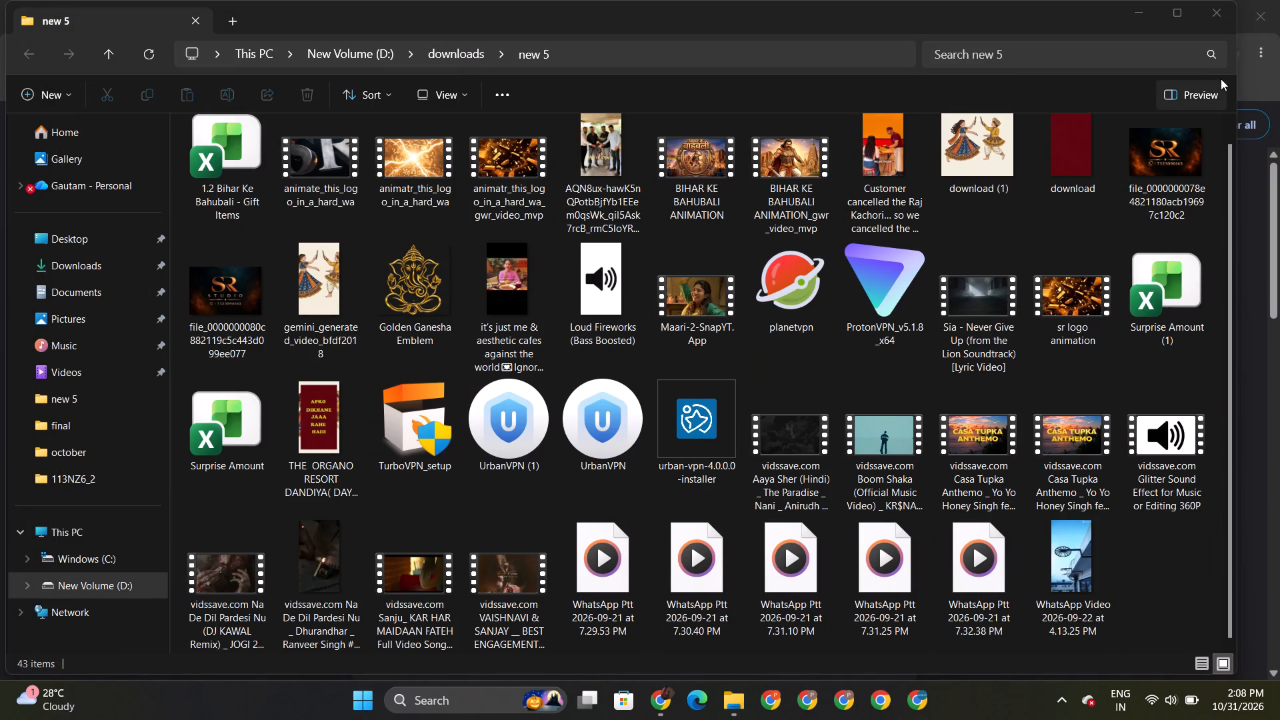
pyautogui.click(1205, 11)
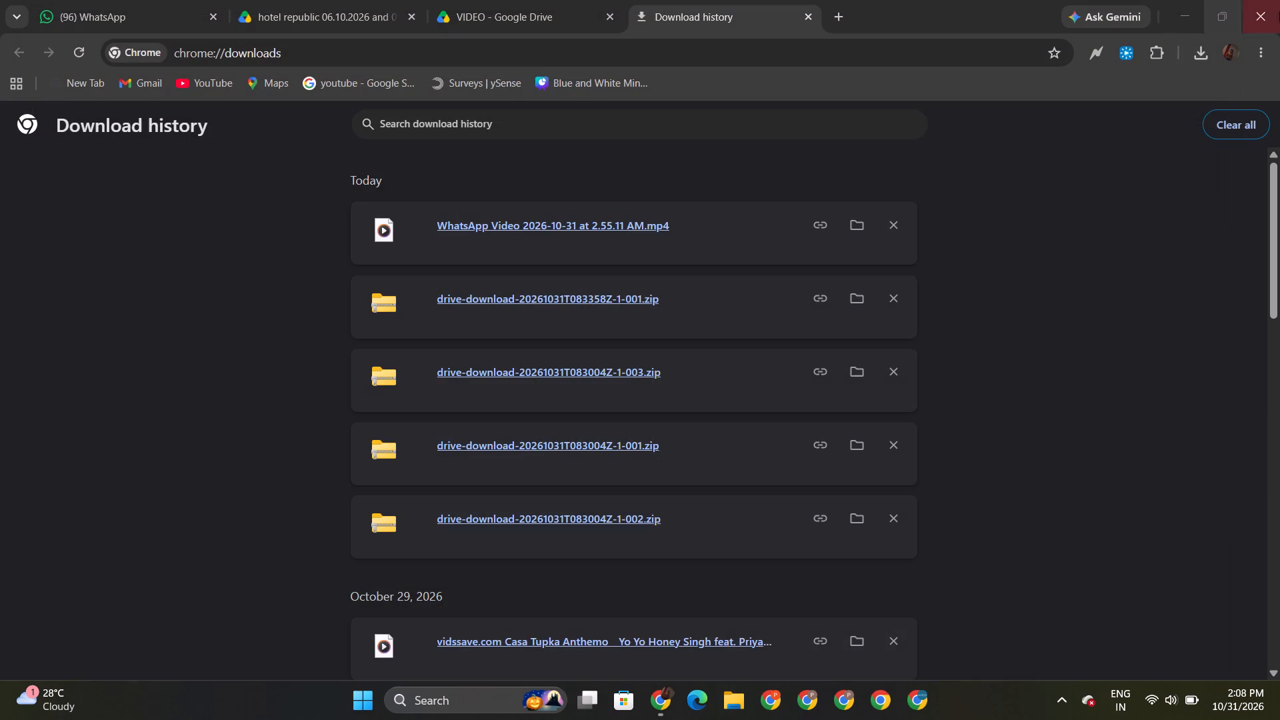
pyautogui.click(1263, 5)
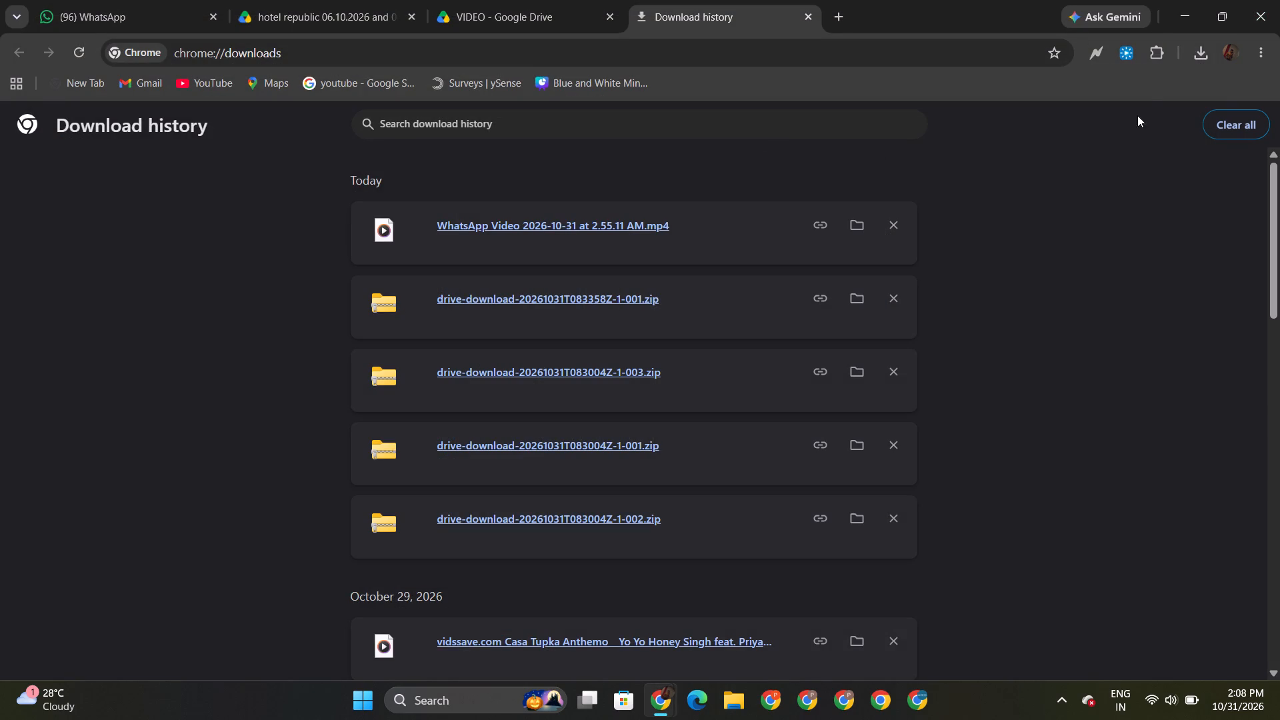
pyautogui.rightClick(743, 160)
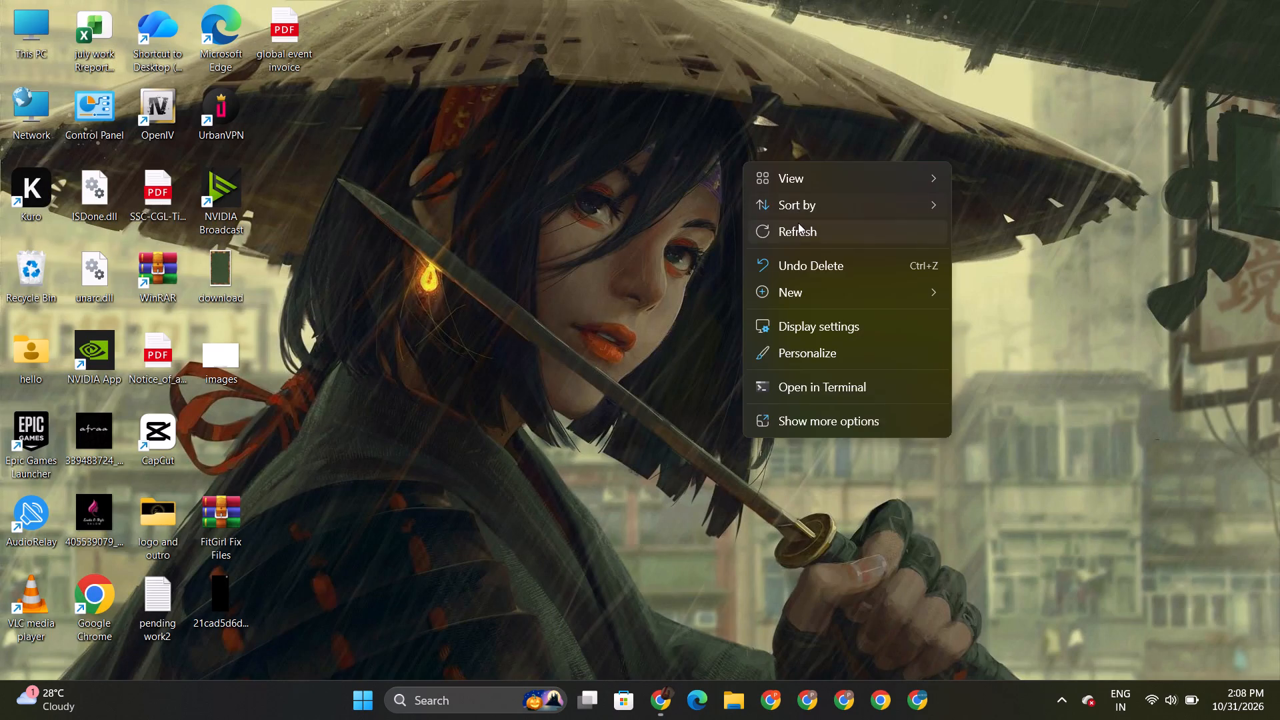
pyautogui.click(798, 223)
# Launch Kuro from its desktop shortcut.
pyautogui.doubleClick(7, 199)
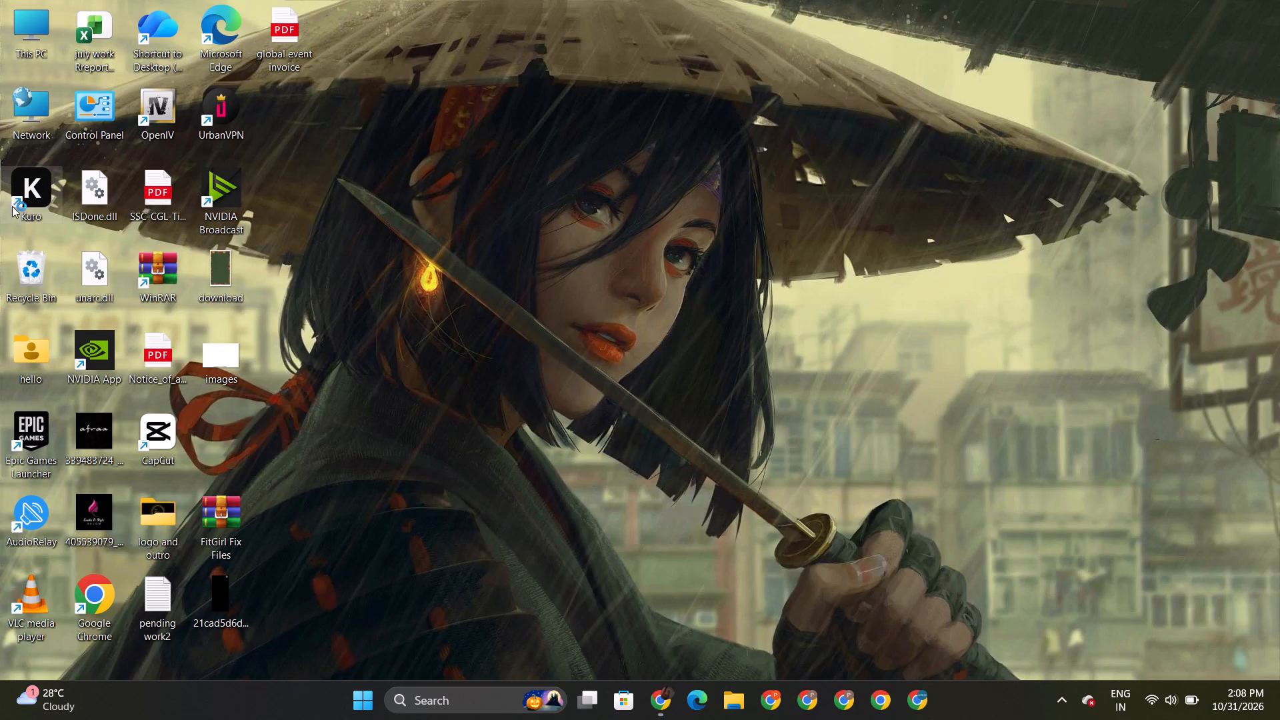
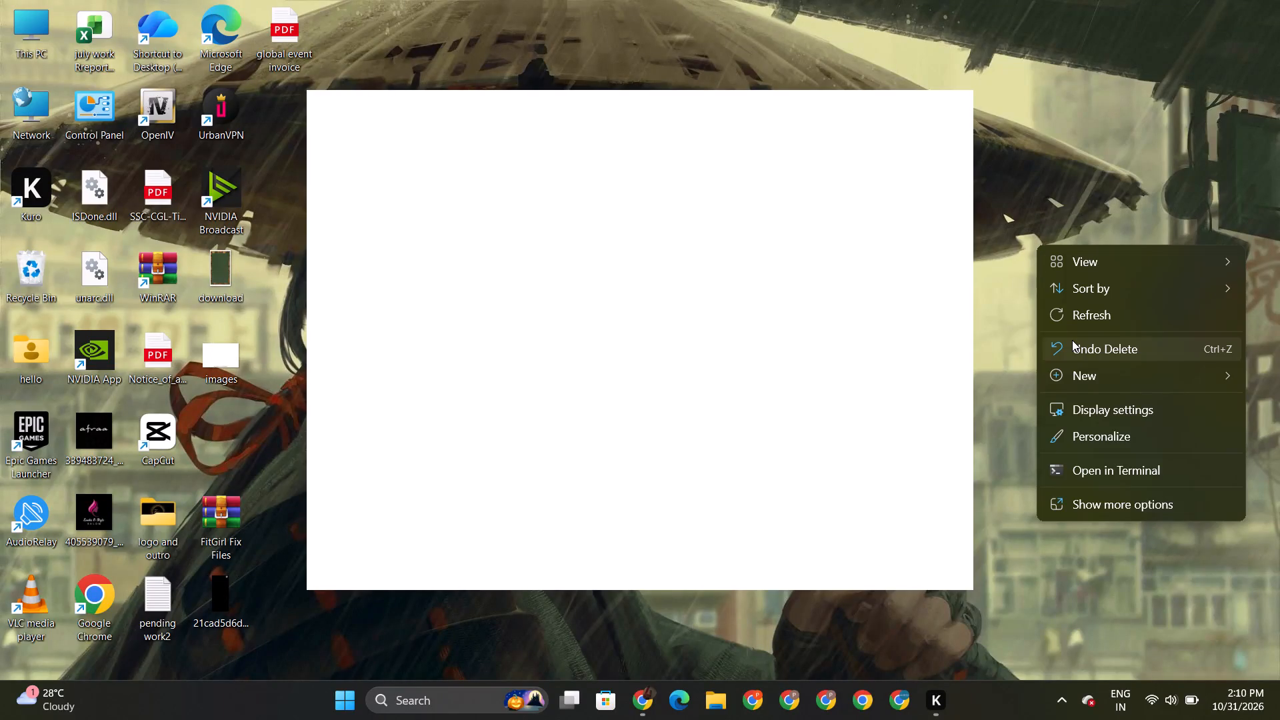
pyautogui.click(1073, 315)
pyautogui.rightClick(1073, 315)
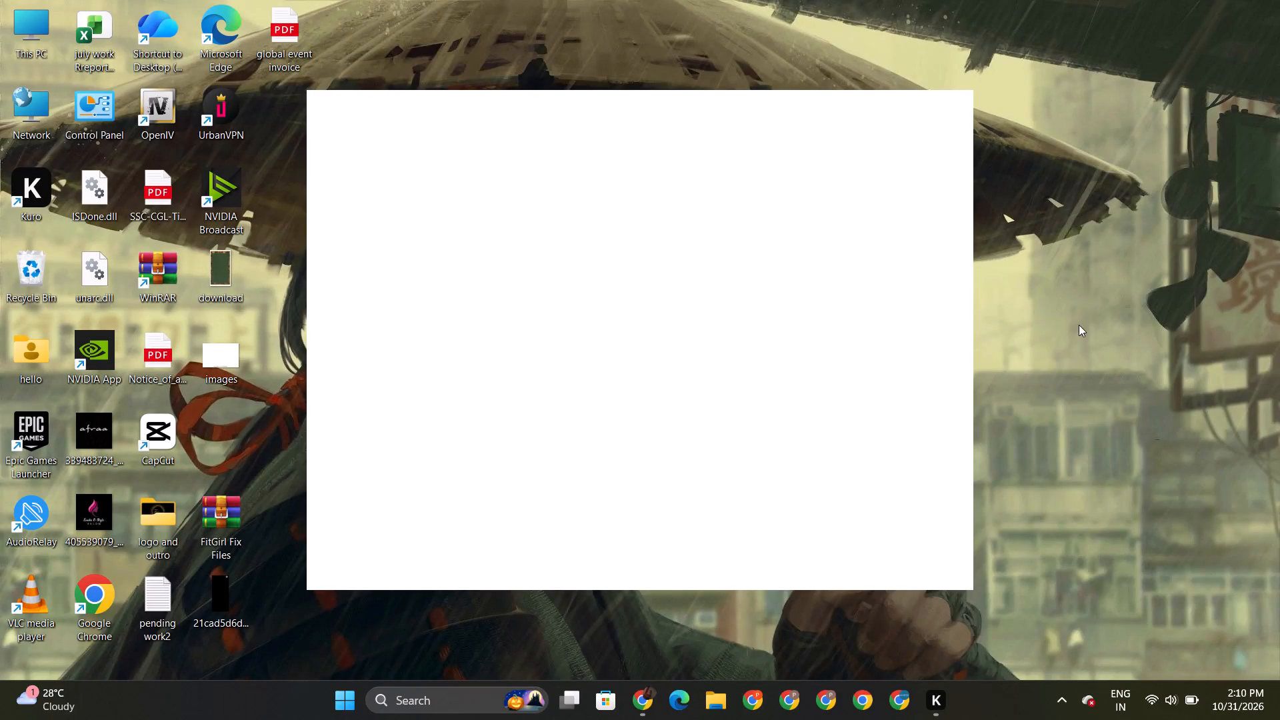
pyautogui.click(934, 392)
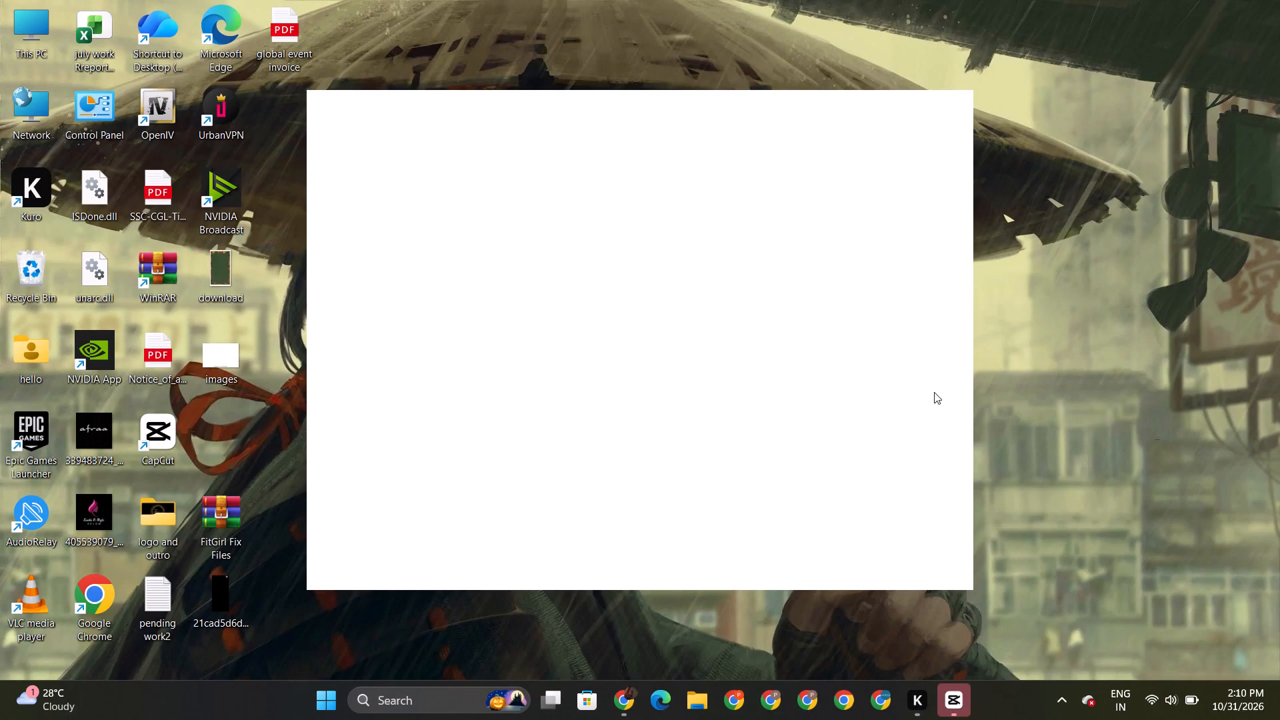
# Switch to CapCut and import all the video clips from the rishi folder on New Volume (D:) into project 1031.
pyautogui.click(949, 693)
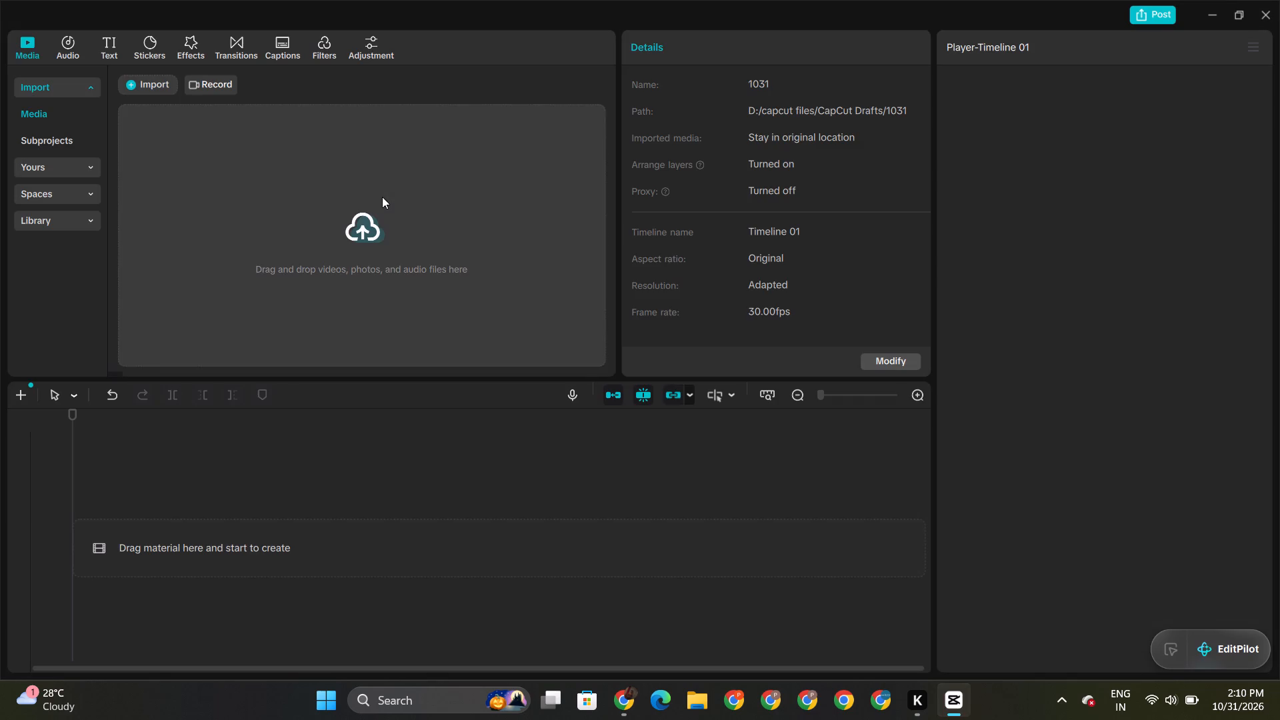
pyautogui.click(382, 197)
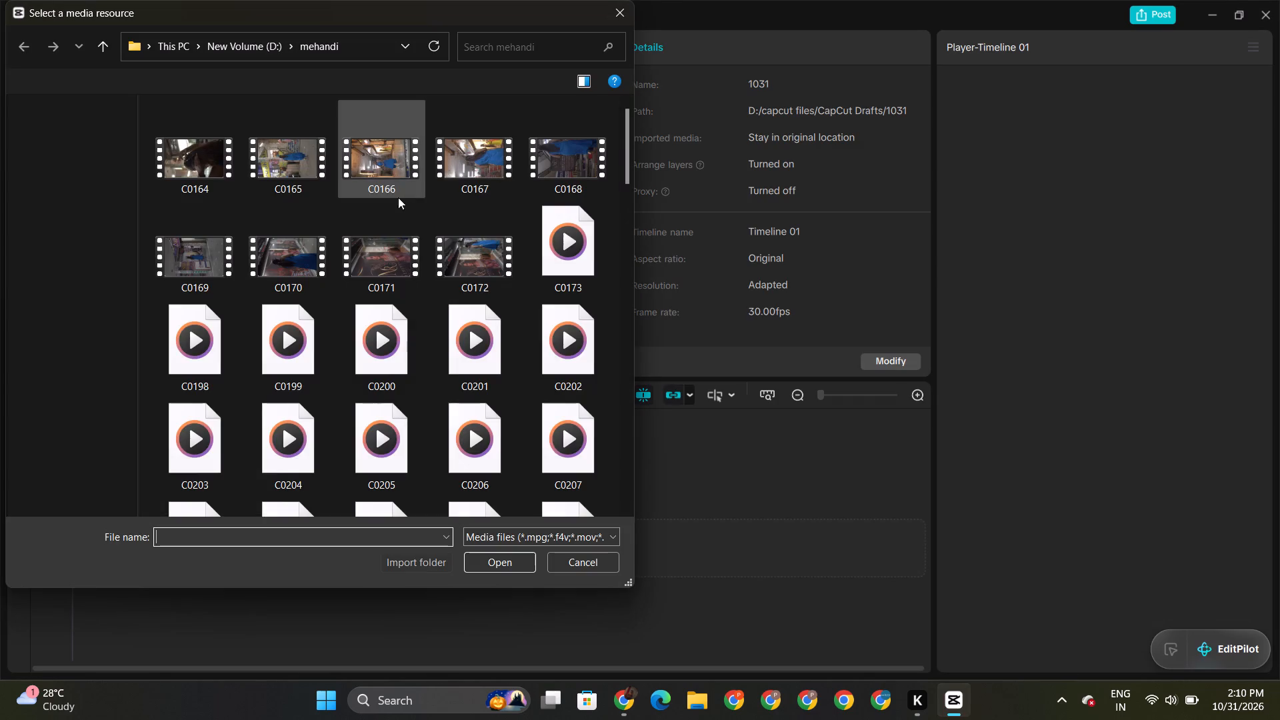
pyautogui.click(101, 41)
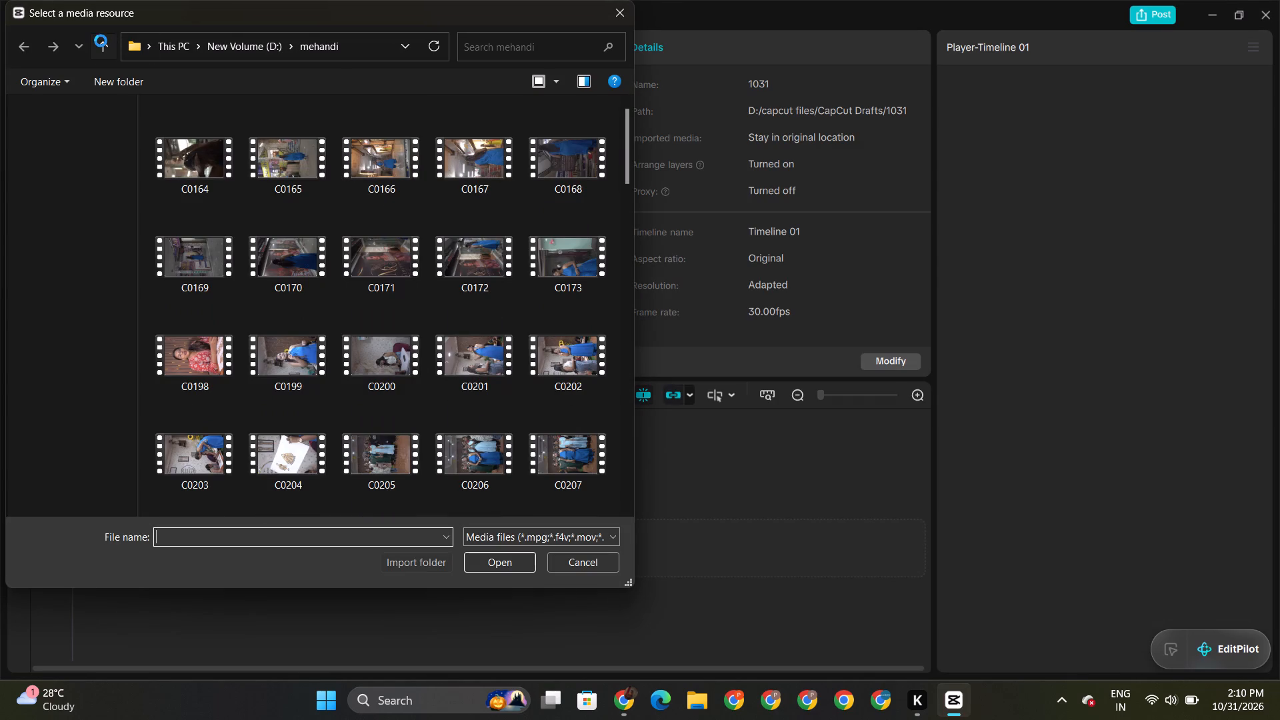
pyautogui.scroll(-6, 307, 271)
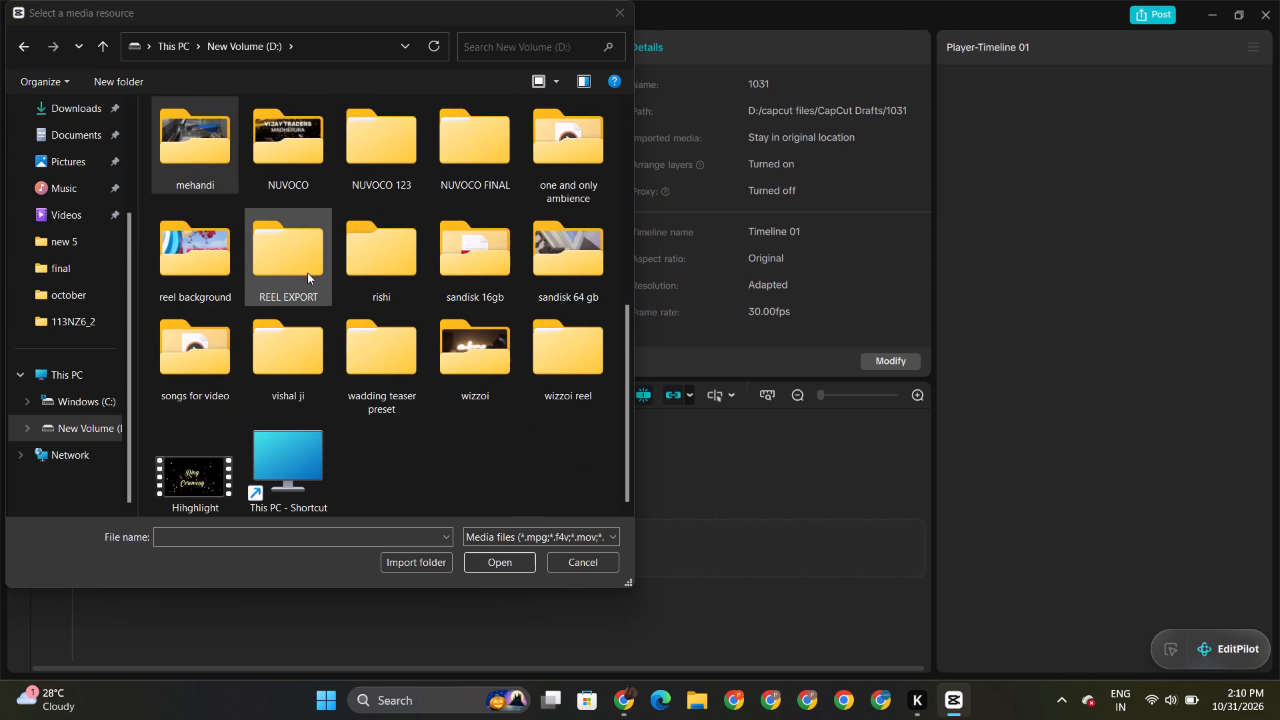
pyautogui.doubleClick(350, 215)
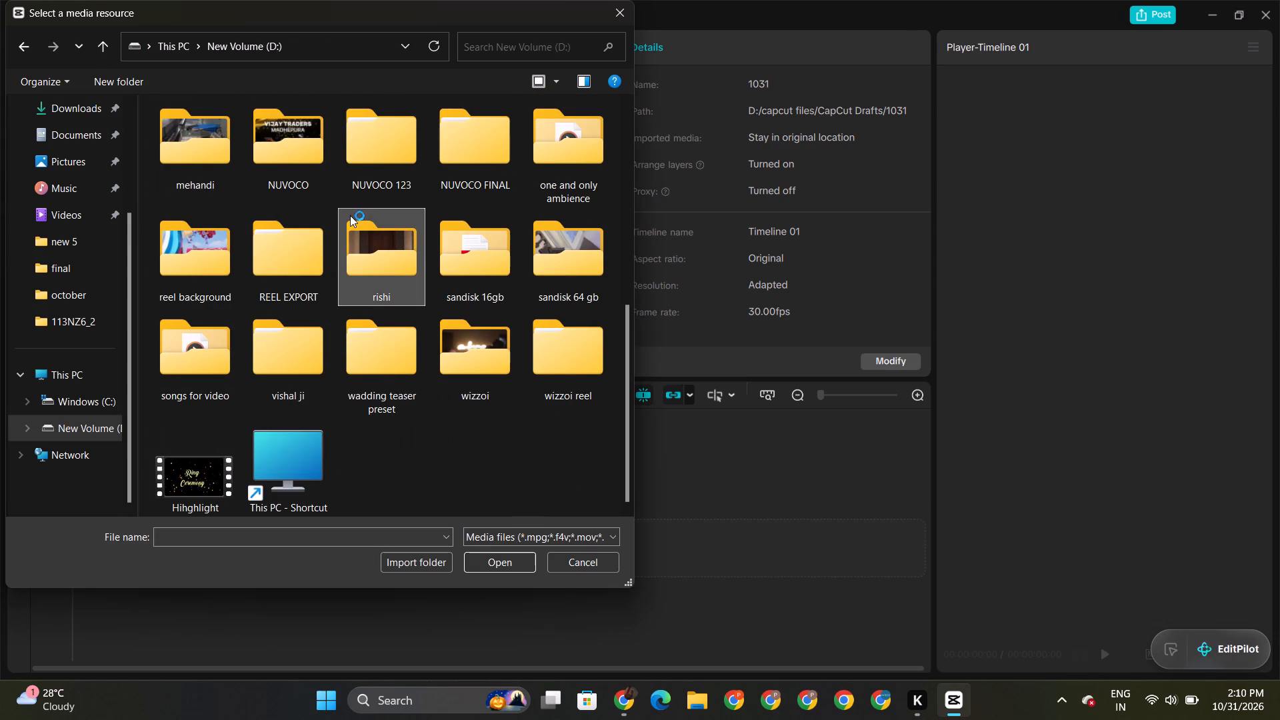
pyautogui.click(354, 235)
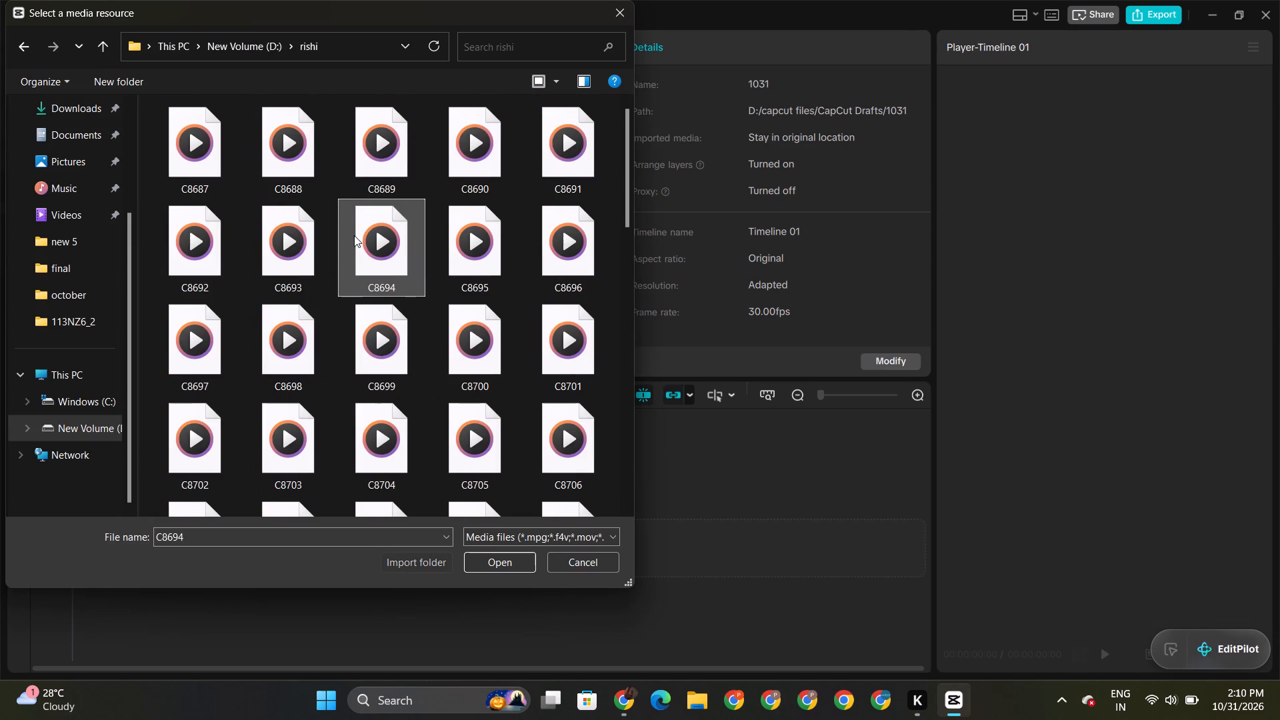
pyautogui.hotkey('ctrl', 'a')
pyautogui.scroll(-14, 431, 435)
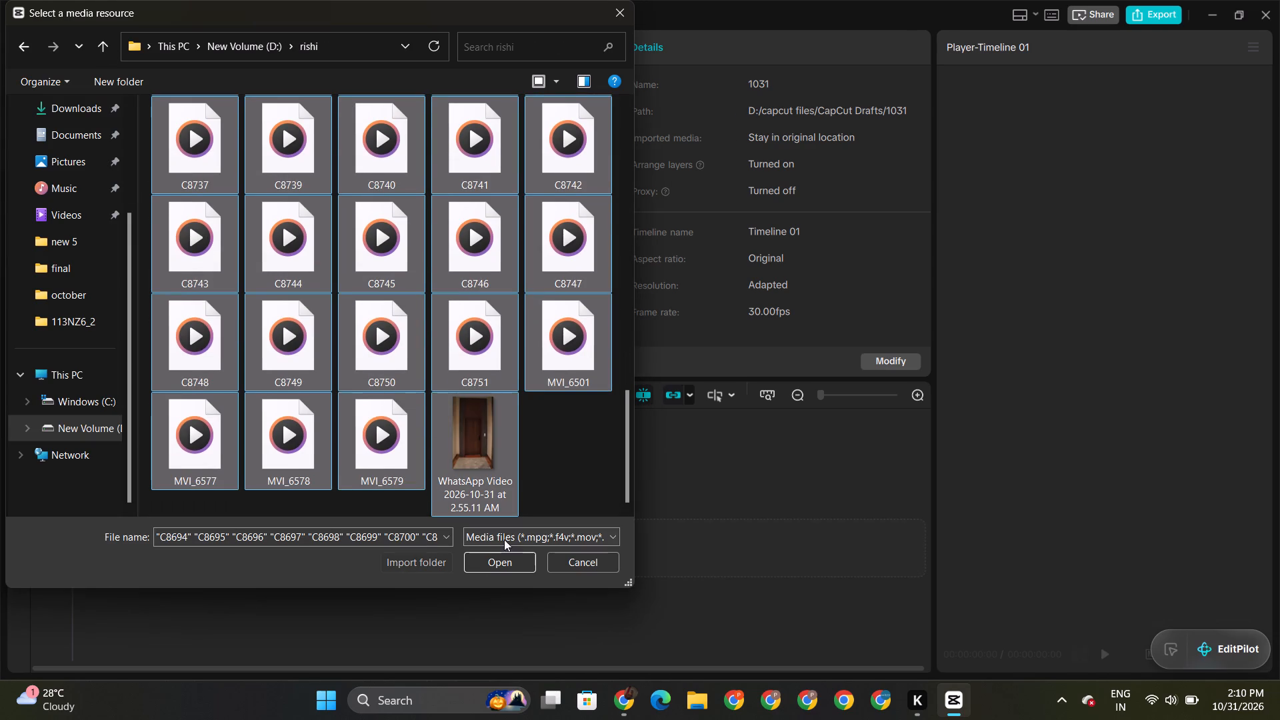
pyautogui.click(499, 559)
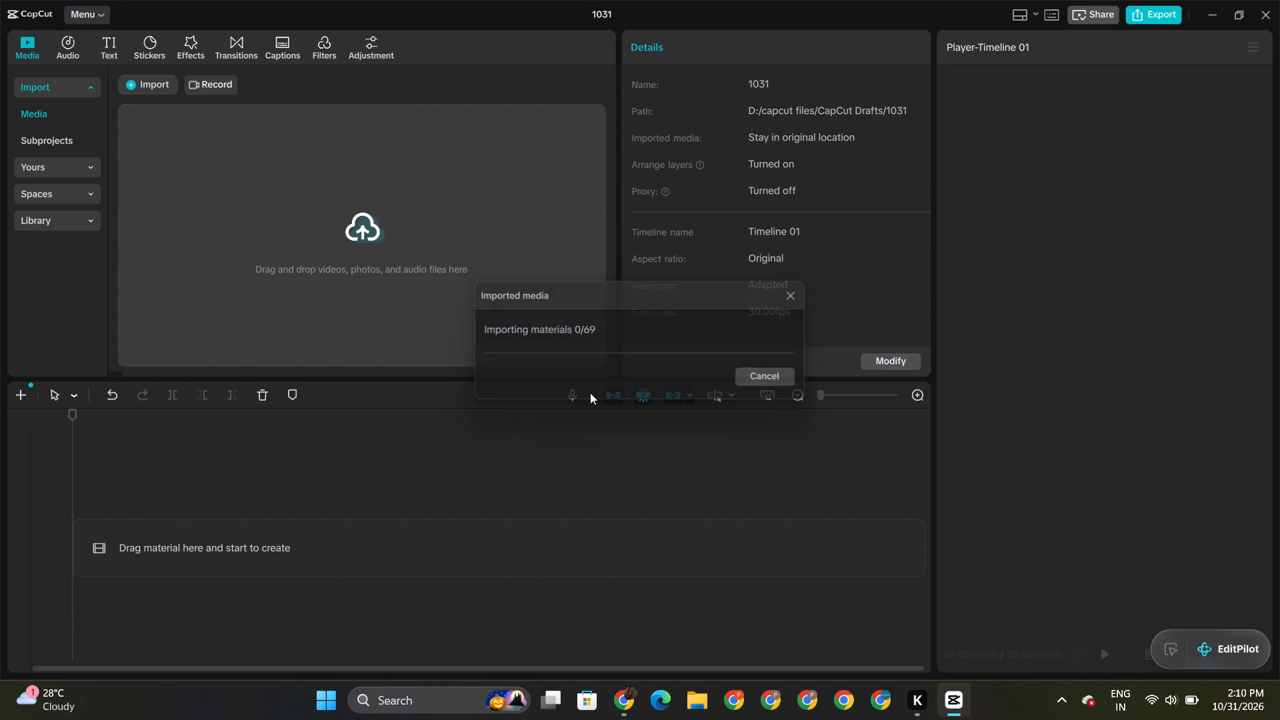
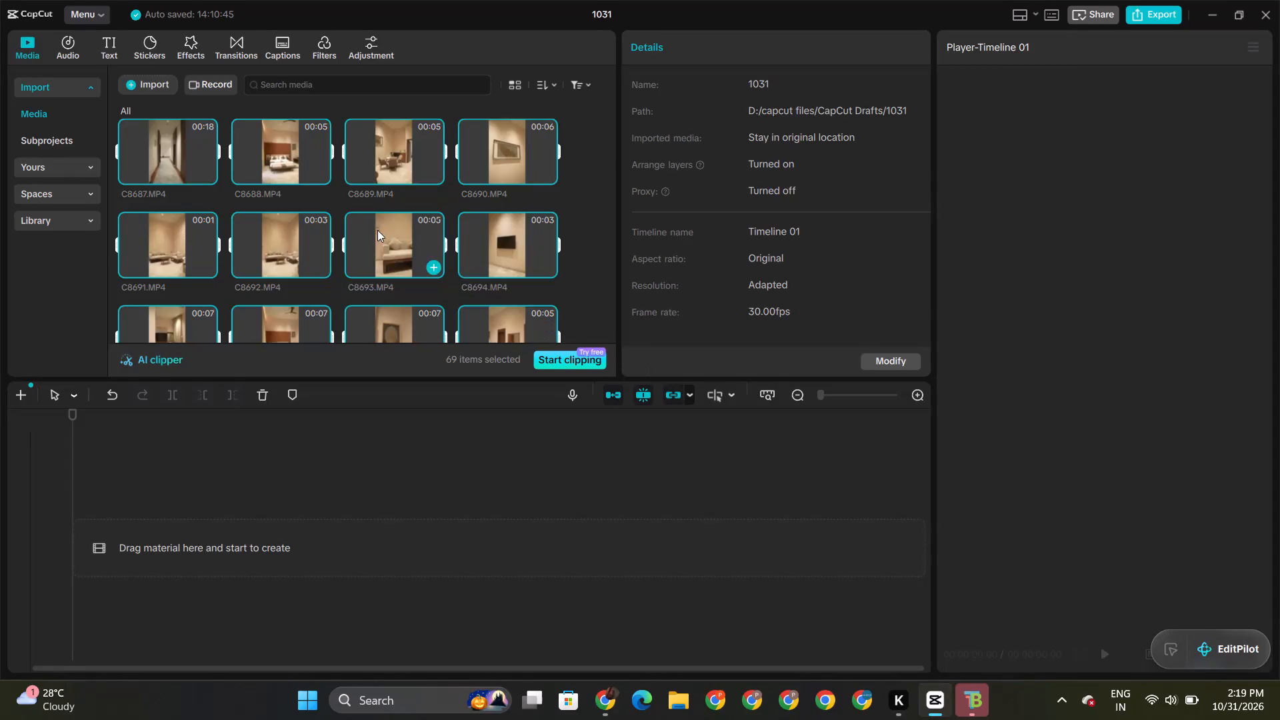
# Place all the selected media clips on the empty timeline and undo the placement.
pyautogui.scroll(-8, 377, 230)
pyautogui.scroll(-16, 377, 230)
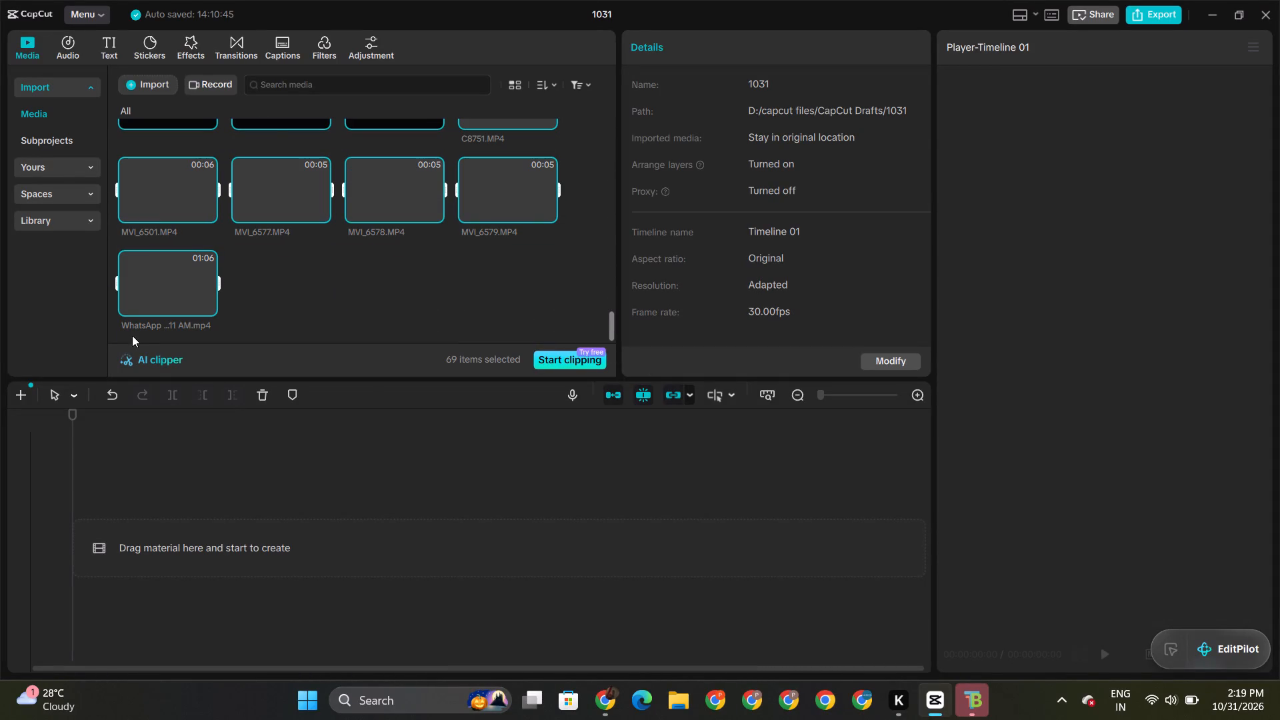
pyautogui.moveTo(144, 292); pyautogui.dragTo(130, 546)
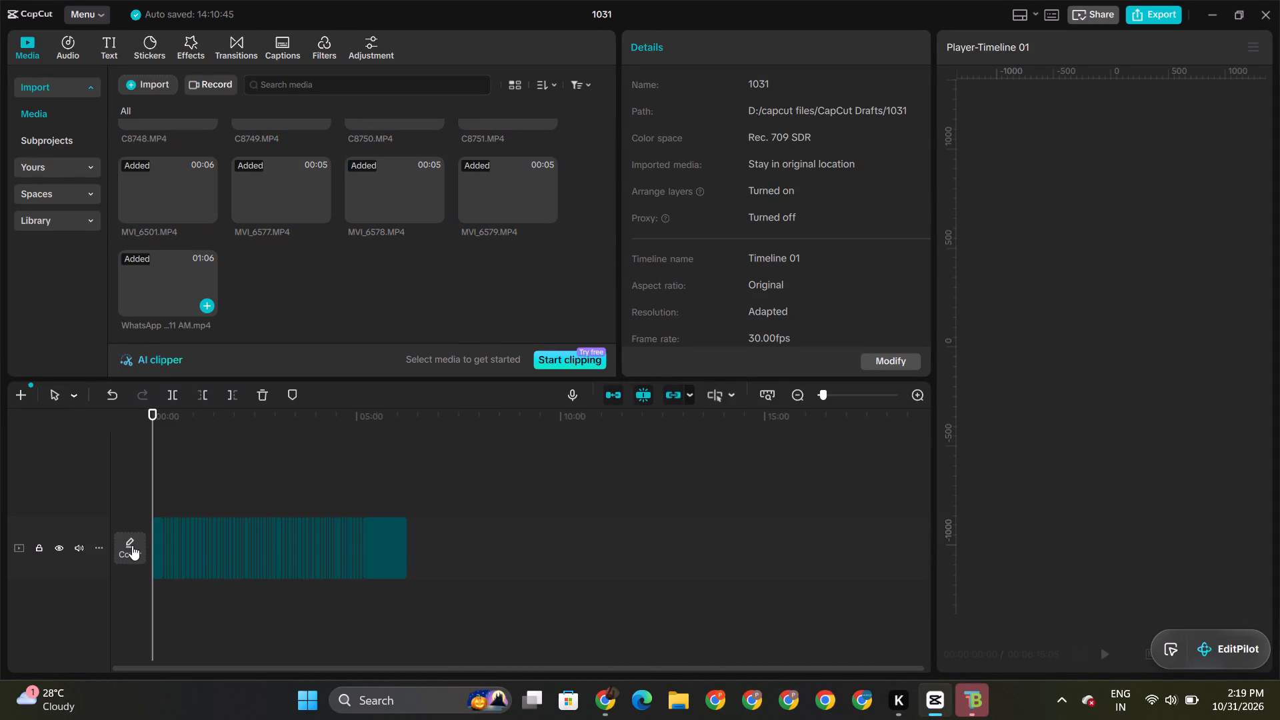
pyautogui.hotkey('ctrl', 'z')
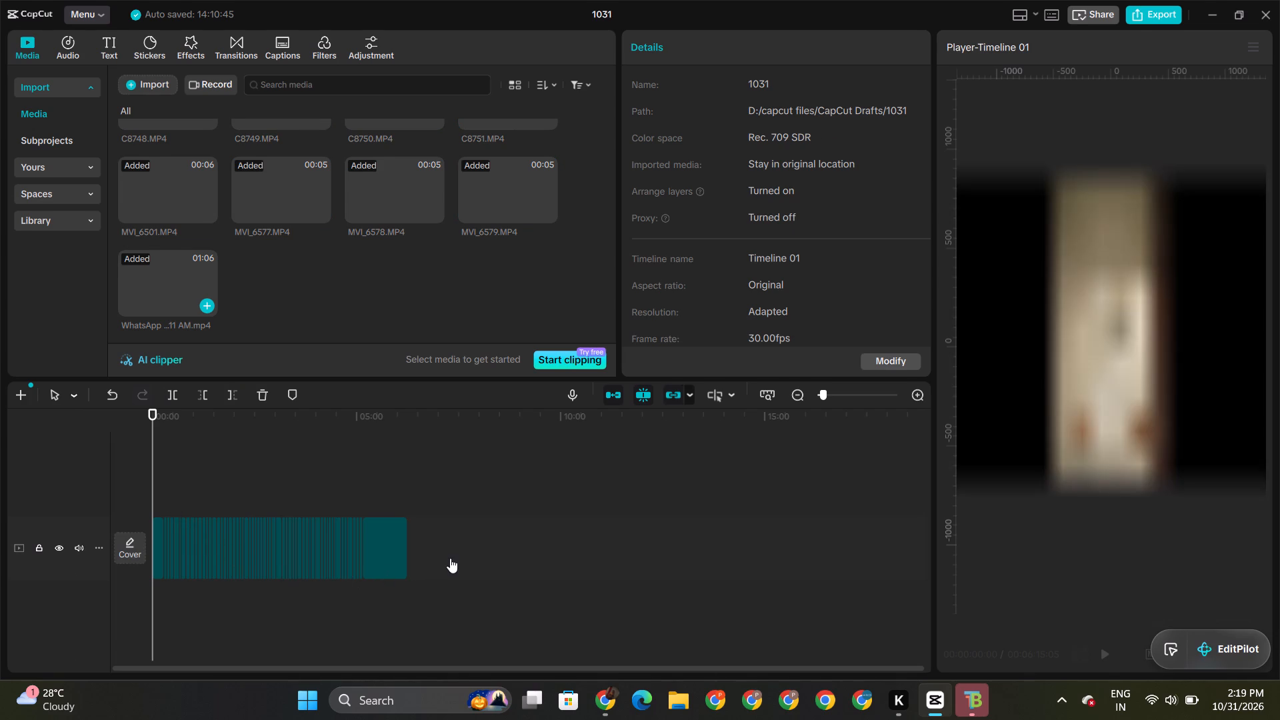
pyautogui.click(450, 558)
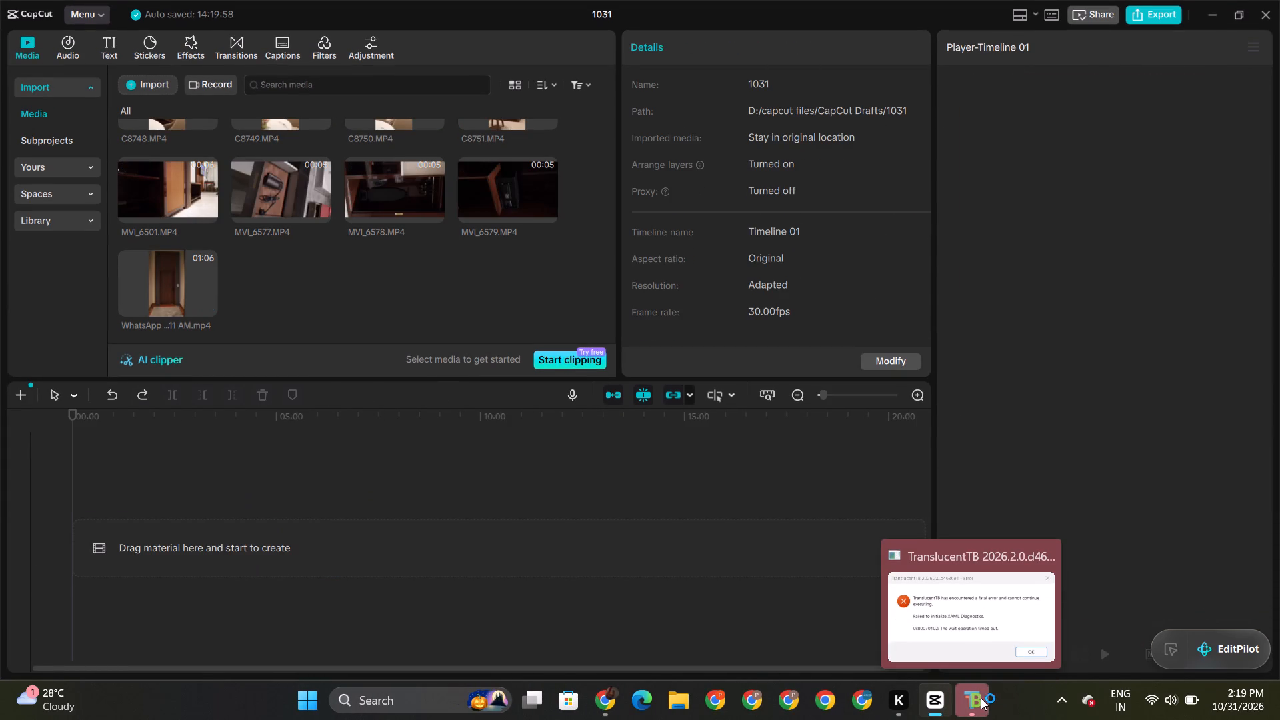
# Close the TranslucentTB error window.
pyautogui.click(1038, 561)
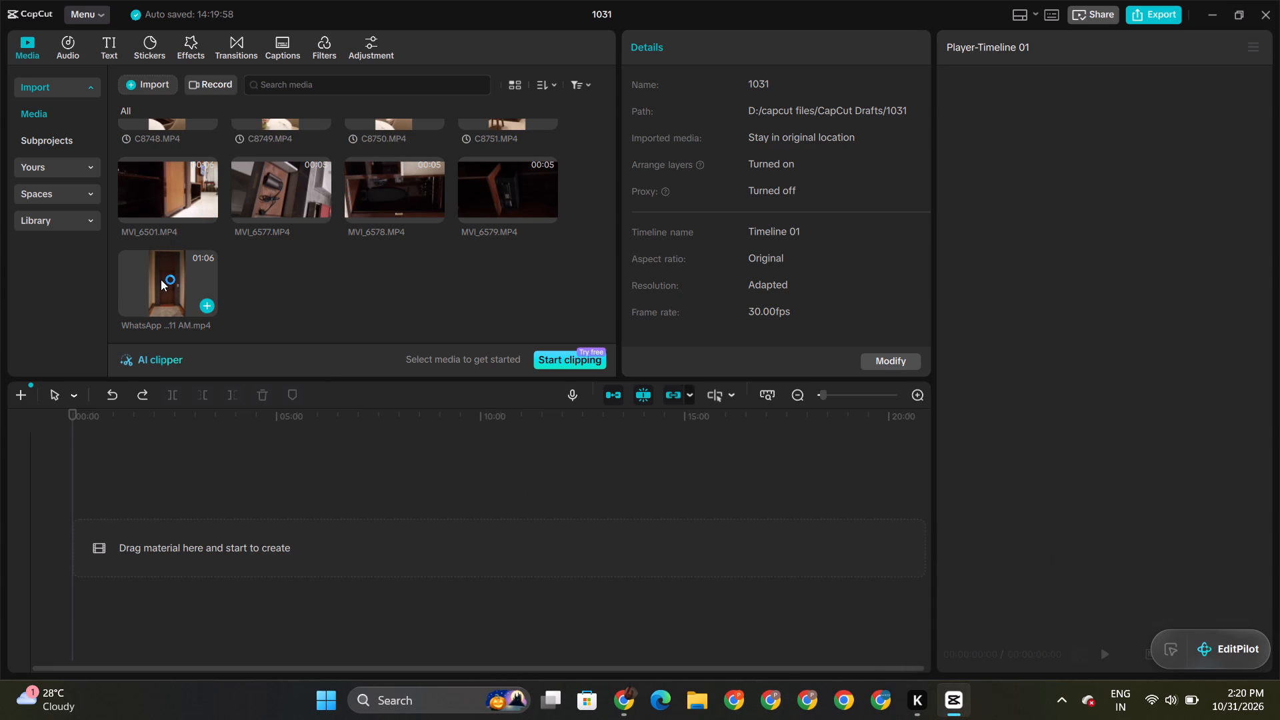
# Place the WhatsApp video from the imported media at the start of the timeline and play its opening.
pyautogui.click(161, 279)
pyautogui.moveTo(161, 279); pyautogui.dragTo(114, 560)
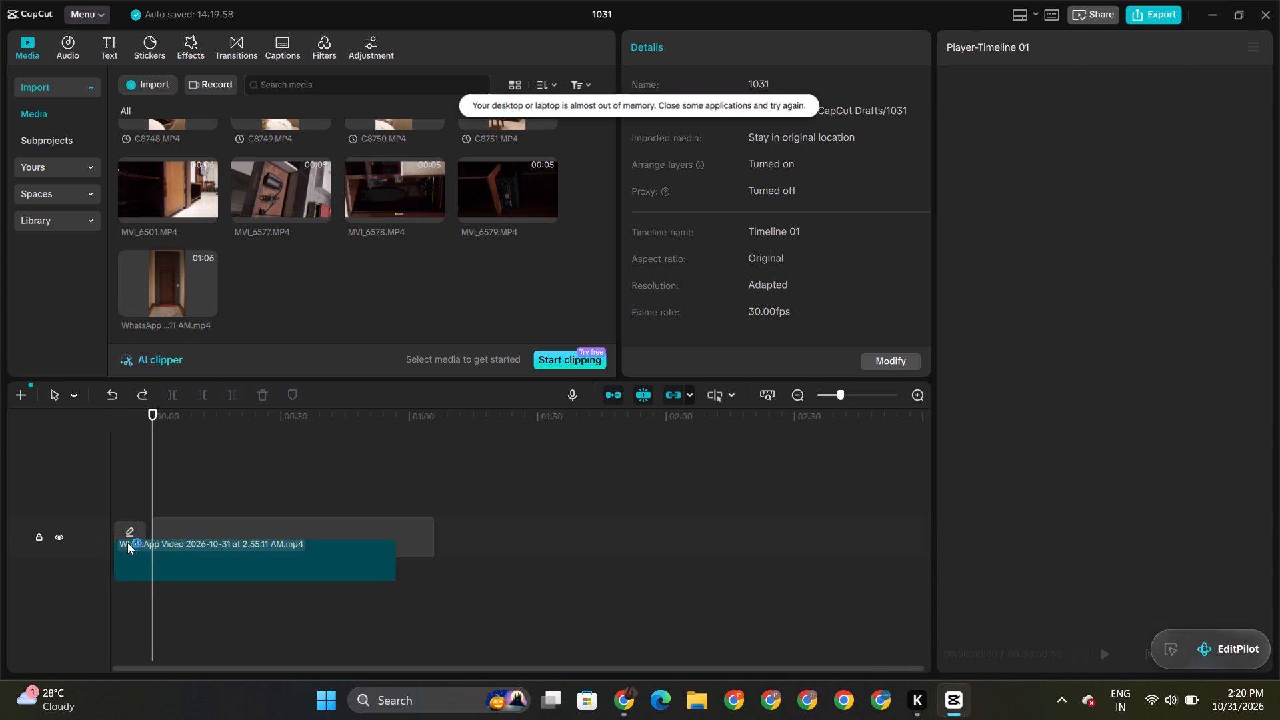
pyautogui.press('space')
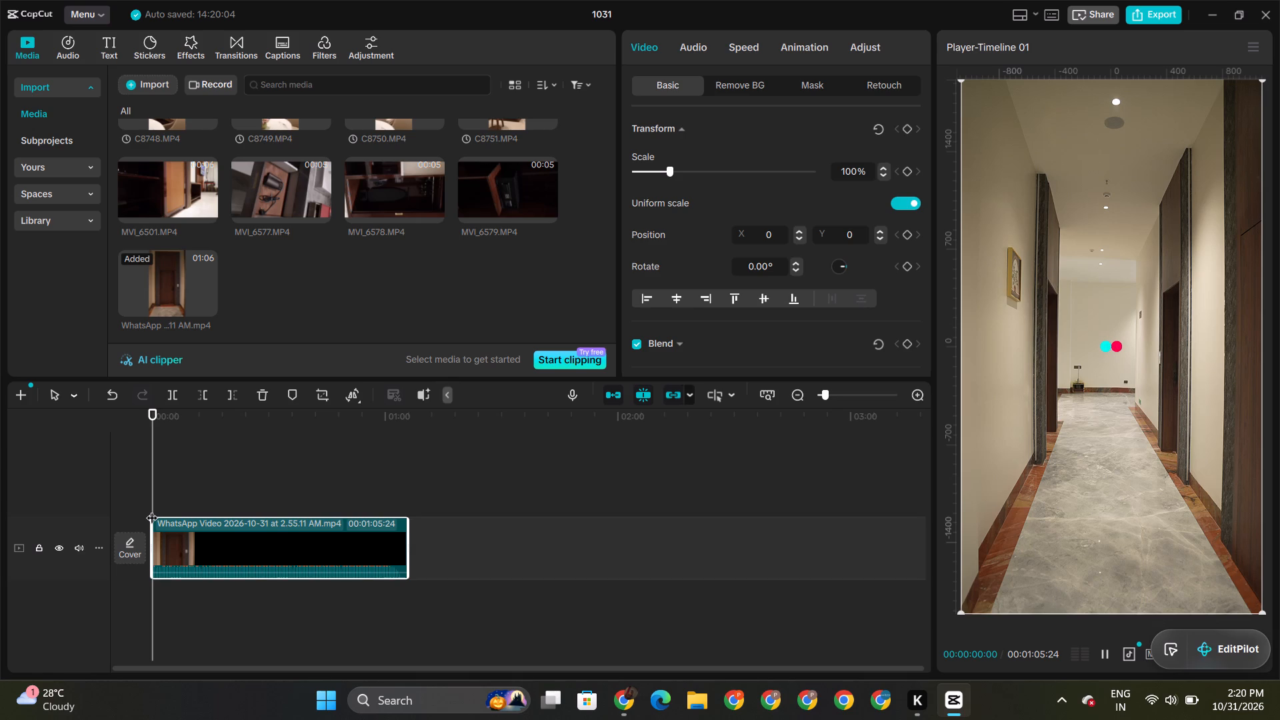
pyautogui.press('space')
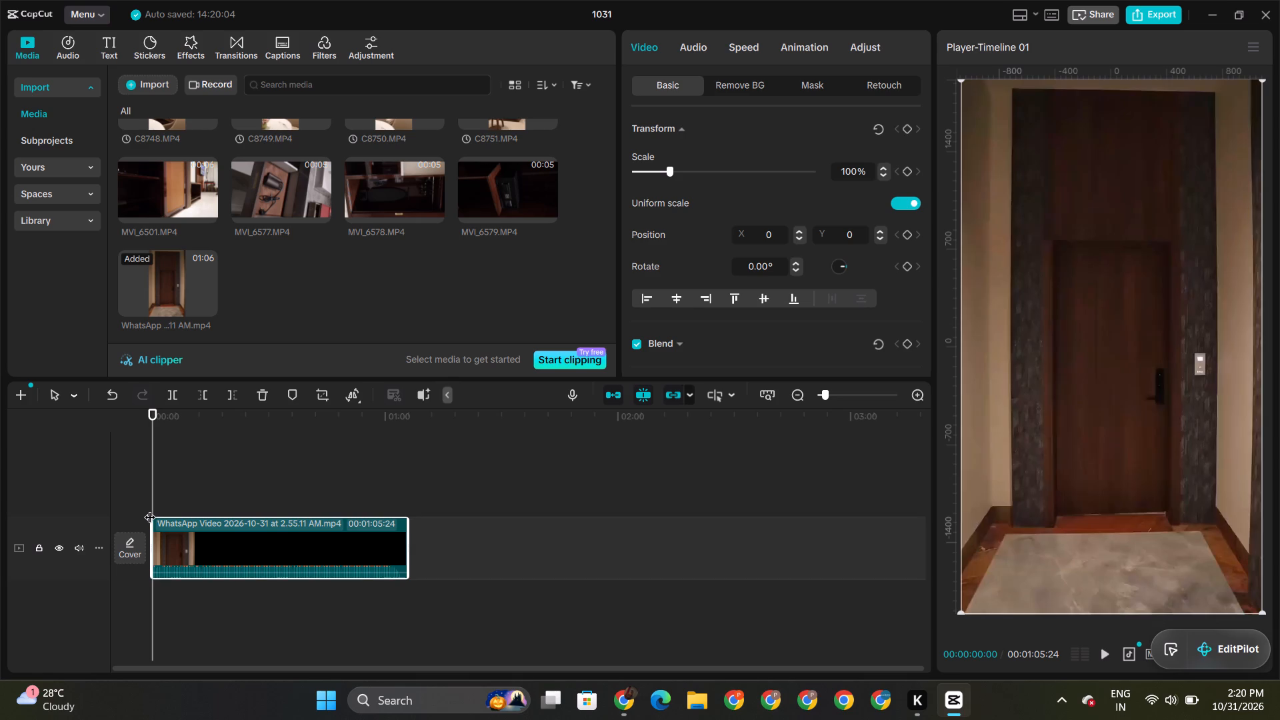
pyautogui.press('space')
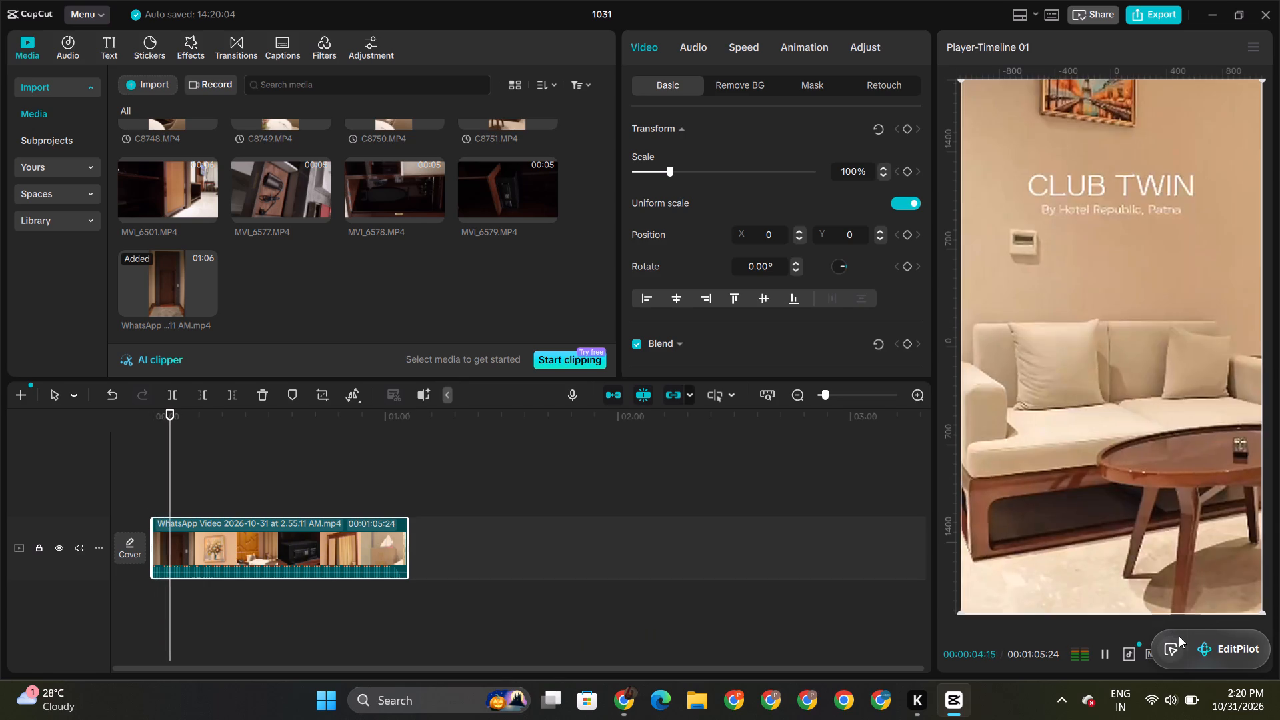
# Move the floating EditPilot button away from the playback controls to above the video preview.
pyautogui.moveTo(1191, 635); pyautogui.dragTo(827, 0)
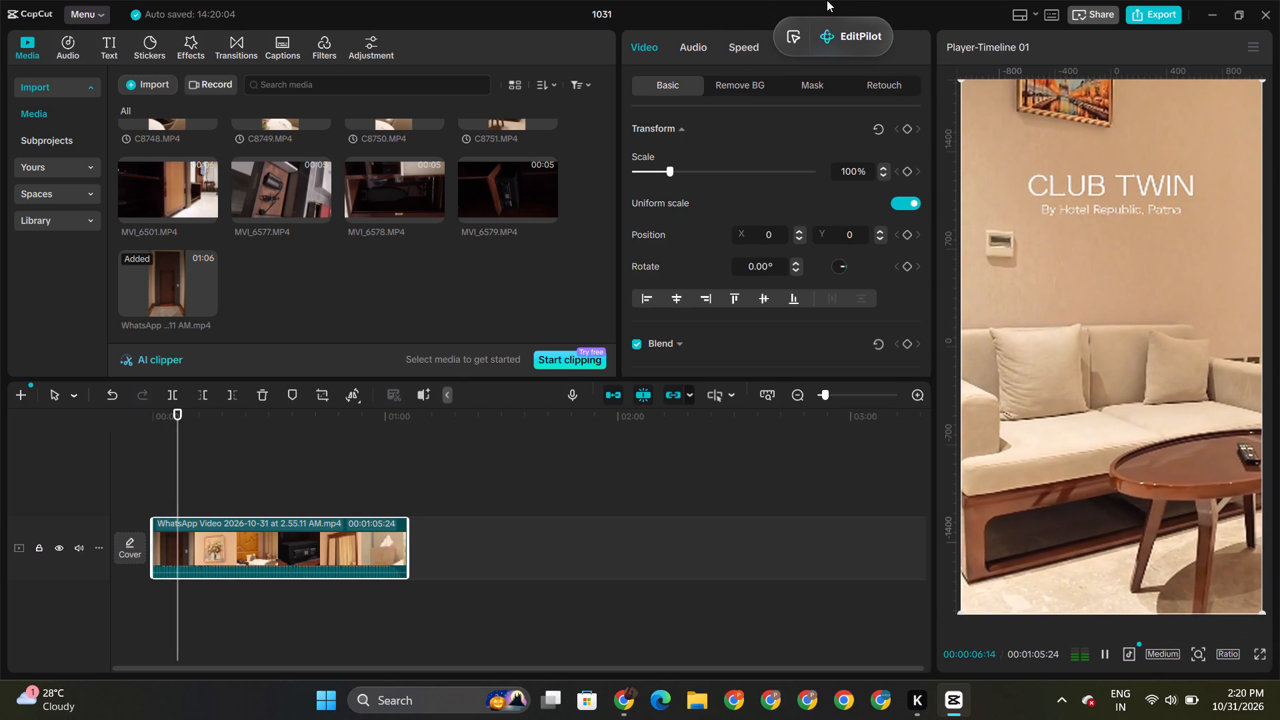
pyautogui.moveTo(827, 0); pyautogui.dragTo(877, 0)
# Pause the playback and extract the audio of the WhatsApp video onto its own track.
pyautogui.press('space')
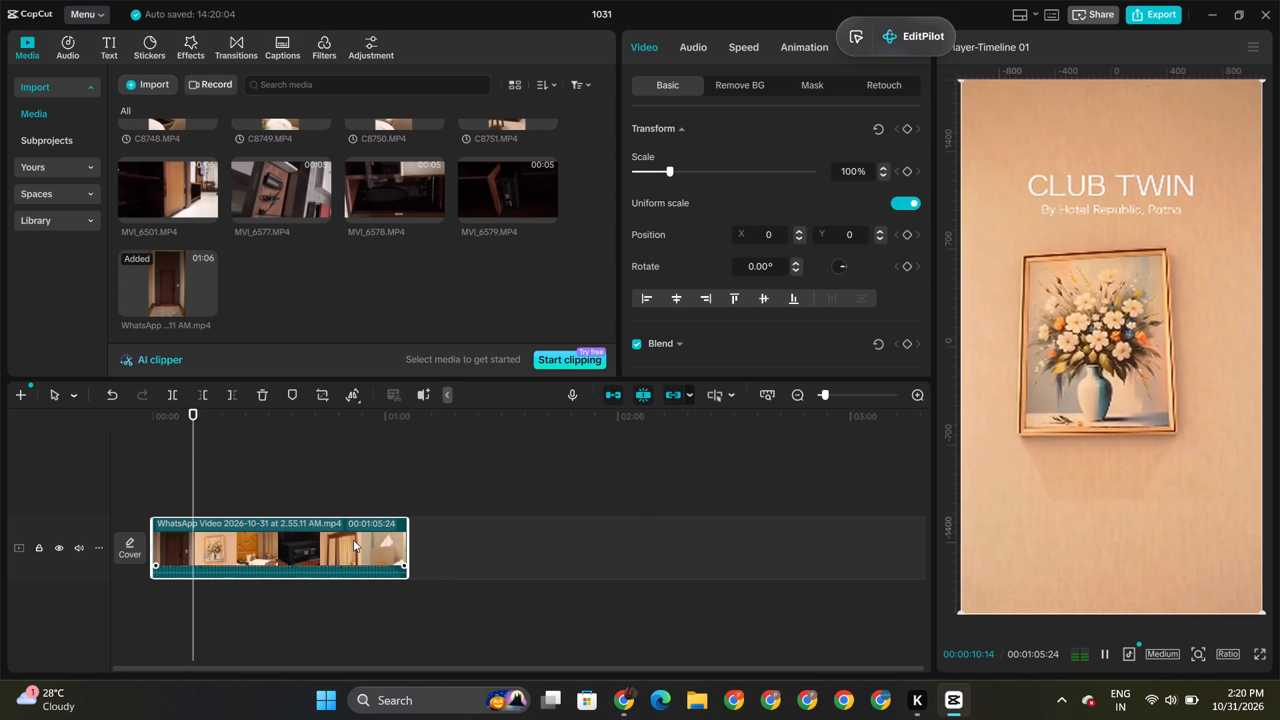
pyautogui.press('space')
pyautogui.rightClick(335, 538)
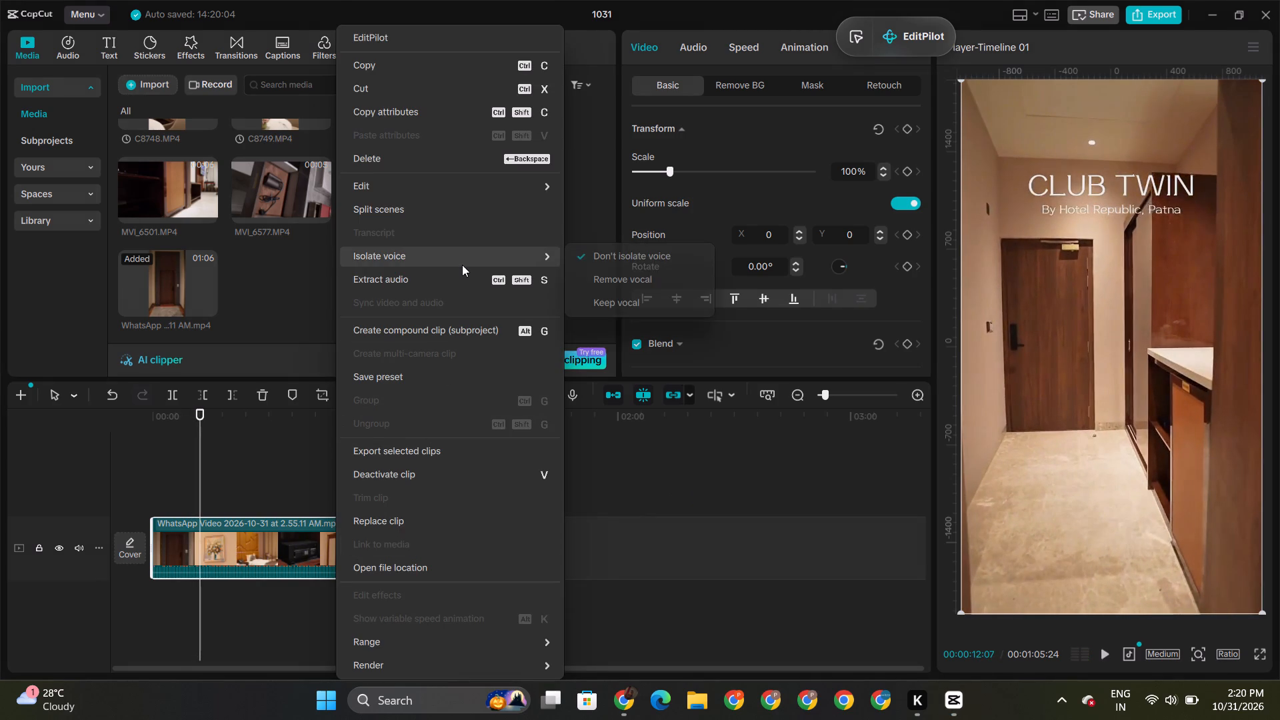
pyautogui.click(433, 276)
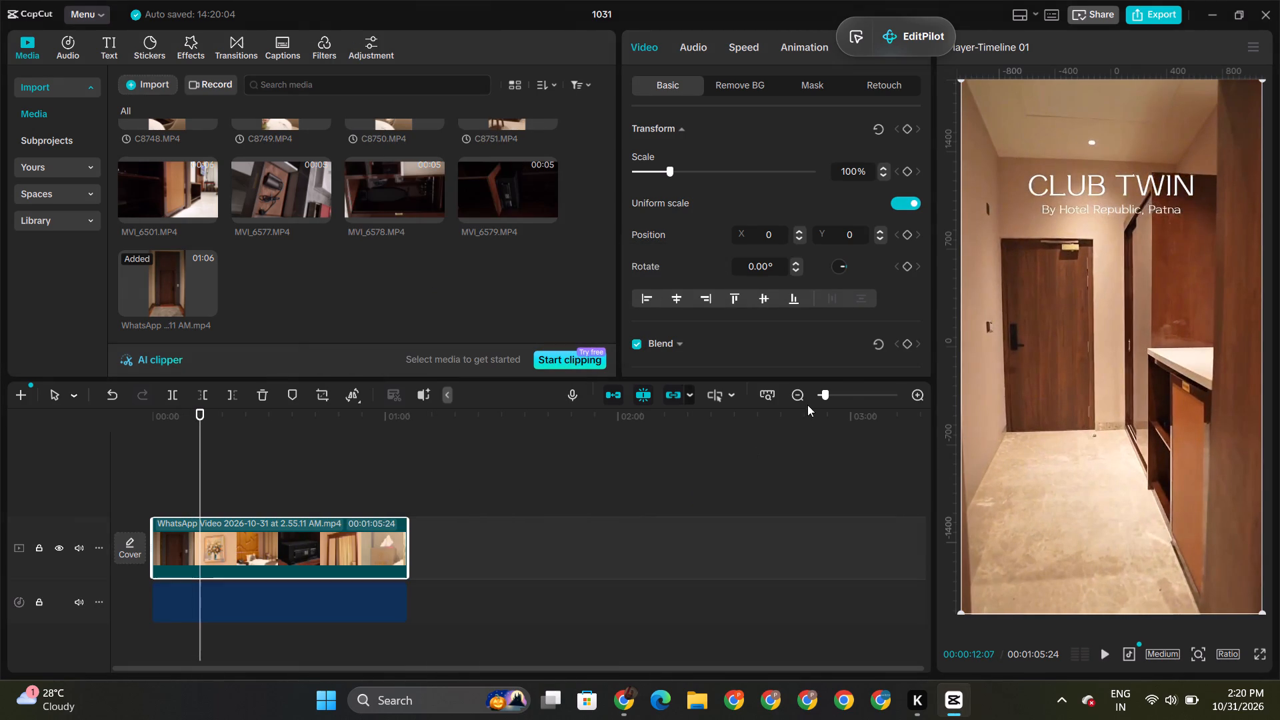
# Play the extracted audio from the start of the timeline and add a beat marker to it at 00:00:02:20.
pyautogui.click(859, 395)
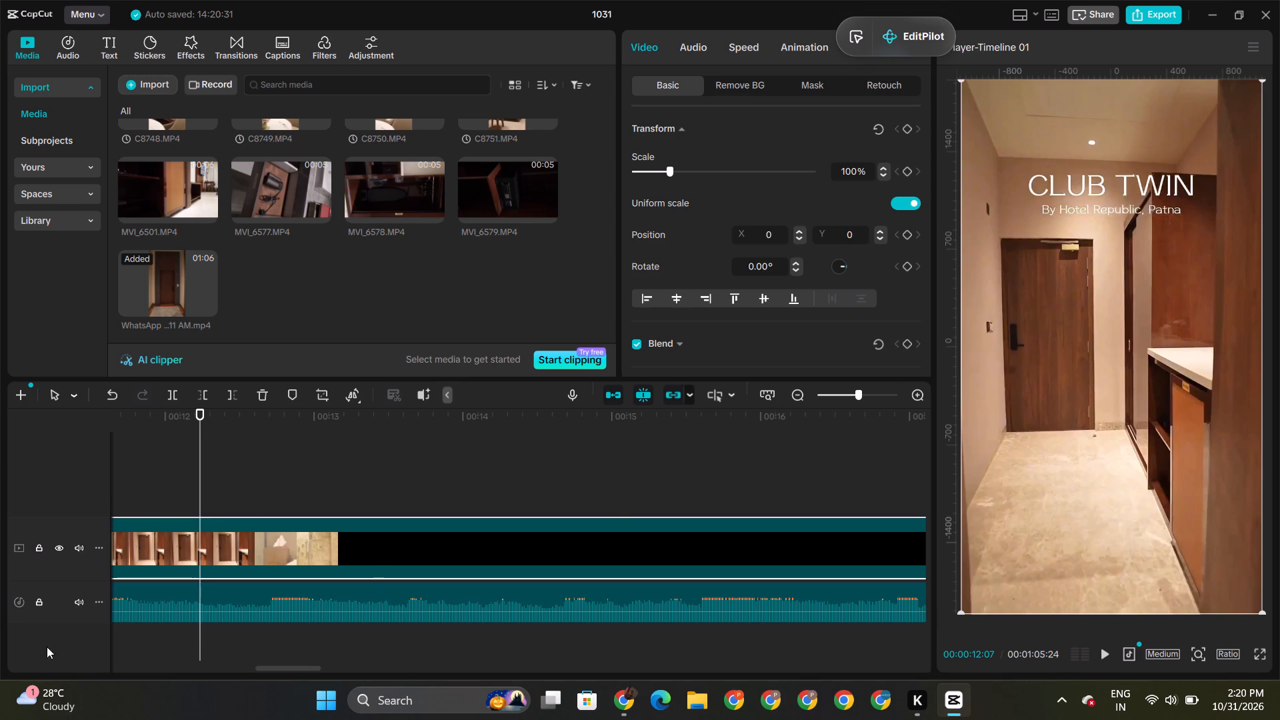
pyautogui.moveTo(197, 413); pyautogui.dragTo(0, 511)
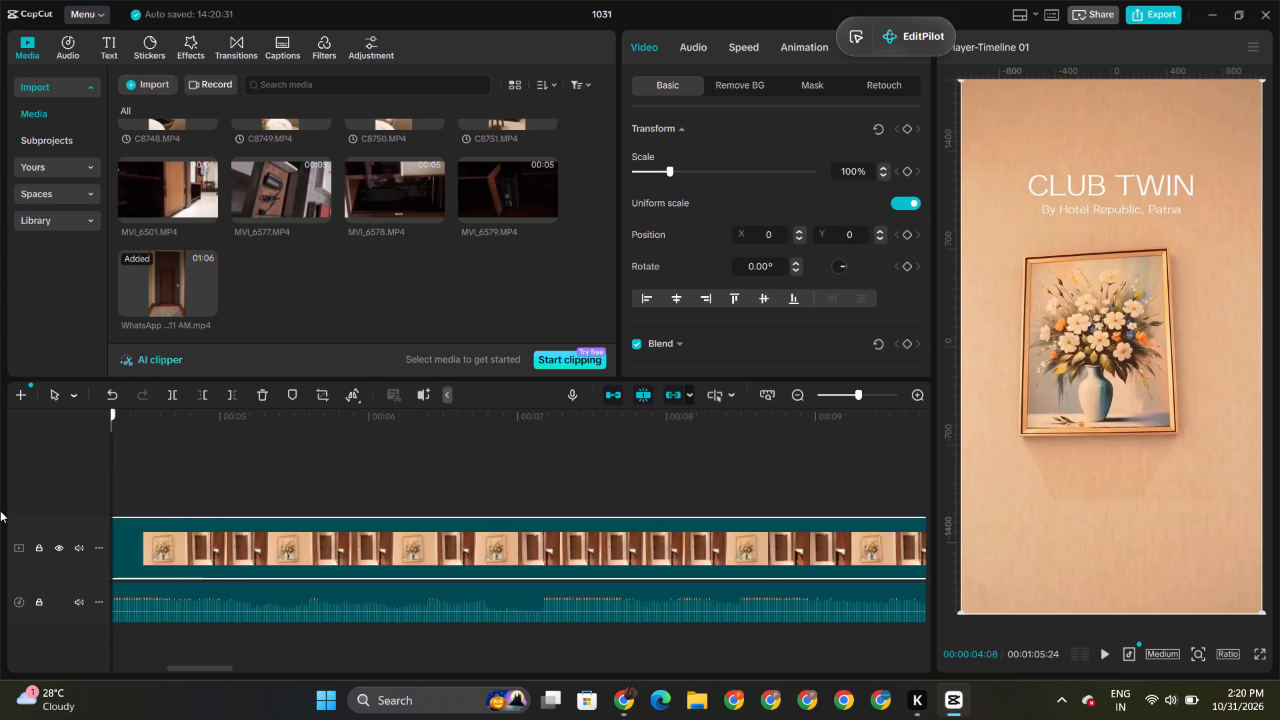
pyautogui.moveTo(0, 511); pyautogui.dragTo(0, 526)
pyautogui.click(355, 603)
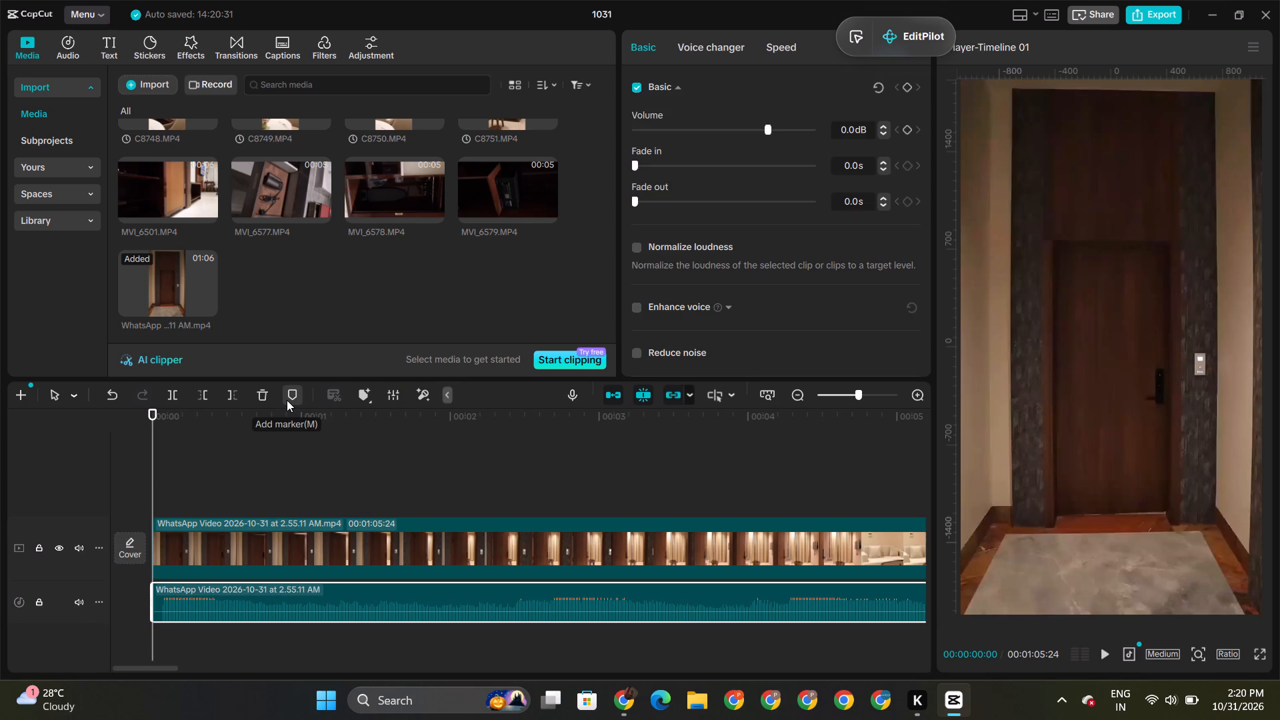
pyautogui.press('space')
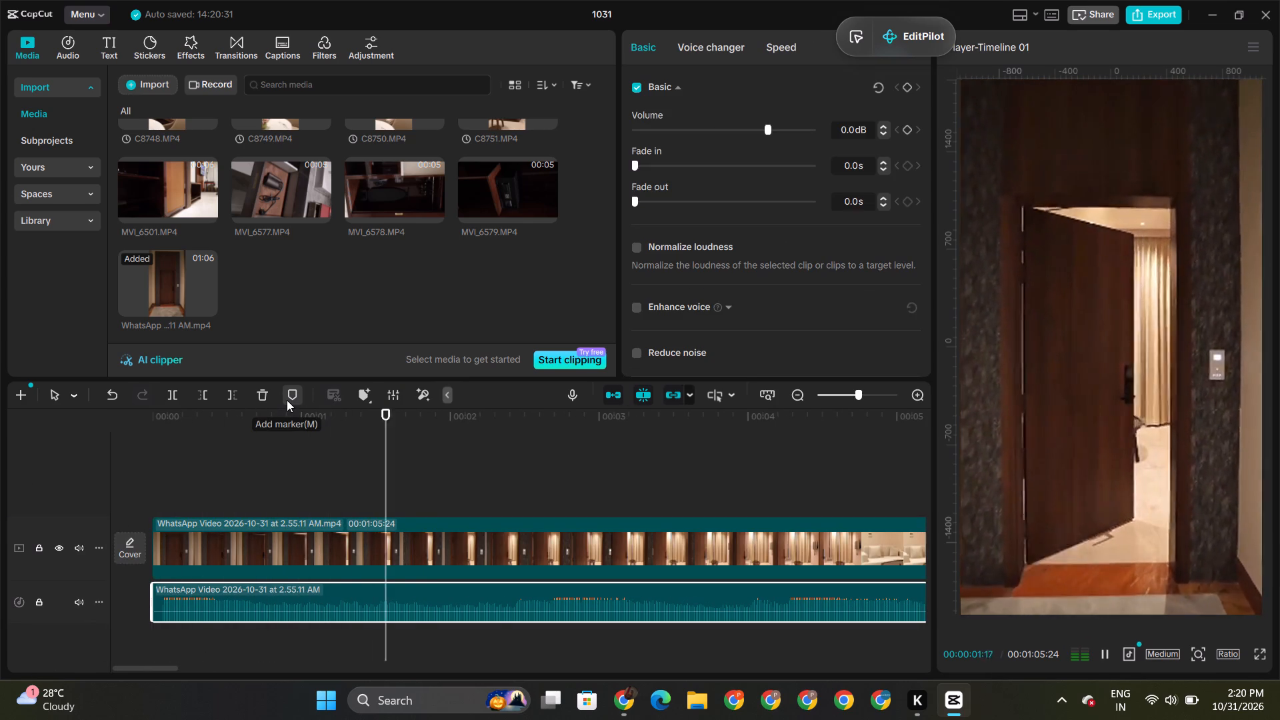
pyautogui.press('space')
pyautogui.press('space')
pyautogui.press('space')
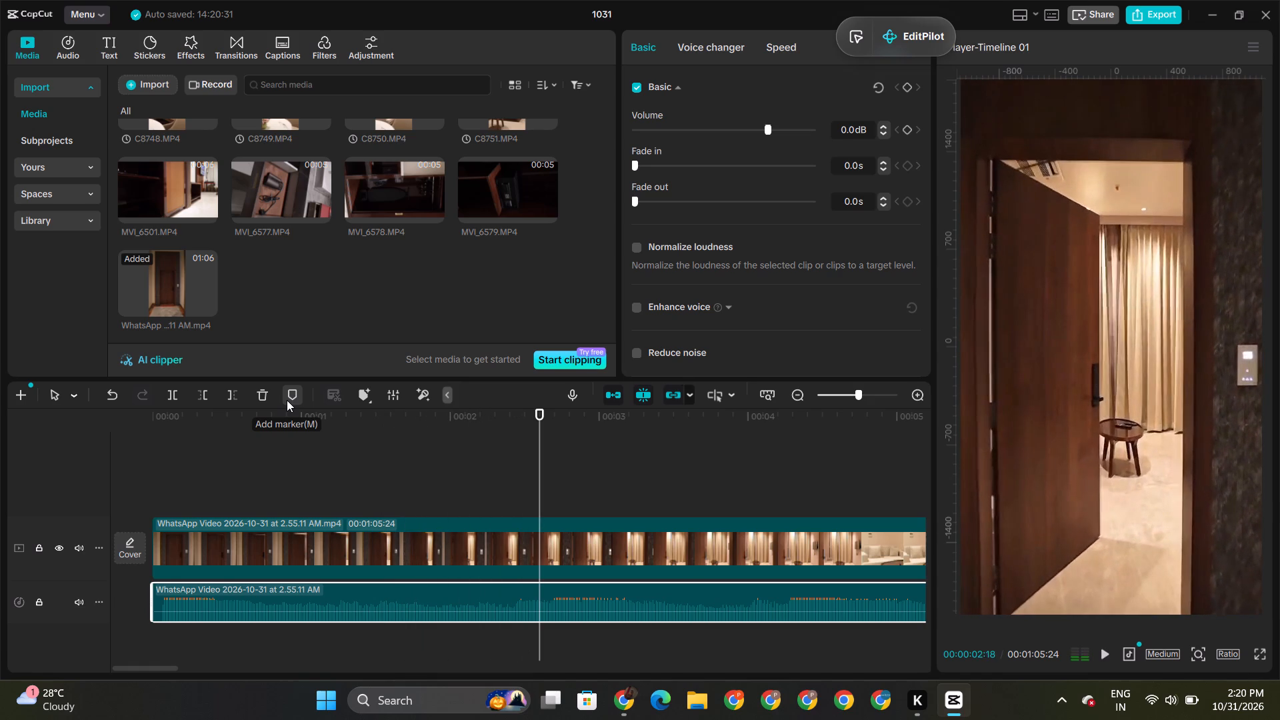
pyautogui.press('space')
pyautogui.press('space')
pyautogui.press('Left')
pyautogui.press('Left')
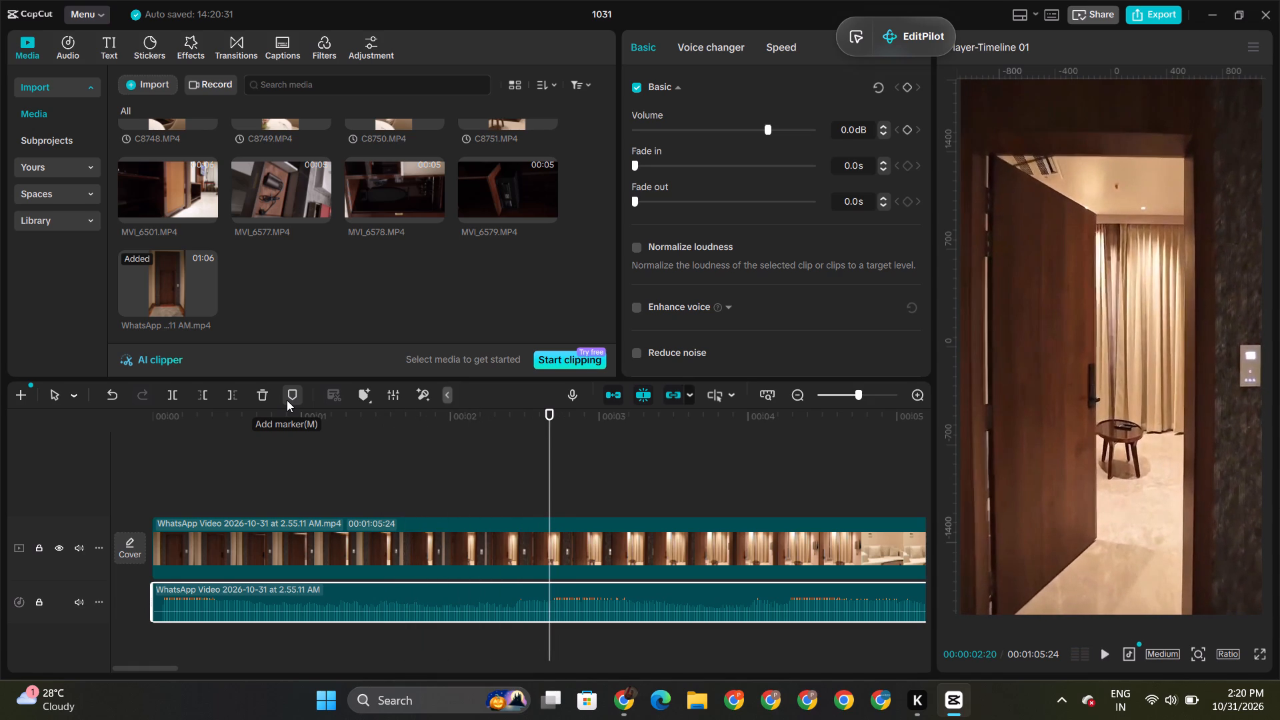
# Find the next beat in the extracted audio and add a marker to it at 00:00:04:08.
pyautogui.press('Right')
pyautogui.press('Right')
pyautogui.press('Right')
pyautogui.press('Right')
pyautogui.press('Right')
pyautogui.press('Right')
pyautogui.press('Right')
pyautogui.press('Right')
pyautogui.press('Right')
pyautogui.press('Right')
pyautogui.press('Right')
pyautogui.press('Right')
pyautogui.press('Right')
pyautogui.press('Right')
pyautogui.press('Right')
pyautogui.press('Right')
pyautogui.press('Right')
pyautogui.press('Right')
pyautogui.press('Right')
pyautogui.press('Right')
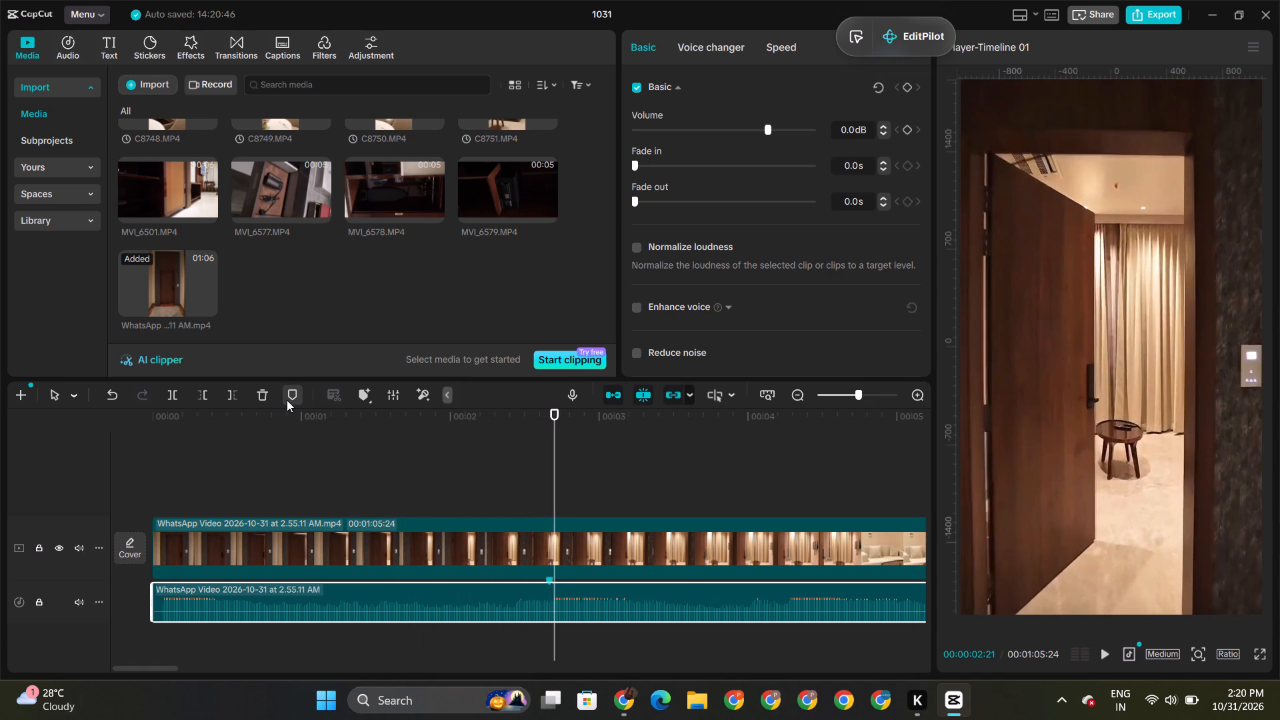
pyautogui.press('Right')
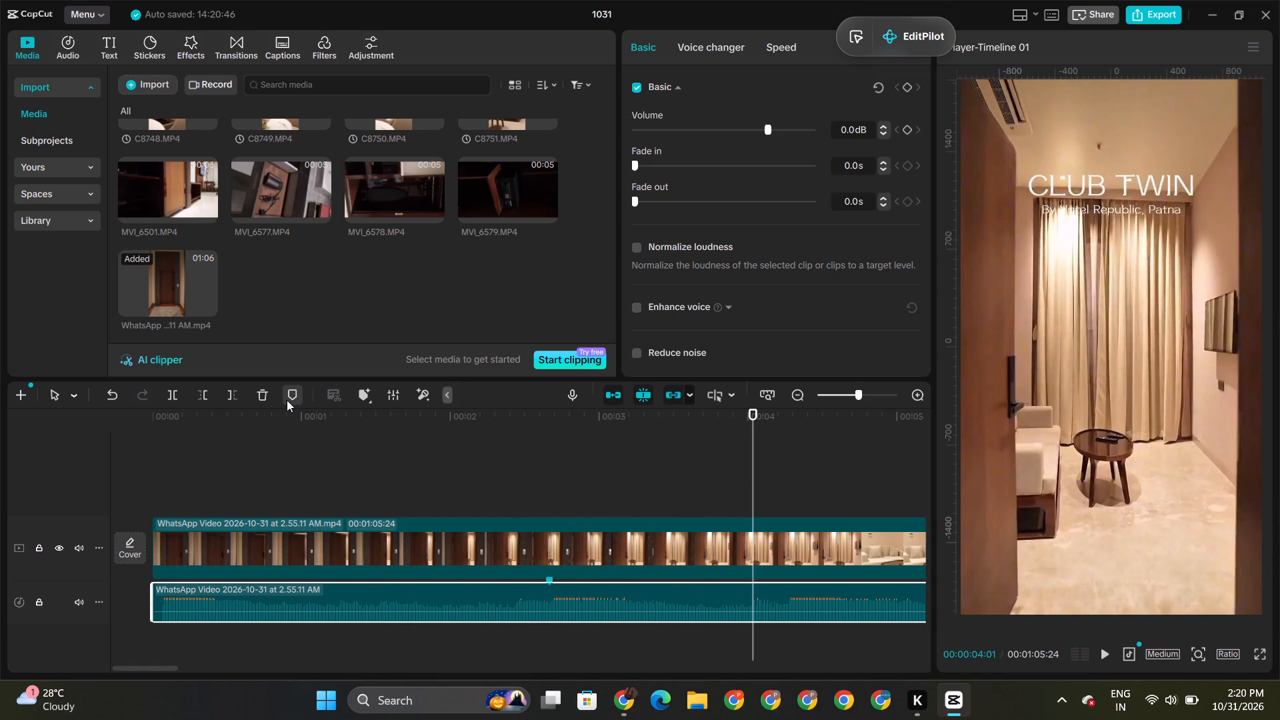
pyautogui.press('Right')
pyautogui.press('Right')
pyautogui.press('Right')
pyautogui.press('Right')
pyautogui.press('Right')
pyautogui.press('Right')
pyautogui.press('Right')
pyautogui.press('Right')
pyautogui.press('Right')
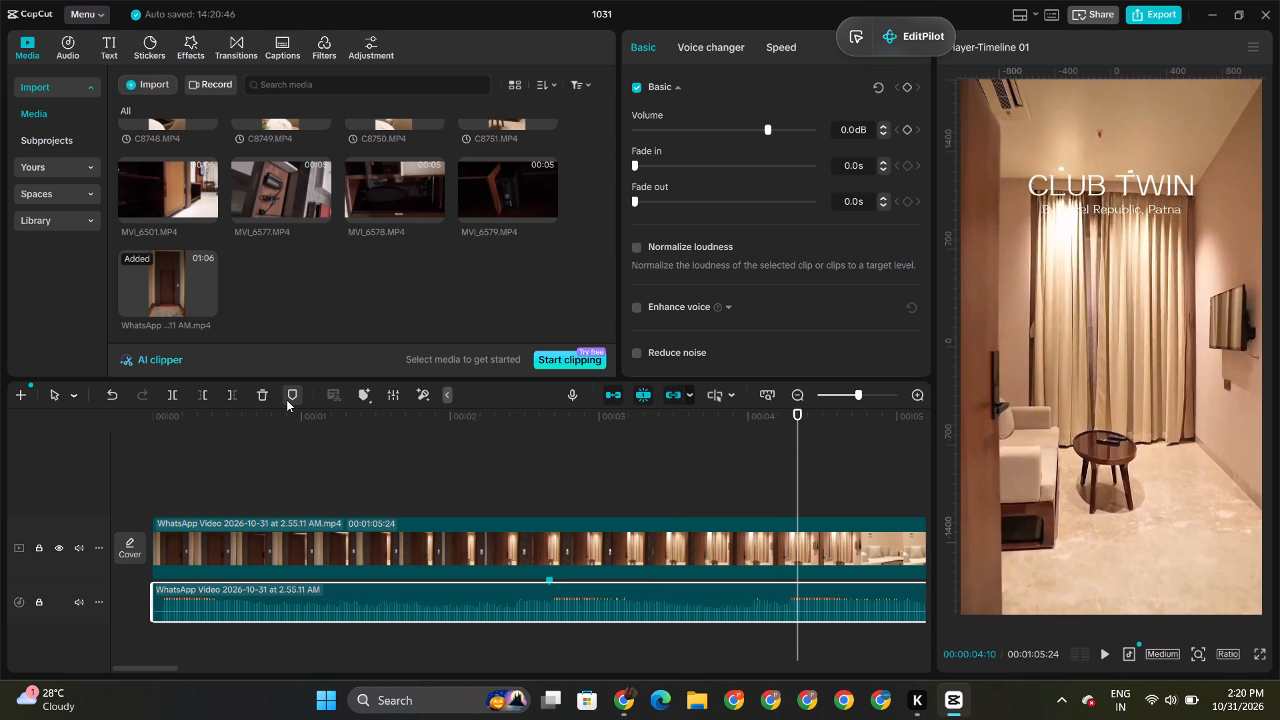
pyautogui.press('Left')
pyautogui.press('Left')
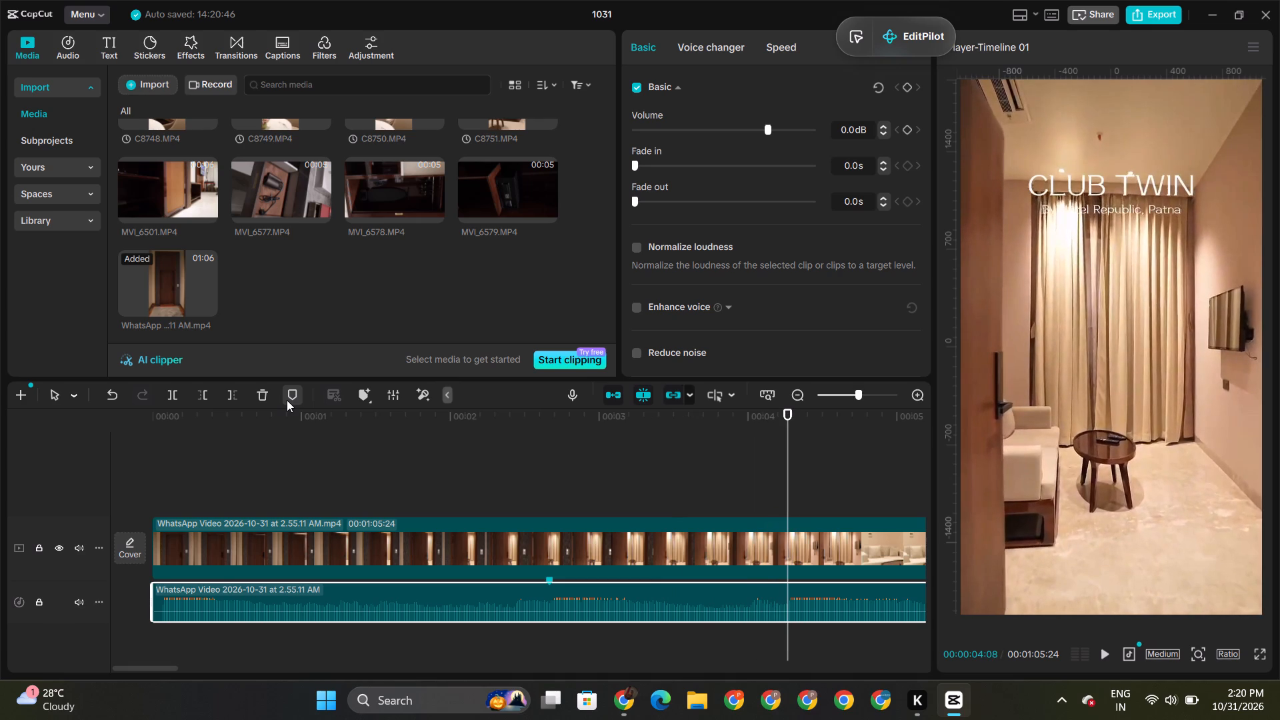
pyautogui.press('Left')
pyautogui.press('Left')
pyautogui.press('Left')
pyautogui.press('Left')
pyautogui.press('Left')
pyautogui.press('Left')
pyautogui.press('Left')
pyautogui.press('Left')
pyautogui.press('Left')
pyautogui.press('Left')
pyautogui.press('Left')
pyautogui.press('Left')
pyautogui.press('Left')
pyautogui.press('Left')
pyautogui.press('Left')
pyautogui.press('Left')
pyautogui.press('Left')
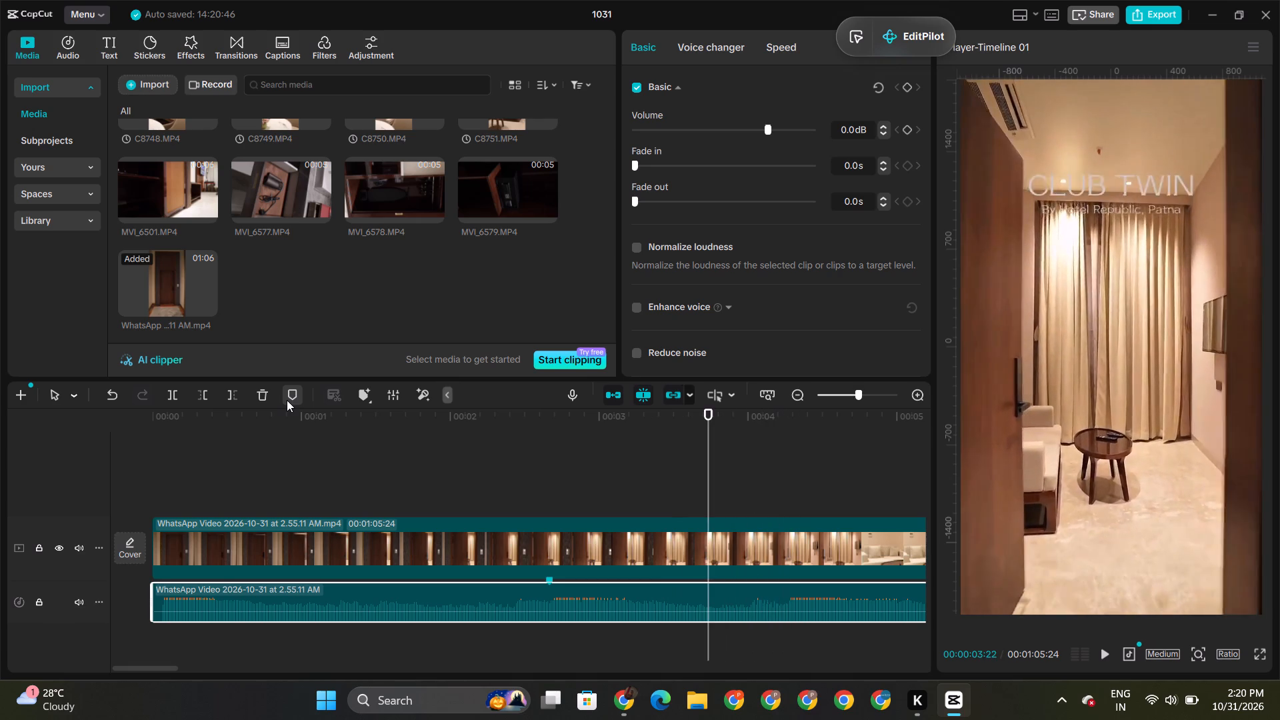
pyautogui.press('space')
pyautogui.press('space')
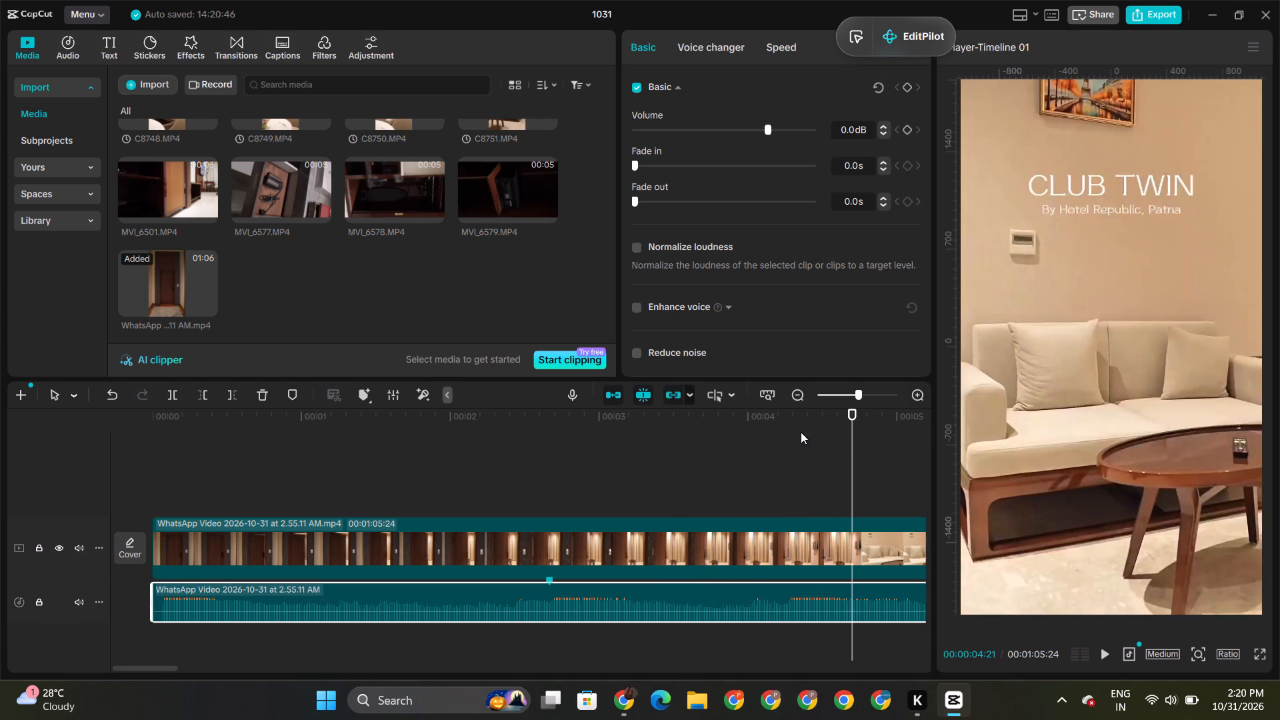
pyautogui.click(797, 431)
pyautogui.press('Left')
pyautogui.press('Left')
pyautogui.press('Left')
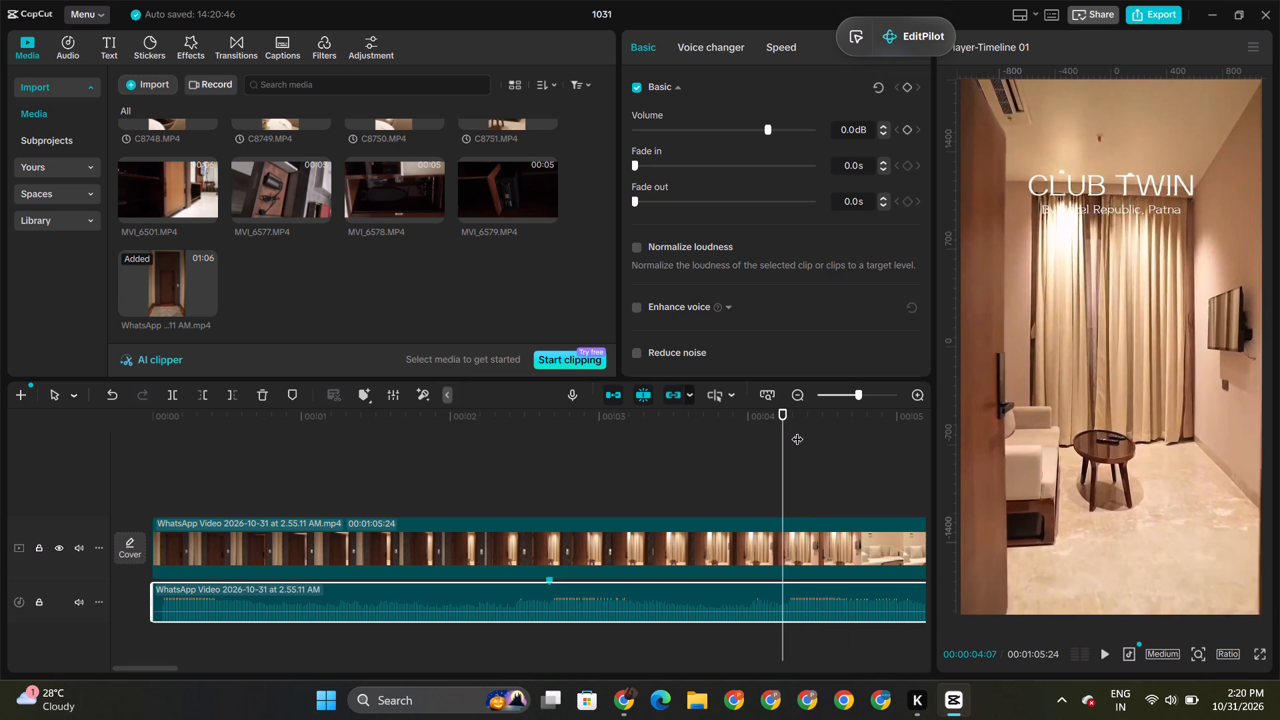
pyautogui.press('Right')
pyautogui.click(285, 392)
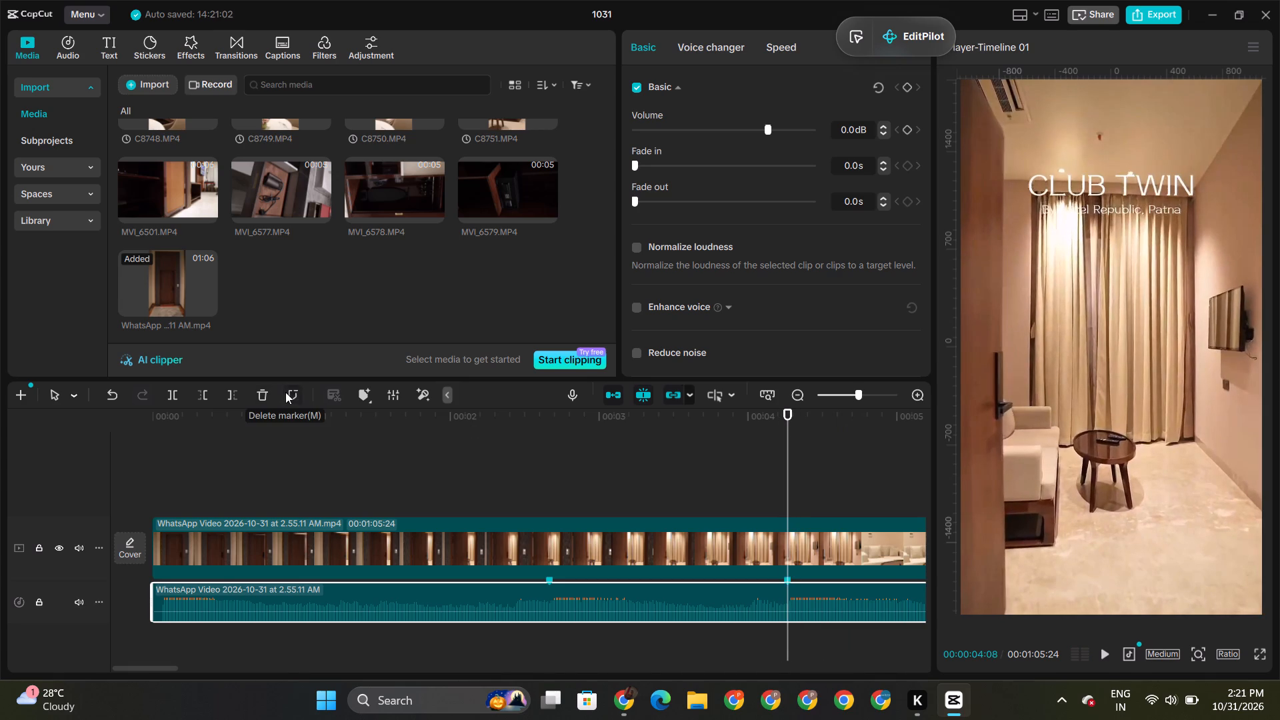
# Find the following beat in the extracted audio and add a marker to it at 00:00:07:05.
pyautogui.press('Right')
pyautogui.press('Right')
pyautogui.press('Right')
pyautogui.press('Right')
pyautogui.press('Right')
pyautogui.press('Right')
pyautogui.press('Right')
pyautogui.press('Right')
pyautogui.press('Right')
pyautogui.press('Right')
pyautogui.press('Right')
pyautogui.press('Right')
pyautogui.press('Right')
pyautogui.press('Right')
pyautogui.press('Right')
pyautogui.press('Right')
pyautogui.press('Right')
pyautogui.press('Right')
pyautogui.press('Right')
pyautogui.press('Right')
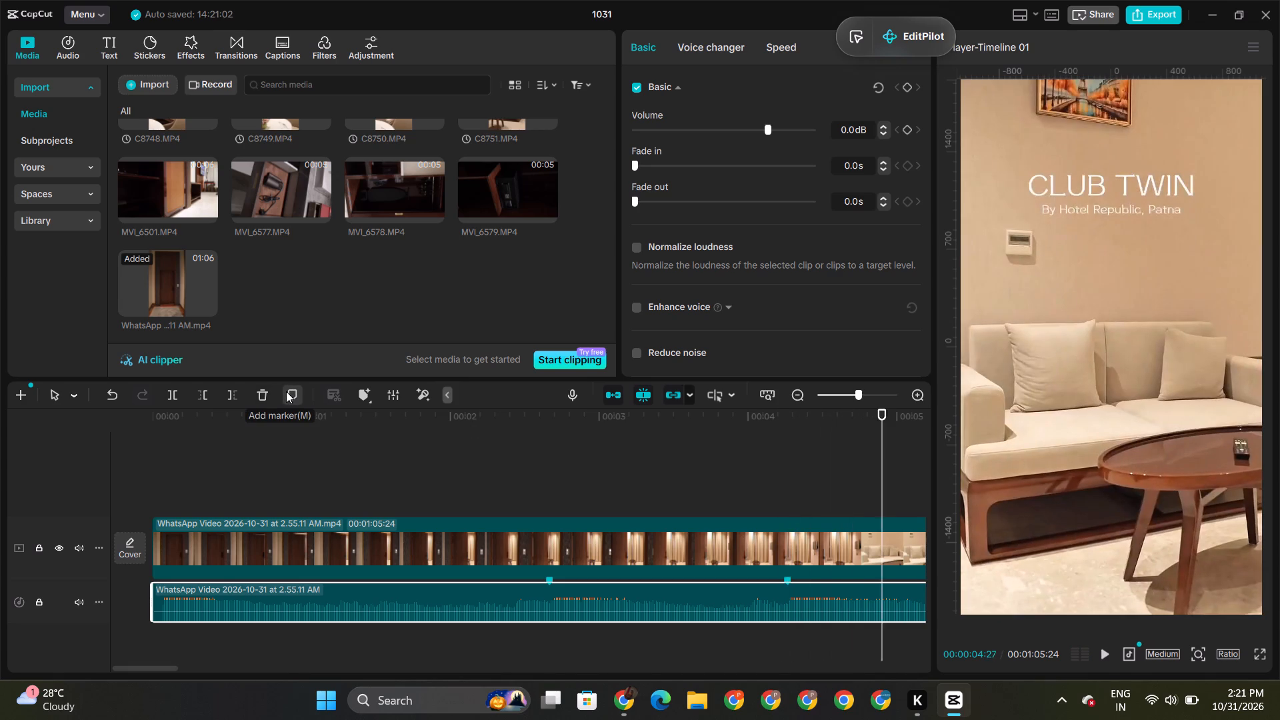
pyautogui.press('space')
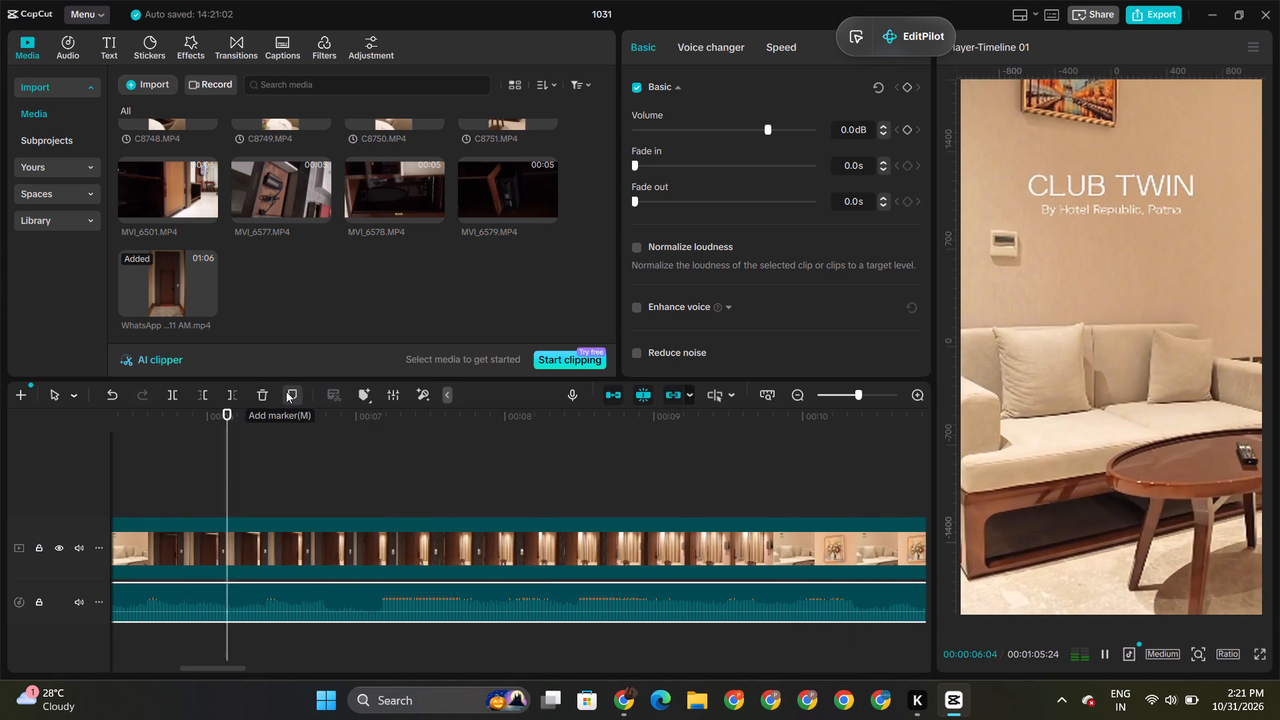
pyautogui.press('space')
pyautogui.press('Right')
pyautogui.press('Right')
pyautogui.press('Right')
pyautogui.press('Right')
pyautogui.press('Right')
pyautogui.press('Right')
pyautogui.press('Right')
pyautogui.press('Right')
pyautogui.press('Right')
pyautogui.press('Right')
pyautogui.press('Right')
pyautogui.press('Right')
pyautogui.press('Right')
pyautogui.press('Right')
pyautogui.press('Right')
pyautogui.press('Right')
pyautogui.press('Right')
pyautogui.press('Right')
pyautogui.press('Right')
pyautogui.press('Right')
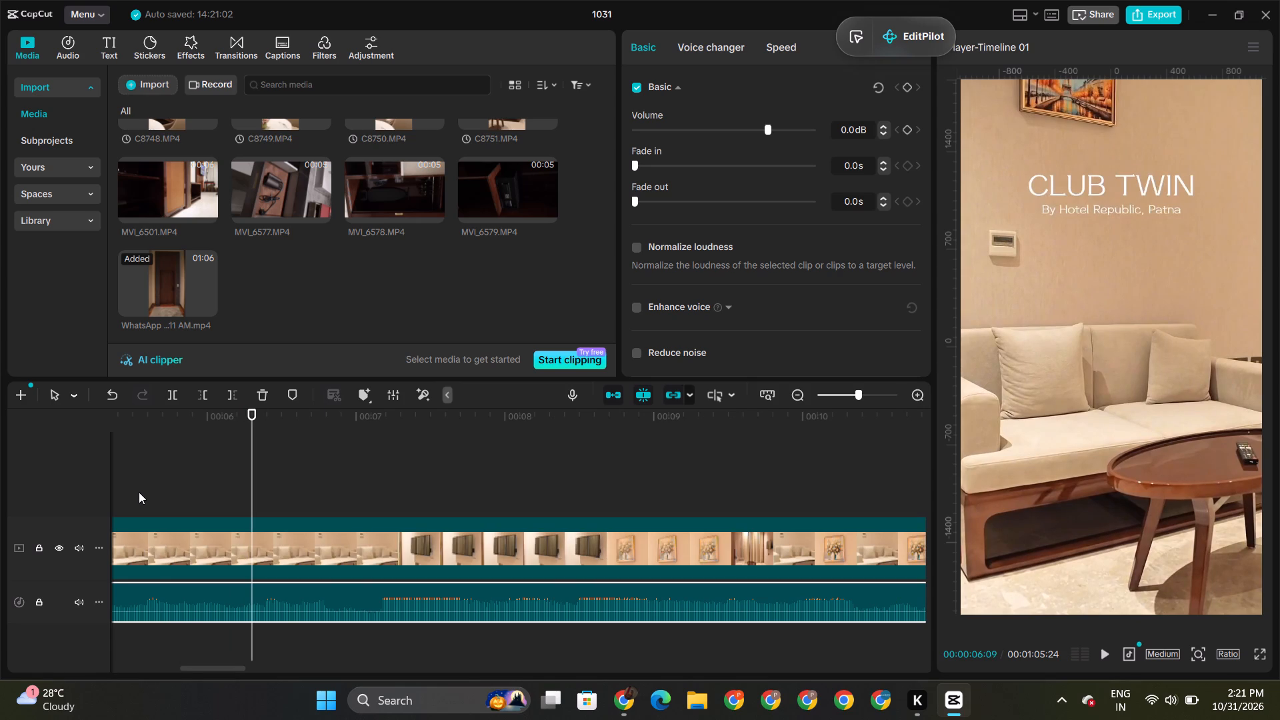
pyautogui.press('Right')
pyautogui.press('Right')
pyautogui.press('Right')
pyautogui.press('Right')
pyautogui.press('Right')
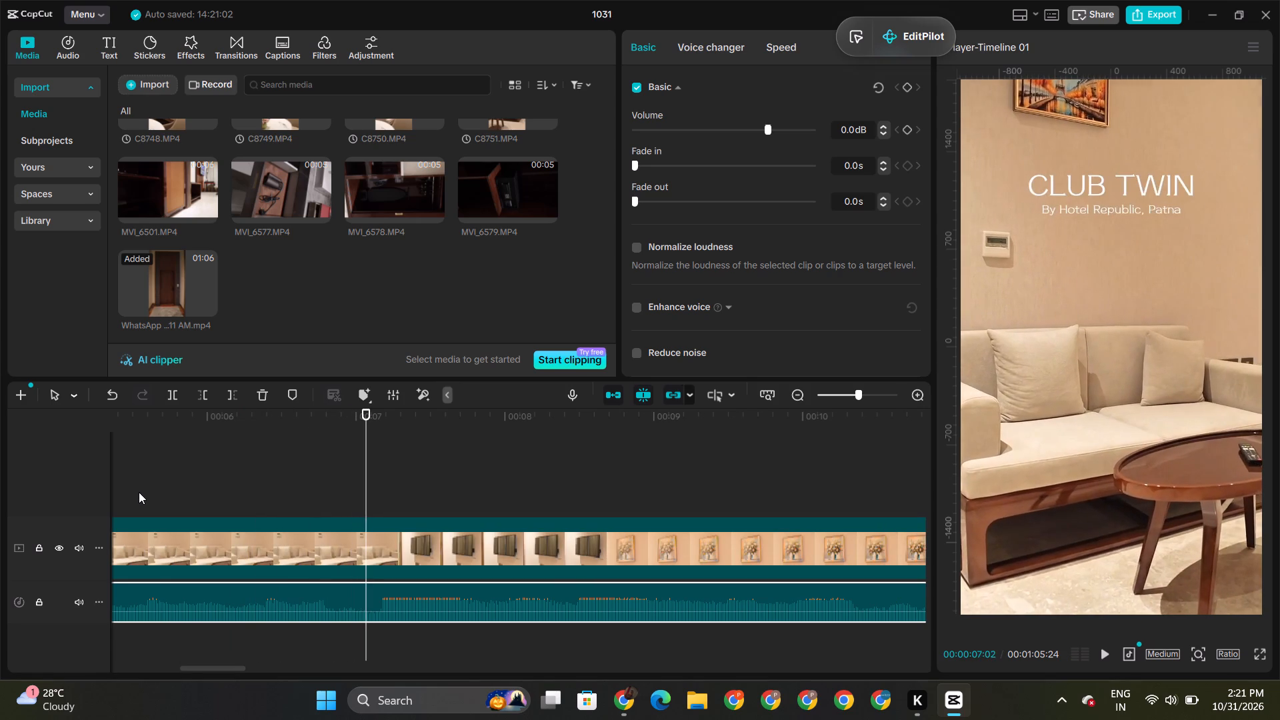
pyautogui.press('Right')
pyautogui.press('Right')
pyautogui.press('Left')
pyautogui.press('Right')
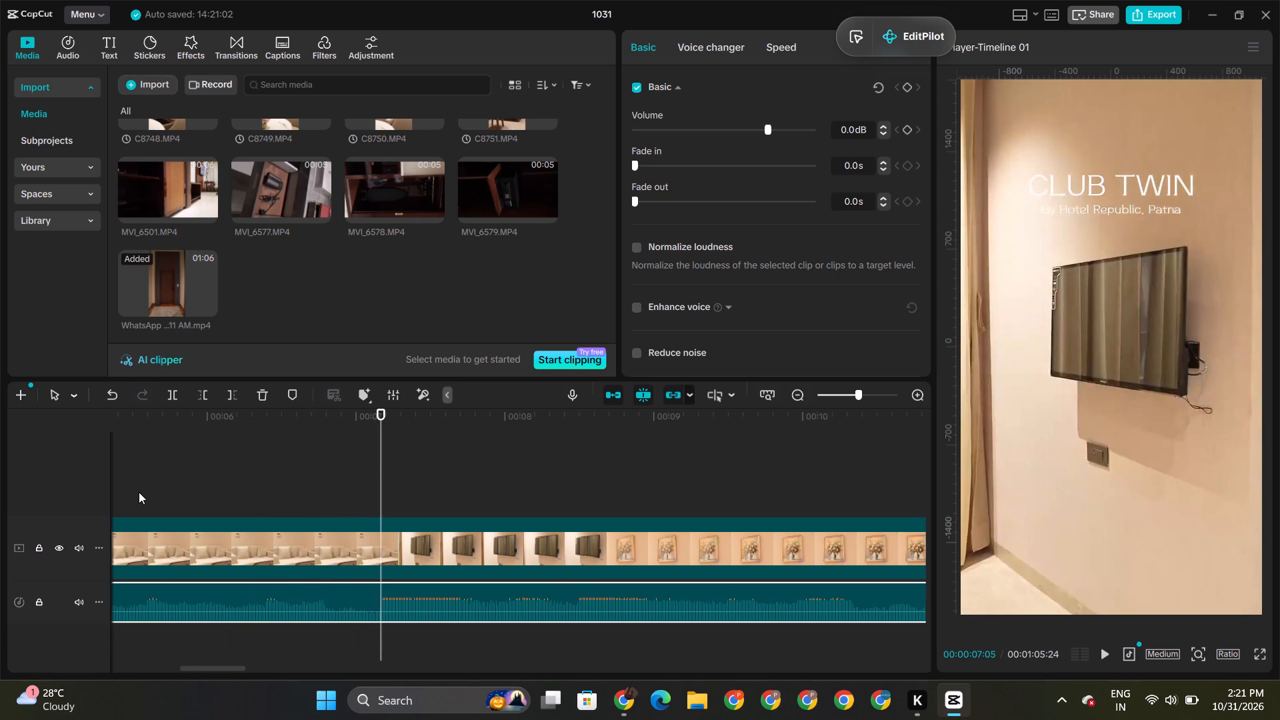
pyautogui.click(291, 397)
# Find the next beat in the extracted audio and add a marker to it at about 00:00:08:14.
pyautogui.press('Right')
pyautogui.press('Right')
pyautogui.press('Right')
pyautogui.press('Right')
pyautogui.press('Right')
pyautogui.press('Right')
pyautogui.press('Right')
pyautogui.press('Right')
pyautogui.press('Right')
pyautogui.press('Right')
pyautogui.press('Right')
pyautogui.press('Right')
pyautogui.press('Right')
pyautogui.press('Right')
pyautogui.press('Right')
pyautogui.press('Right')
pyautogui.press('Right')
pyautogui.press('Right')
pyautogui.press('Right')
pyautogui.press('Right')
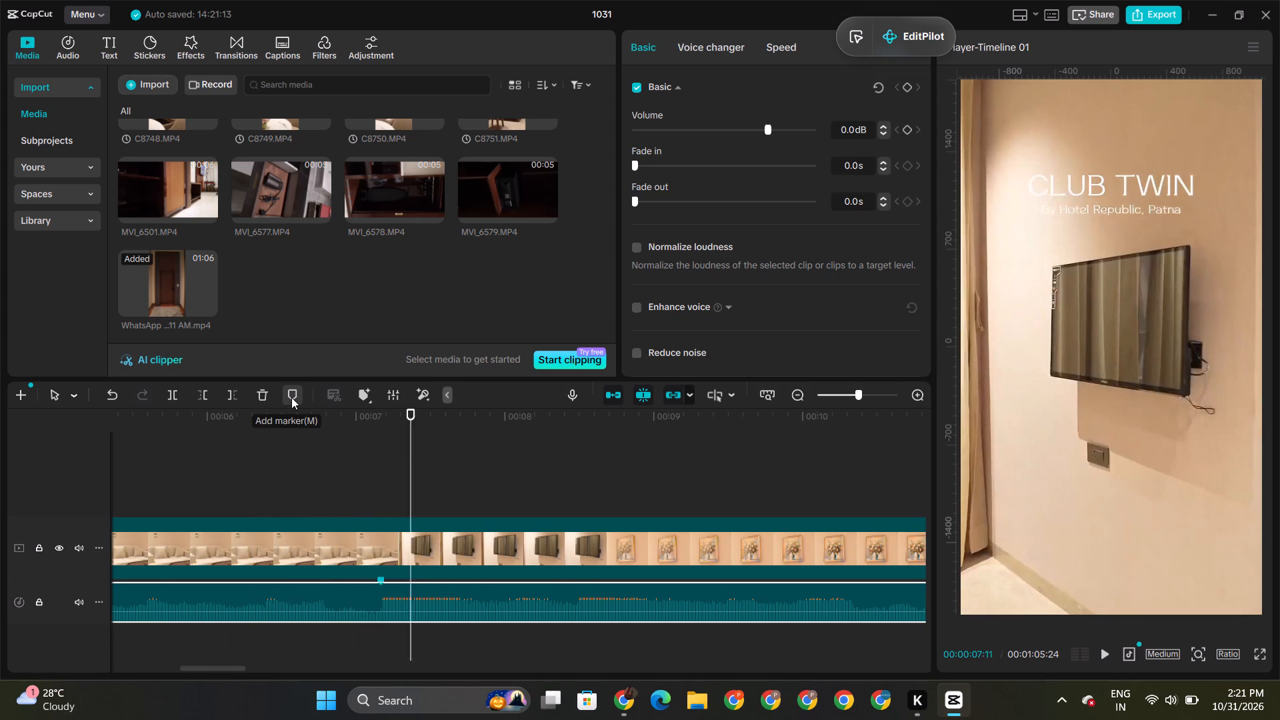
pyautogui.press('Right')
pyautogui.press('Right')
pyautogui.press('Right')
pyautogui.press('Right')
pyautogui.press('Right')
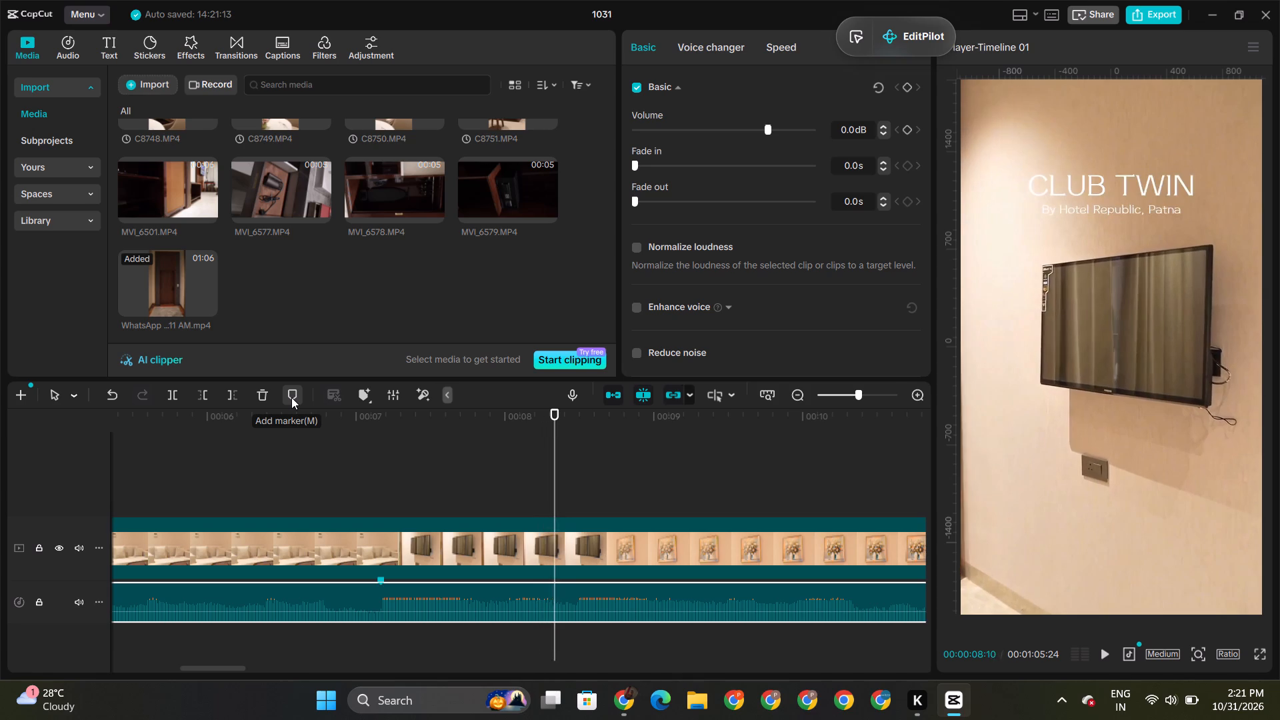
pyautogui.press('Right')
pyautogui.press('Right')
pyautogui.press('Right')
pyautogui.click(291, 397)
# Play on to the next beat in the extracted audio and add a marker to it at 00:00:11:03.
pyautogui.press('Right')
pyautogui.press('Right')
pyautogui.press('Right')
pyautogui.press('Right')
pyautogui.press('Right')
pyautogui.press('Right')
pyautogui.press('Right')
pyautogui.press('Right')
pyautogui.press('Right')
pyautogui.press('Right')
pyautogui.press('Right')
pyautogui.press('Right')
pyautogui.press('Right')
pyautogui.press('Right')
pyautogui.press('Right')
pyautogui.press('Right')
pyautogui.press('Right')
pyautogui.press('Right')
pyautogui.press('Right')
pyautogui.press('Right')
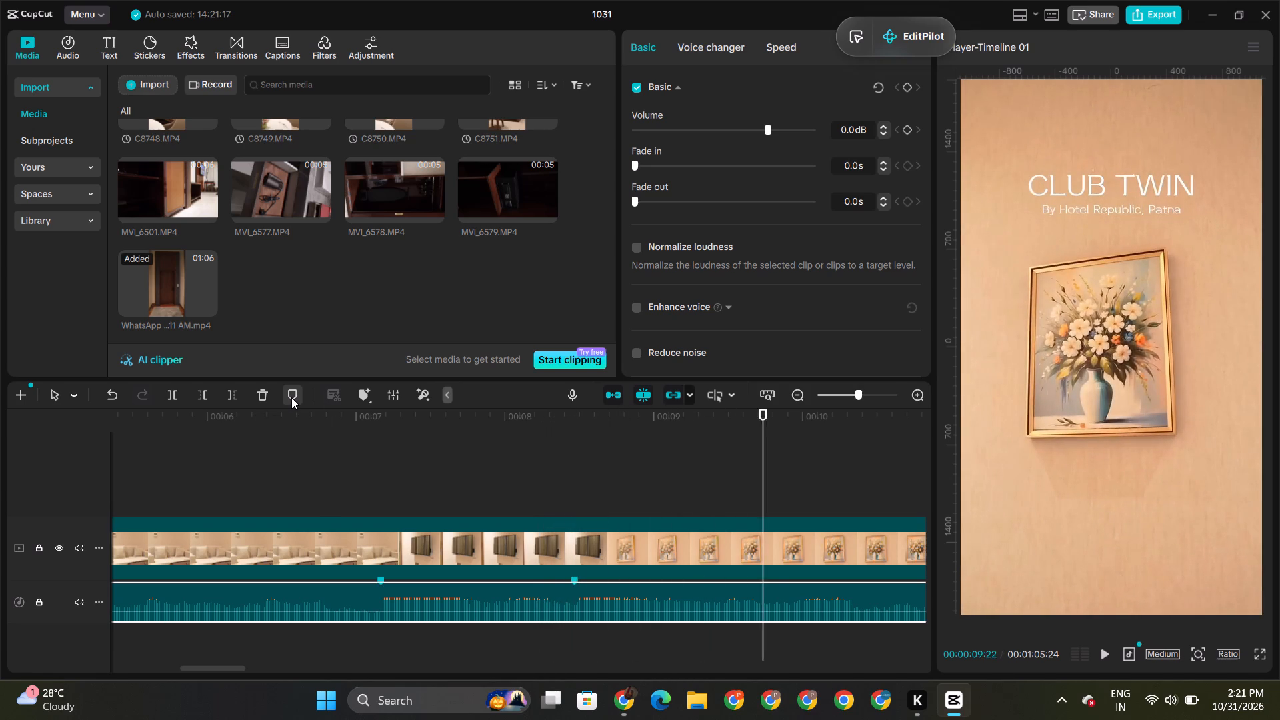
pyautogui.press('space')
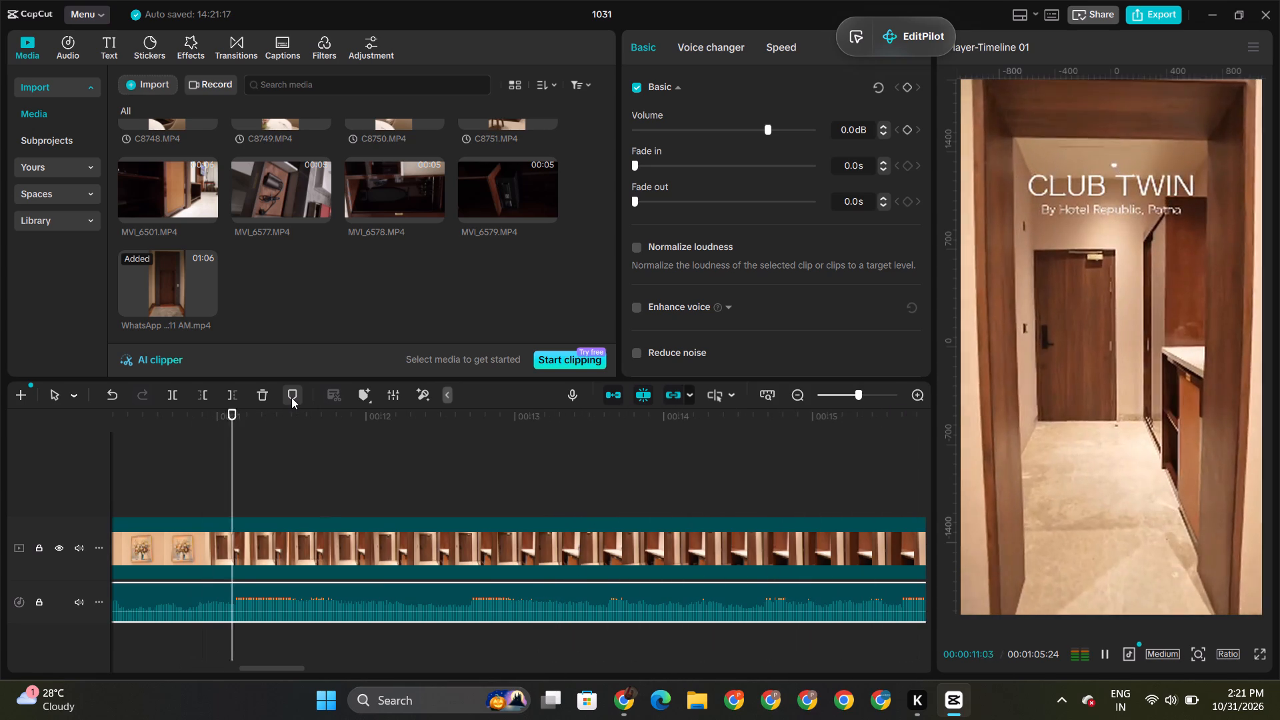
pyautogui.press('space')
pyautogui.press('Left')
pyautogui.press('Left')
pyautogui.press('Left')
pyautogui.press('Left')
pyautogui.press('Left')
pyautogui.press('Left')
pyautogui.press('Left')
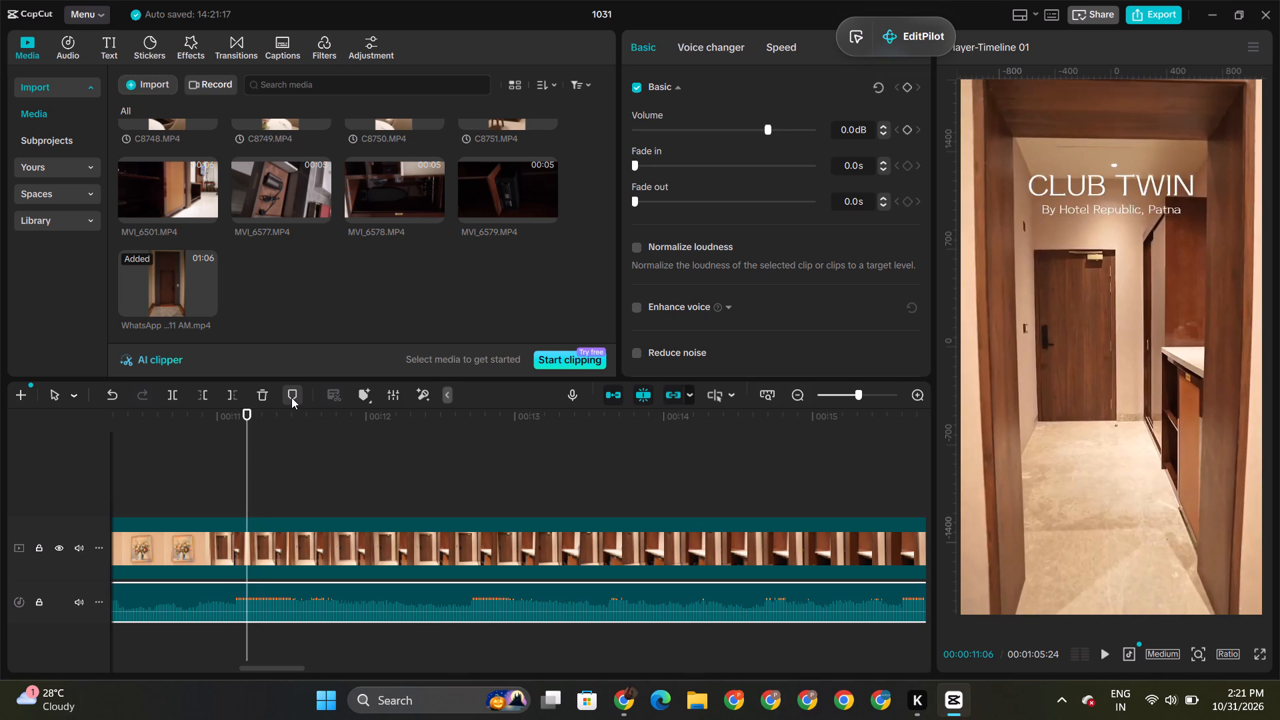
pyautogui.press('Left')
pyautogui.press('Left')
pyautogui.press('Left')
pyautogui.click(291, 397)
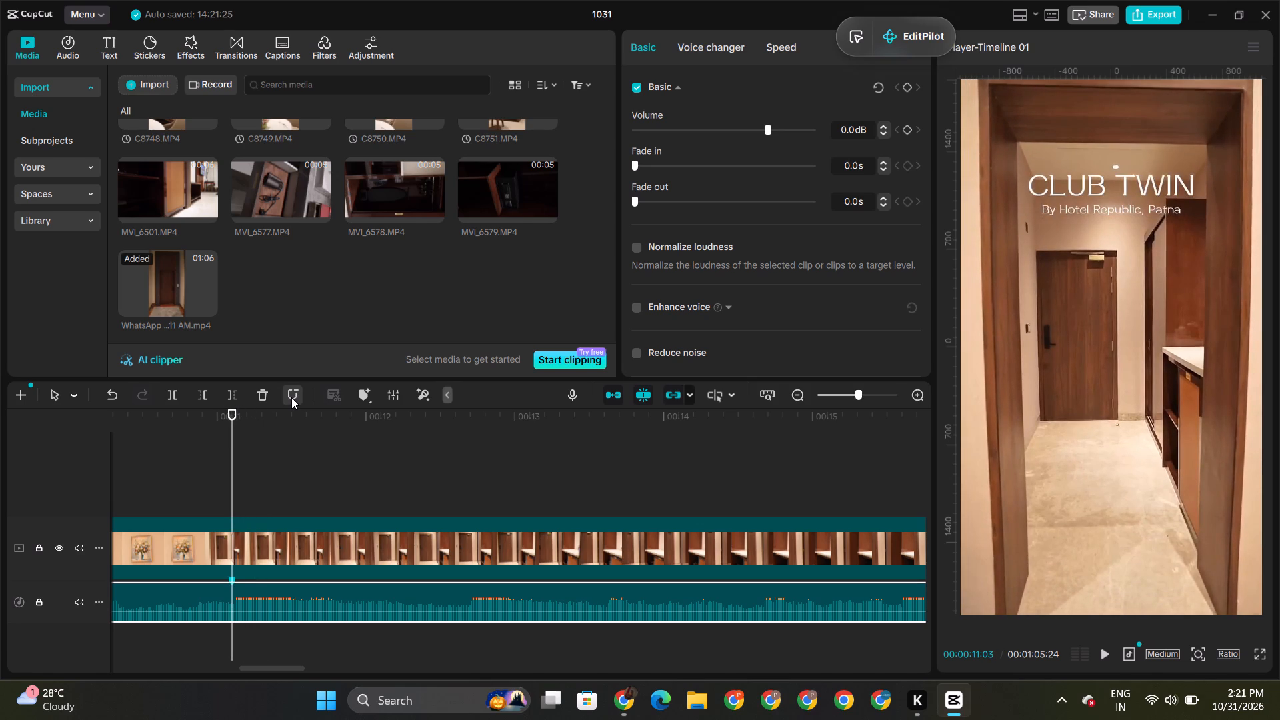
# Advance to the following beat in the extracted audio and add a marker to it at 00:00:12:20.
pyautogui.press('Right')
pyautogui.press('Right')
pyautogui.press('Right')
pyautogui.press('Right')
pyautogui.press('Right')
pyautogui.press('Right')
pyautogui.press('Right')
pyautogui.press('Right')
pyautogui.press('Right')
pyautogui.press('Right')
pyautogui.press('Right')
pyautogui.press('Right')
pyautogui.press('Right')
pyautogui.press('Right')
pyautogui.press('Right')
pyautogui.press('Right')
pyautogui.press('Right')
pyautogui.press('Right')
pyautogui.press('Right')
pyautogui.press('Right')
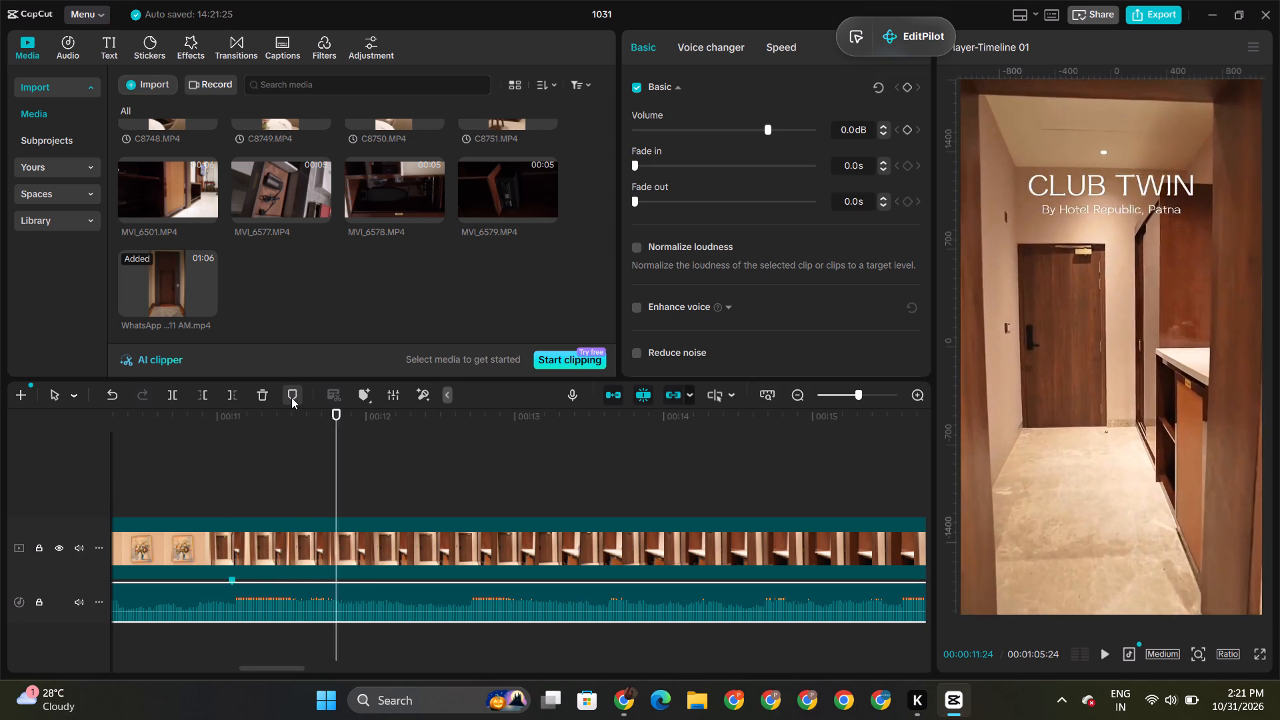
pyautogui.press('Right')
pyautogui.press('Right')
pyautogui.press('Right')
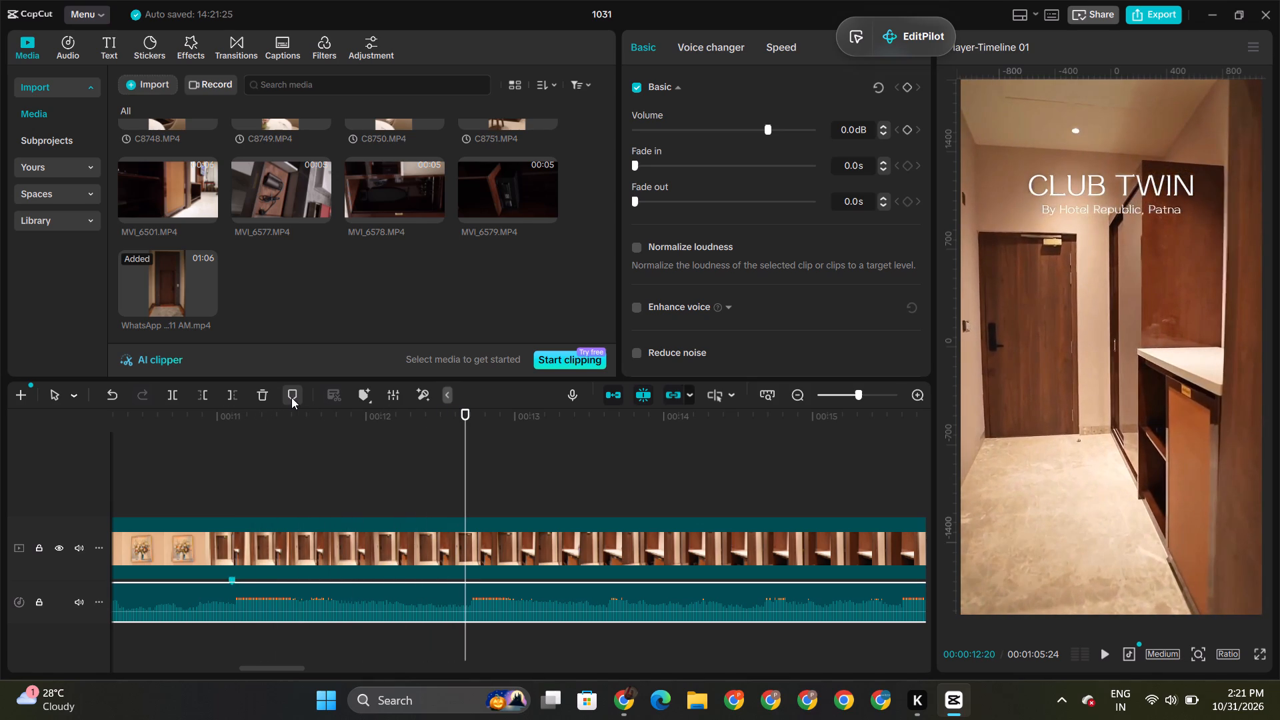
pyautogui.click(291, 397)
# Advance to the next strong beat in the extracted audio and add a marker to it at 00:00:15:17.
pyautogui.press('Right')
pyautogui.press('Right')
pyautogui.press('Right')
pyautogui.press('Right')
pyautogui.press('Right')
pyautogui.press('Right')
pyautogui.press('Right')
pyautogui.press('Right')
pyautogui.press('Right')
pyautogui.press('Right')
pyautogui.press('Right')
pyautogui.press('Right')
pyautogui.press('Right')
pyautogui.press('Right')
pyautogui.press('Right')
pyautogui.press('Right')
pyautogui.press('Right')
pyautogui.press('Right')
pyautogui.press('Right')
pyautogui.press('Right')
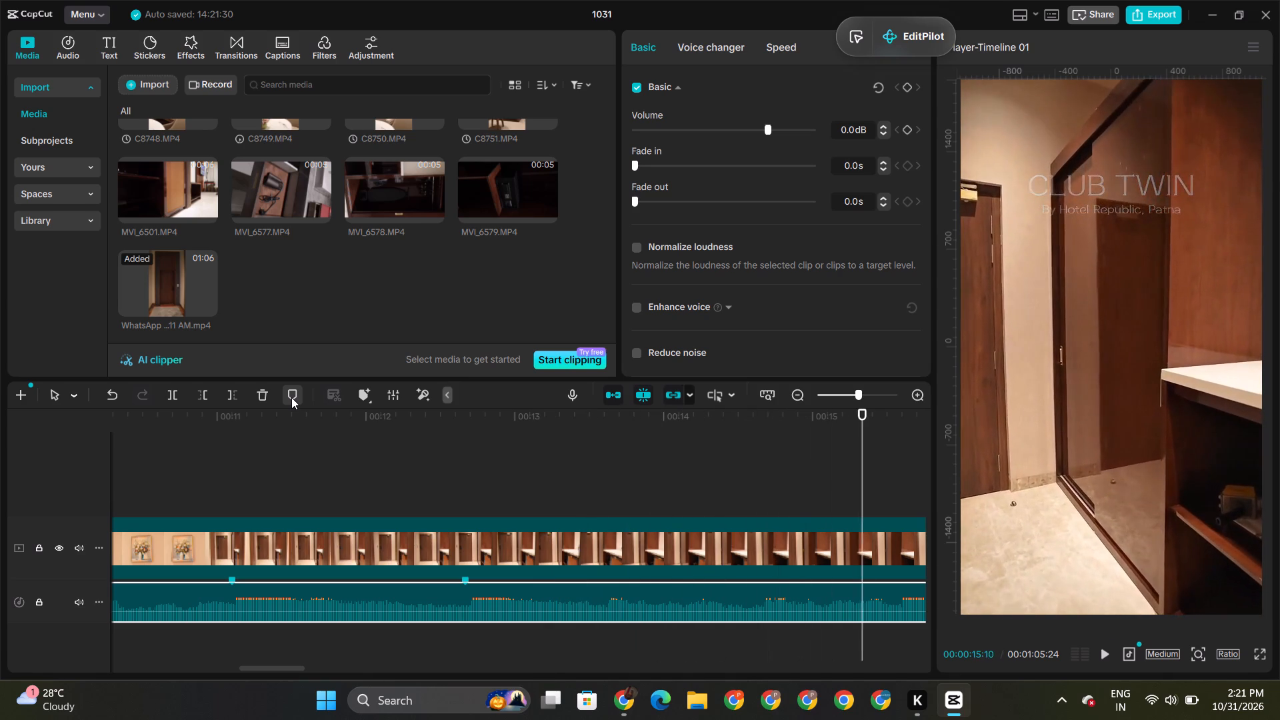
pyautogui.press('Right')
pyautogui.press('Right')
pyautogui.press('Right')
pyautogui.press('Right')
pyautogui.press('Right')
pyautogui.press('Right')
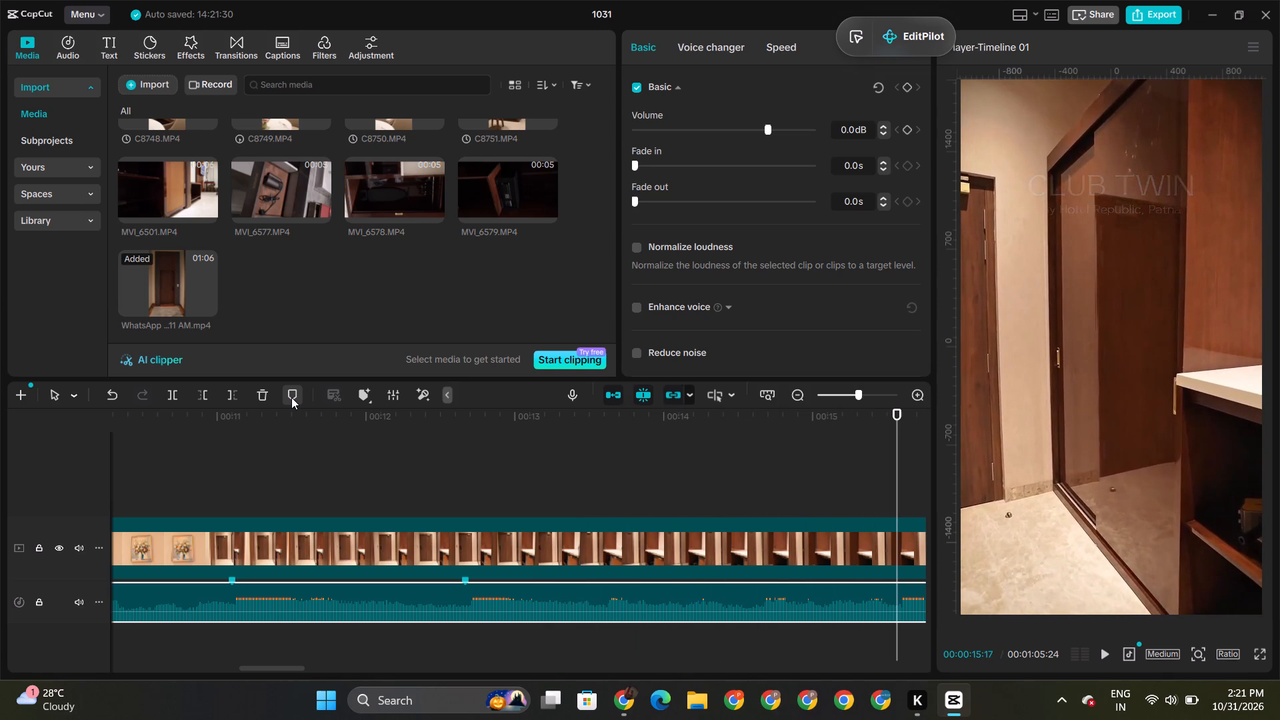
pyautogui.click(291, 397)
# Replay the extracted audio from the 00:00:15:17 marker and add a marker on the next beat at 00:00:16:28.
pyautogui.press('Right')
pyautogui.press('Right')
pyautogui.press('Right')
pyautogui.press('Right')
pyautogui.press('Right')
pyautogui.press('Right')
pyautogui.press('space')
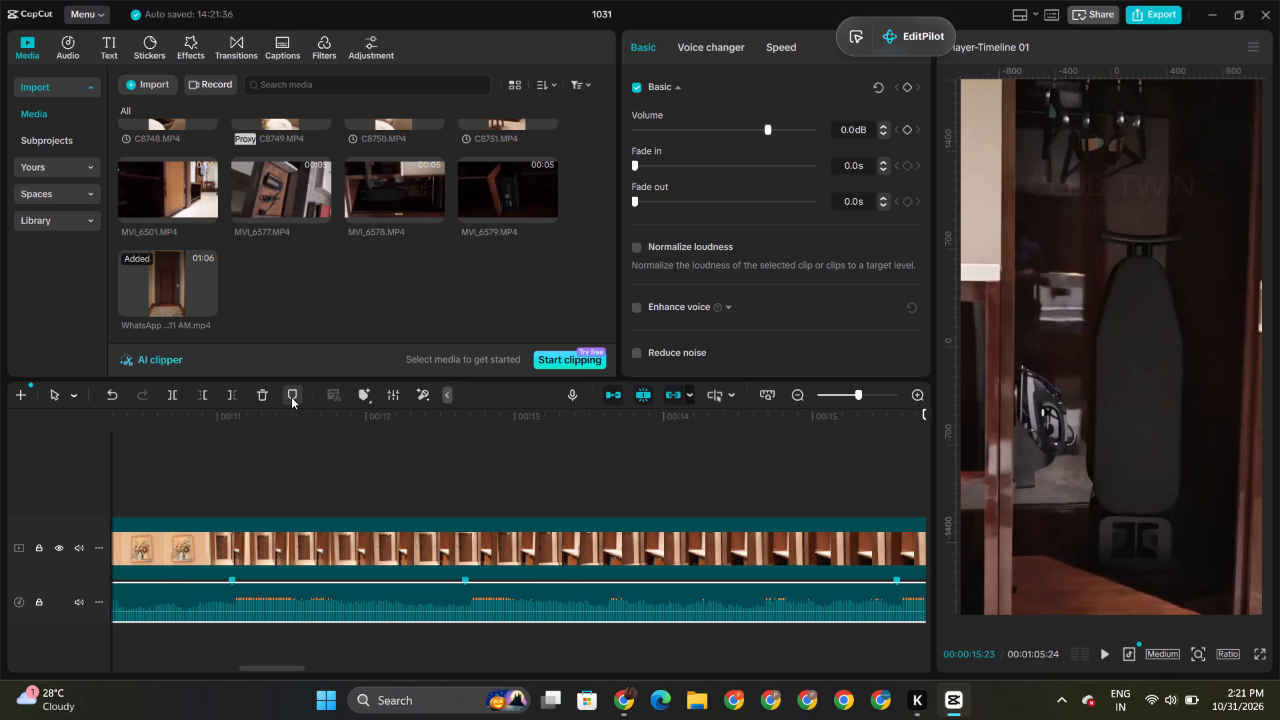
pyautogui.press('space')
pyautogui.press('space')
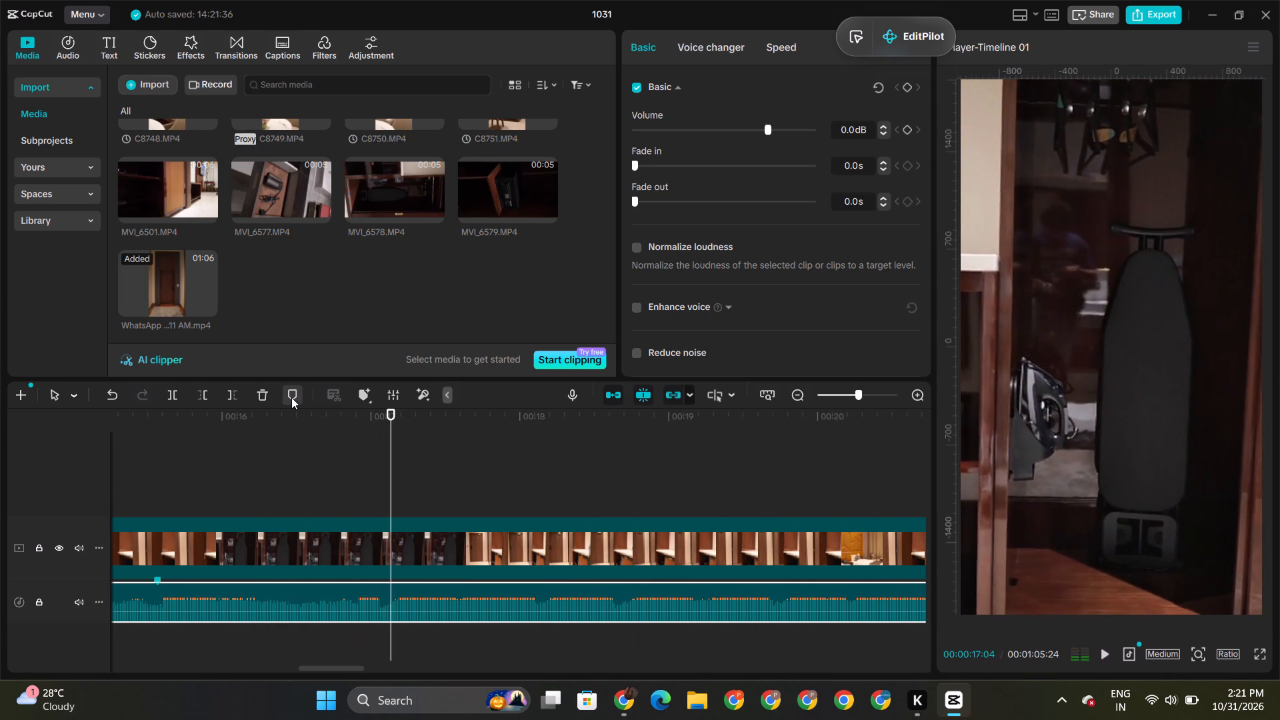
pyautogui.press('space')
pyautogui.click(154, 421)
pyautogui.press('space')
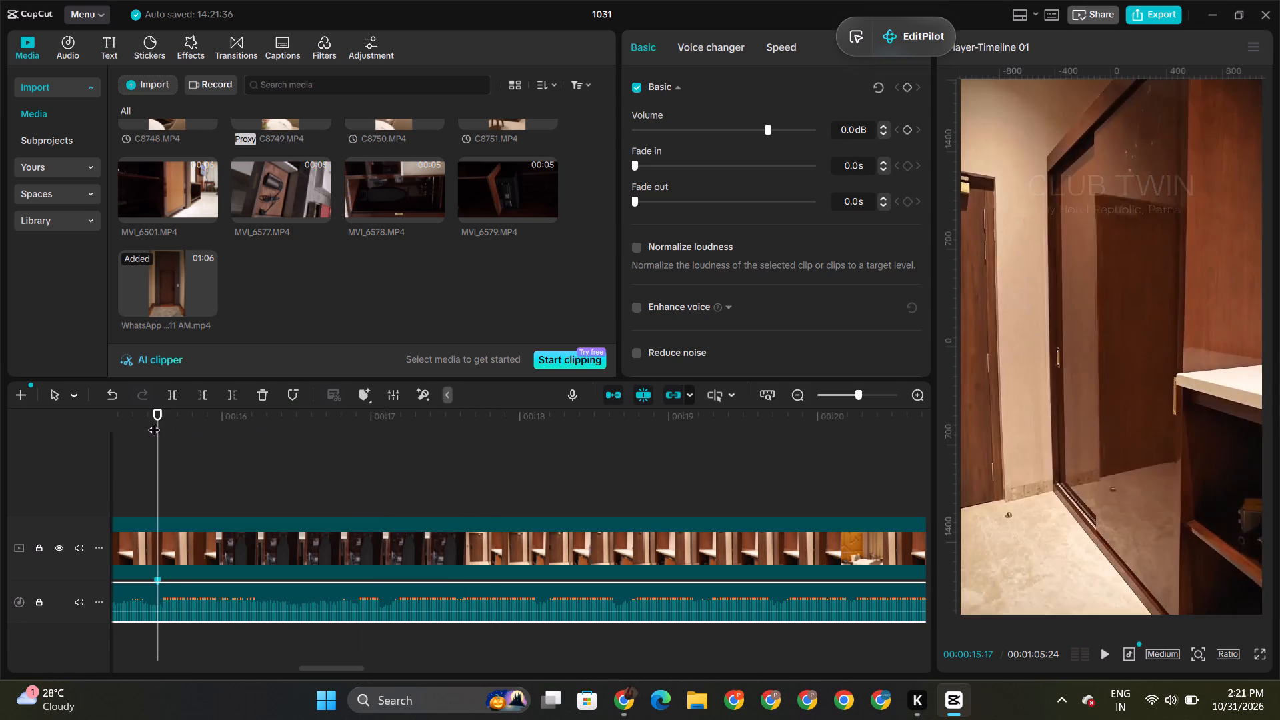
pyautogui.press('space')
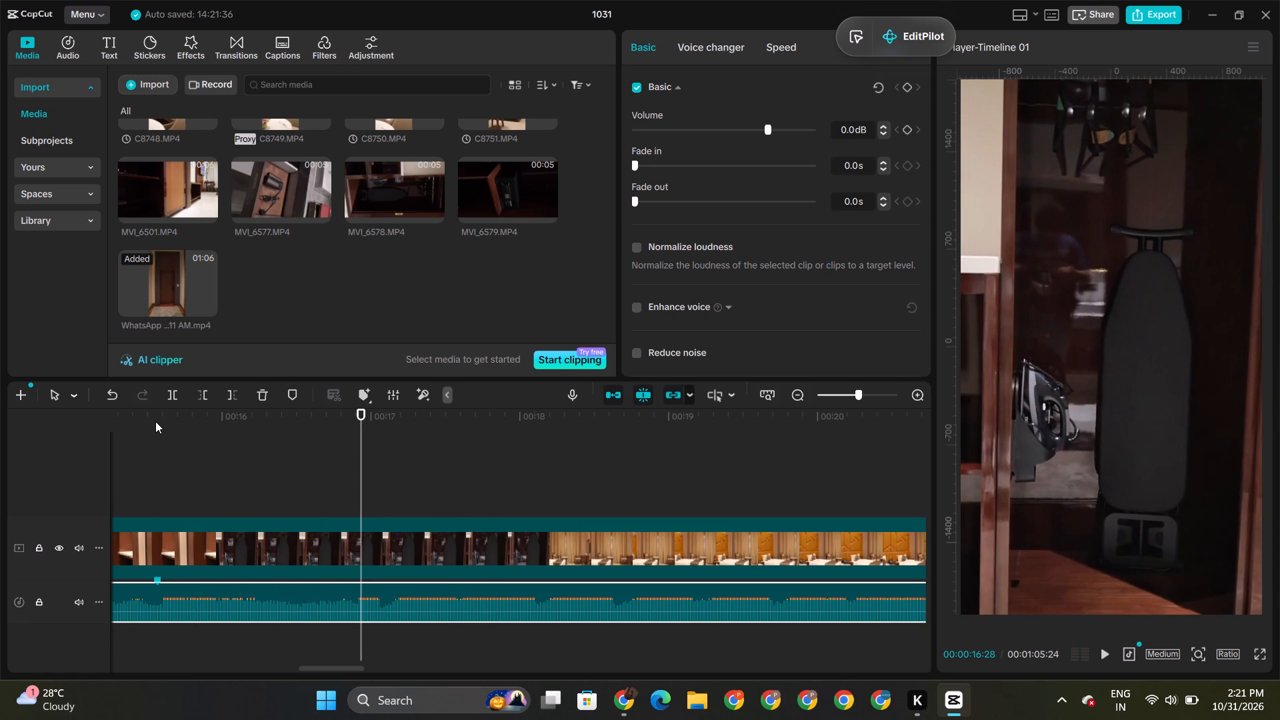
pyautogui.click(298, 389)
# Play on through the extracted audio and add markers on the next two beats, at 00:00:18:22 and 00:00:20:07.
pyautogui.press('space')
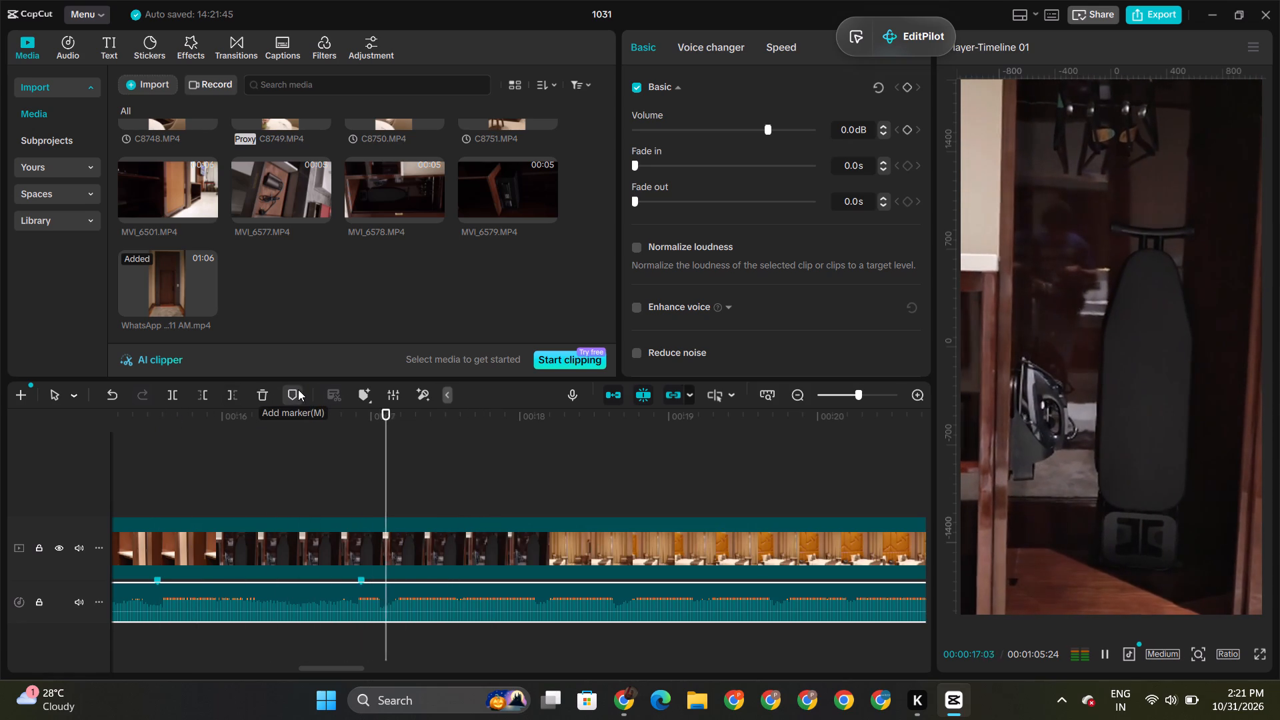
pyautogui.press('space')
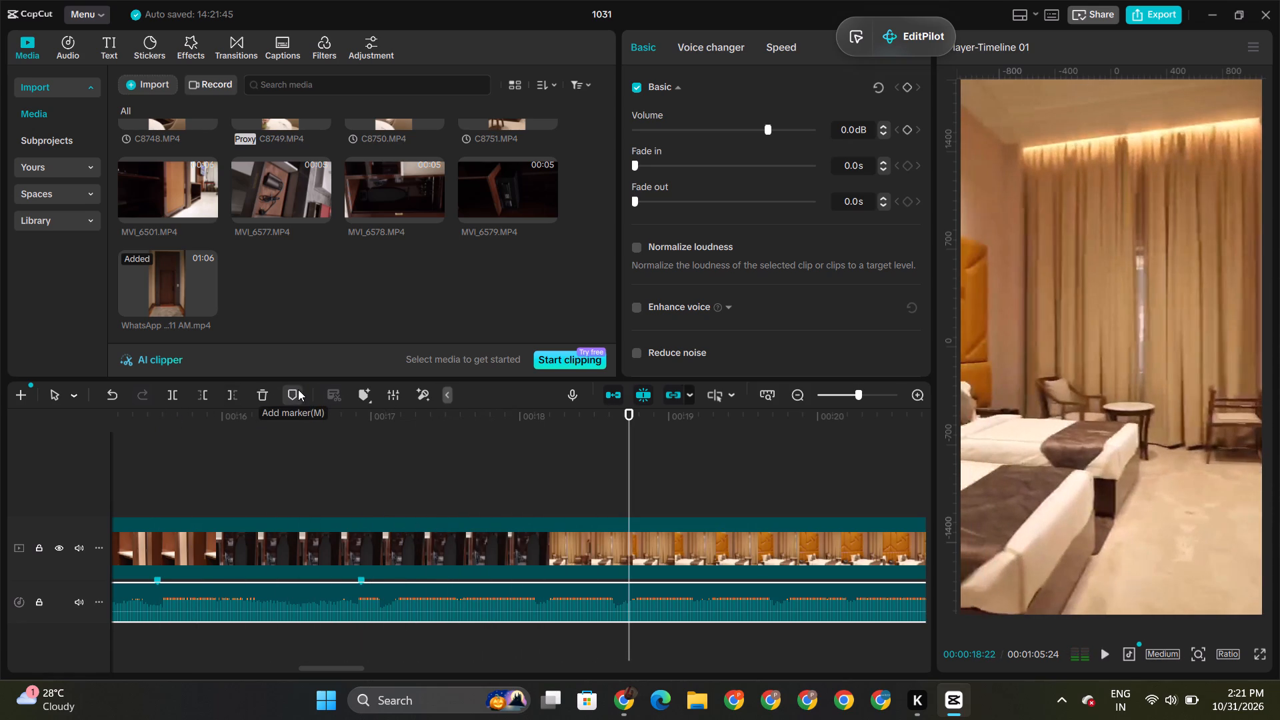
pyautogui.click(298, 389)
pyautogui.press('space')
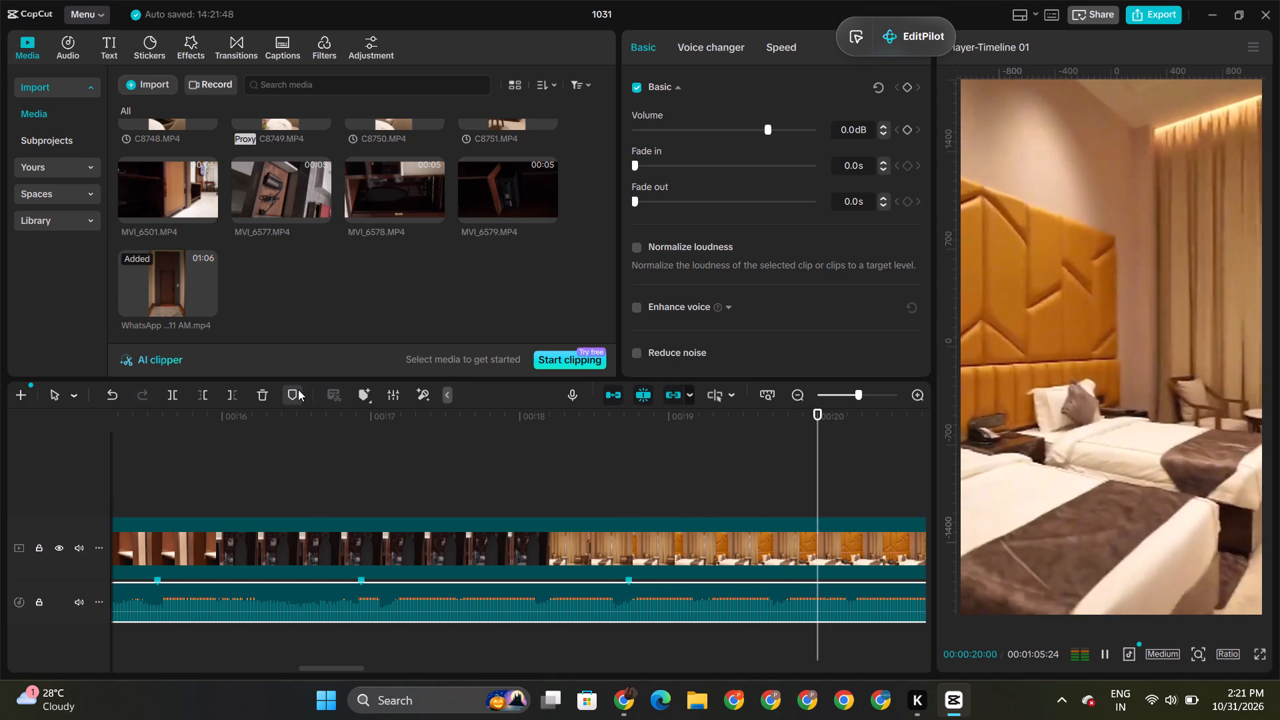
pyautogui.press('space')
pyautogui.press('Right')
pyautogui.press('Right')
pyautogui.press('Right')
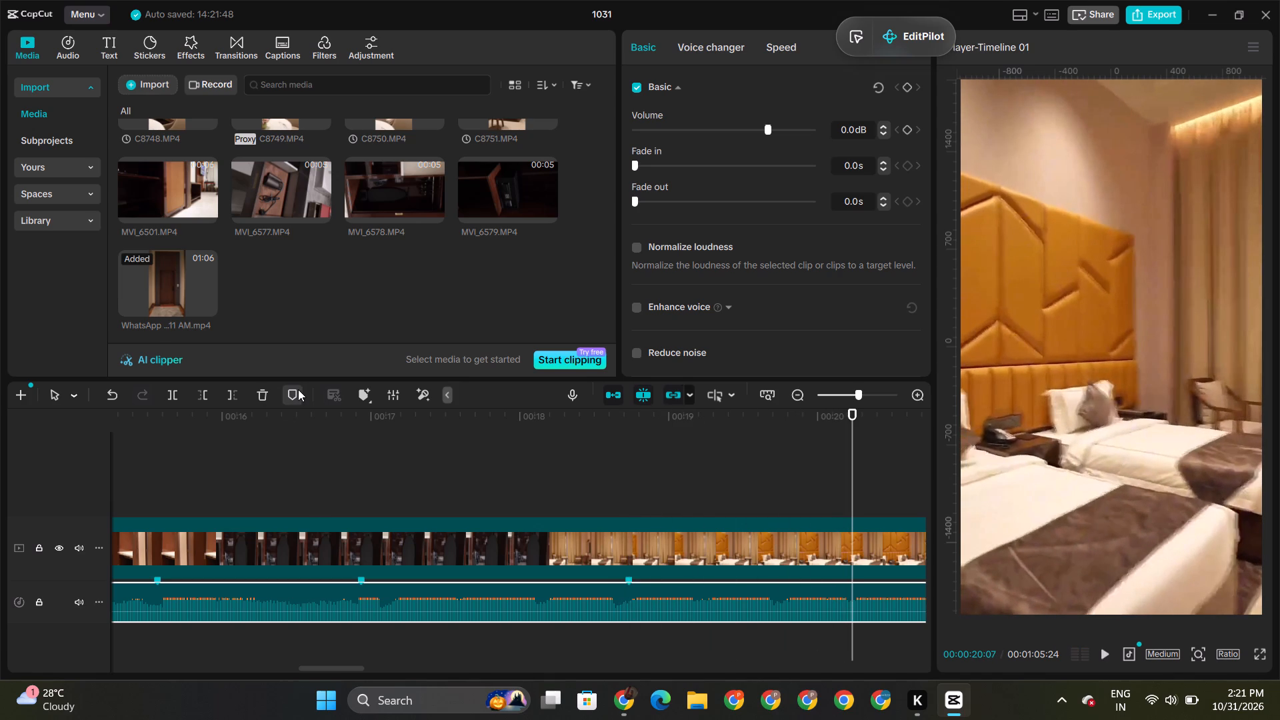
pyautogui.click(298, 389)
# Continue playing the extracted audio and add beat markers at 00:00:21:25 and about 00:00:23:16.
pyautogui.press('space')
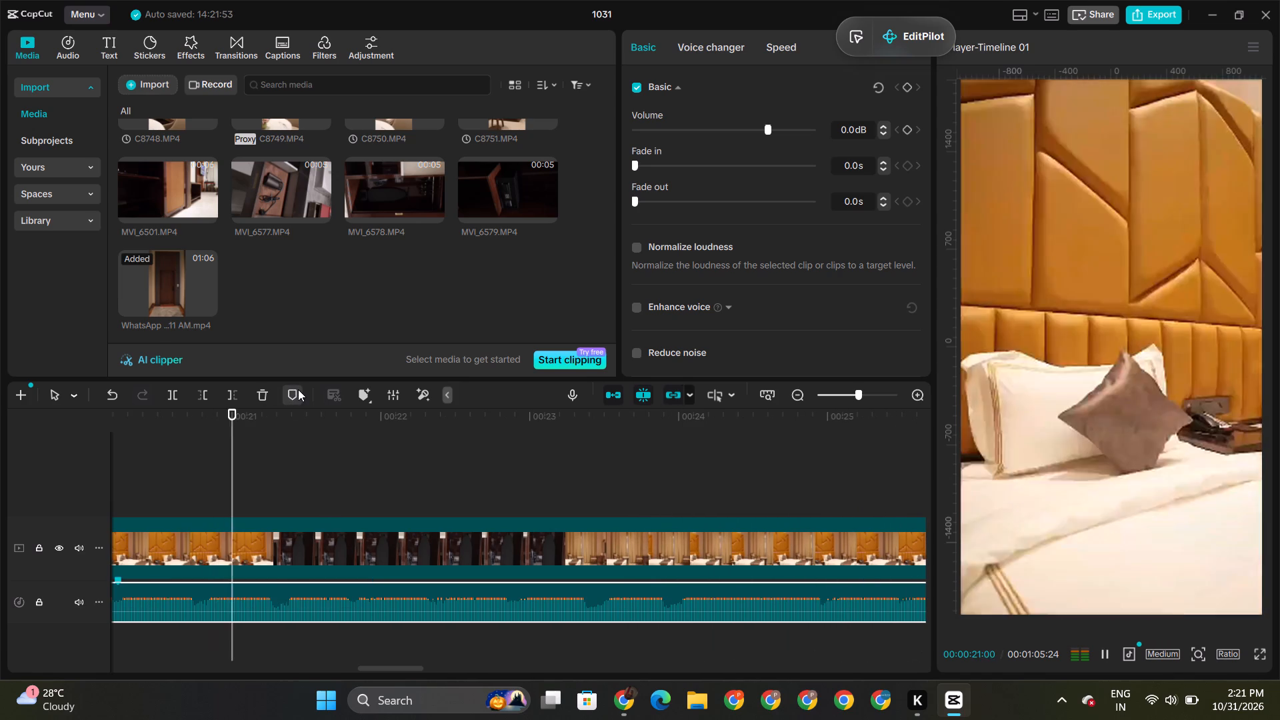
pyautogui.press('space')
pyautogui.press('space')
pyautogui.press('space')
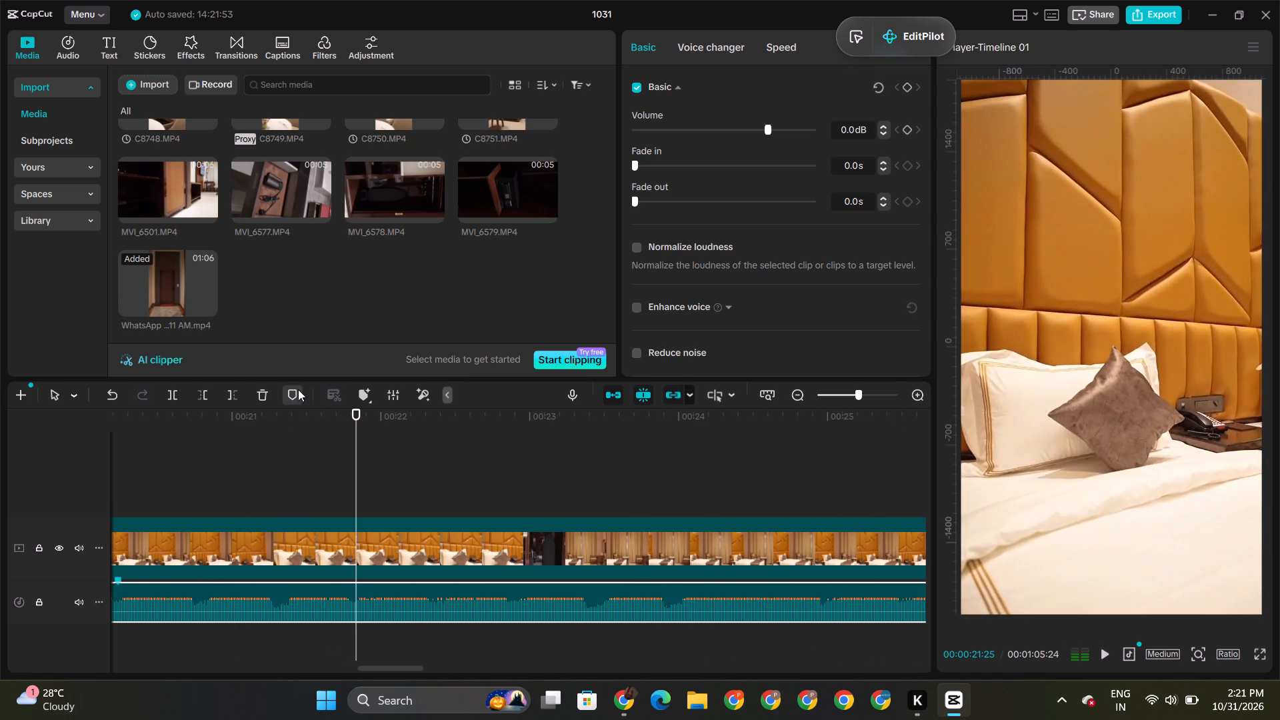
pyautogui.click(298, 389)
pyautogui.press('space')
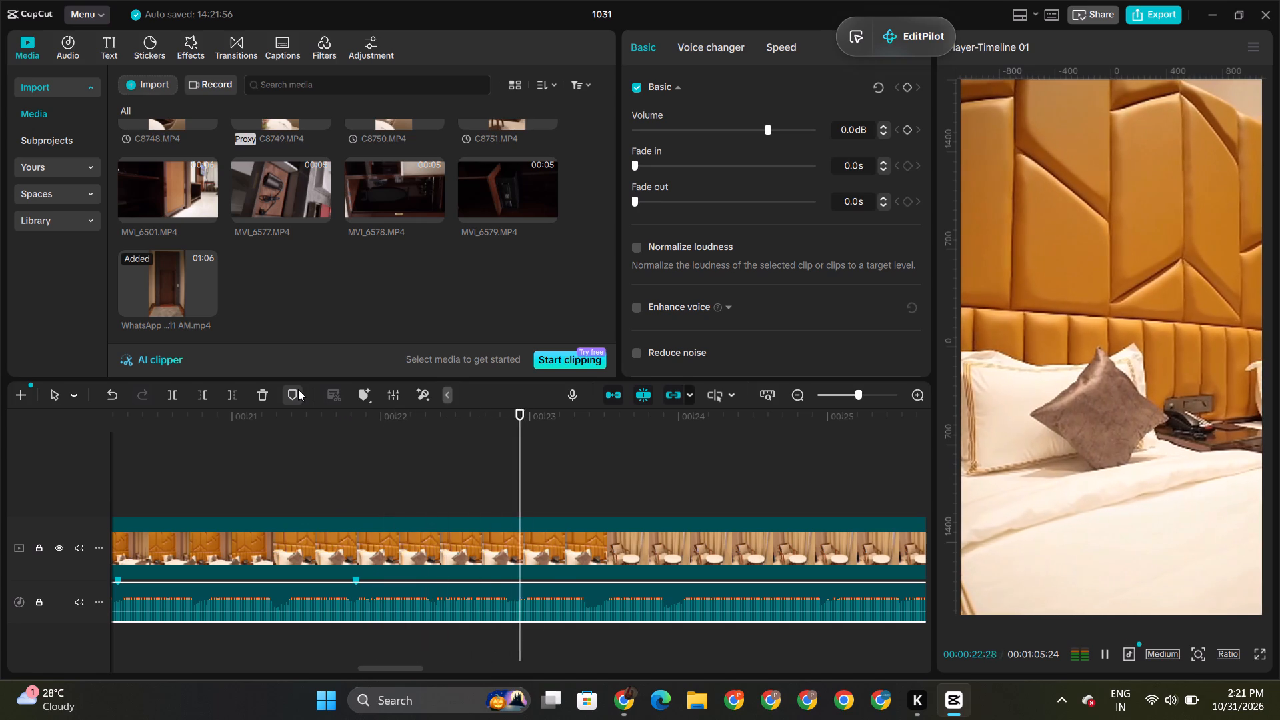
pyautogui.press('space')
pyautogui.click(298, 389)
# Mark the next two beats of the extracted audio, at 00:00:25:04 and 00:00:26:23.
pyautogui.press('space')
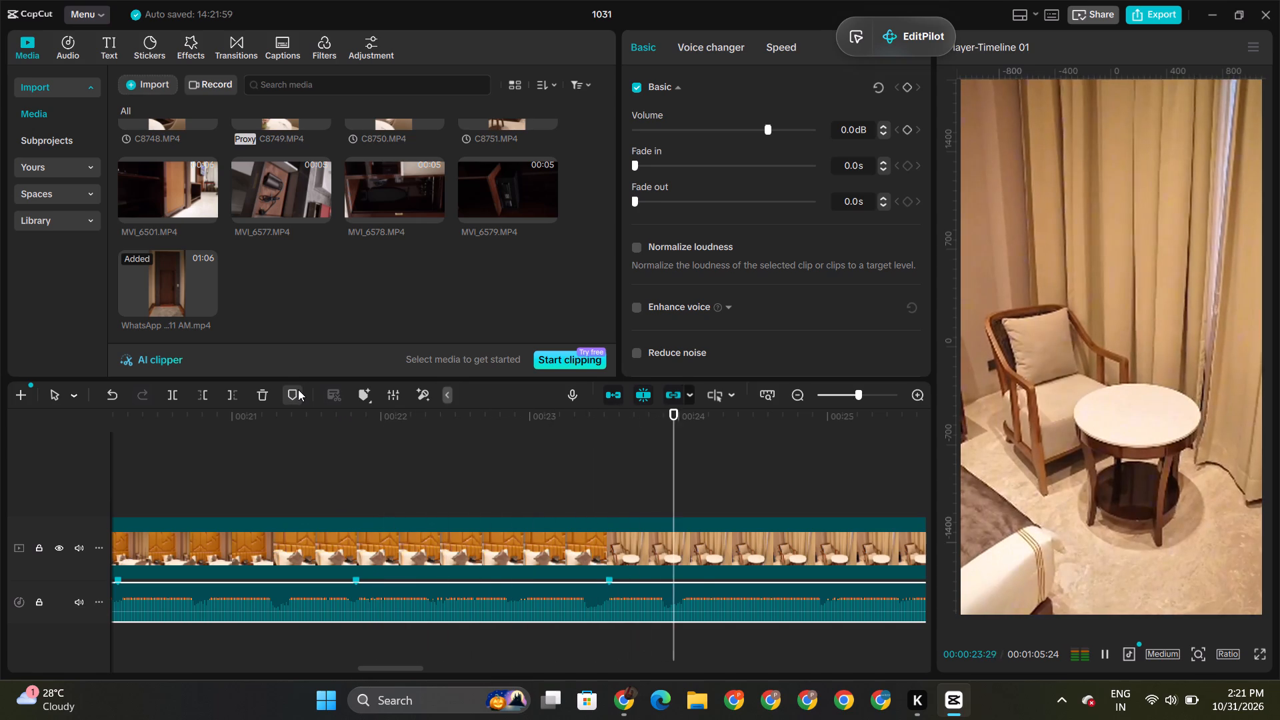
pyautogui.press('space')
pyautogui.click(298, 389)
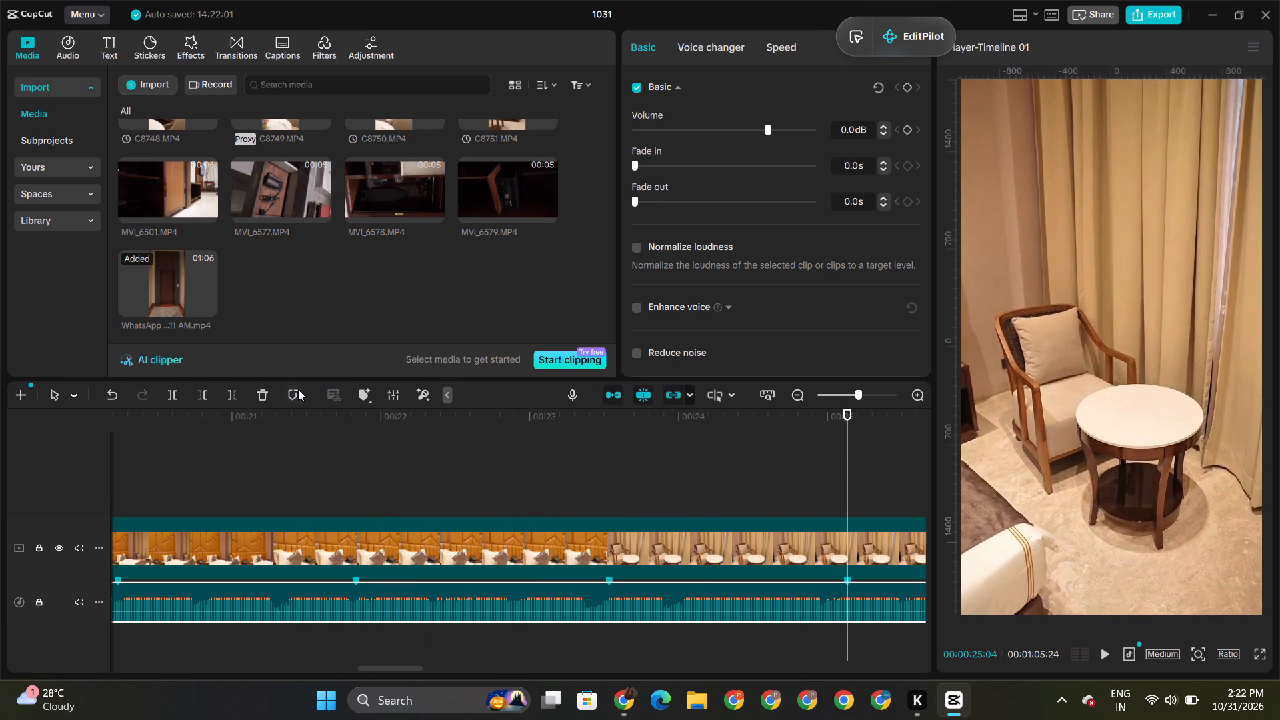
pyautogui.press('space')
pyautogui.press('space')
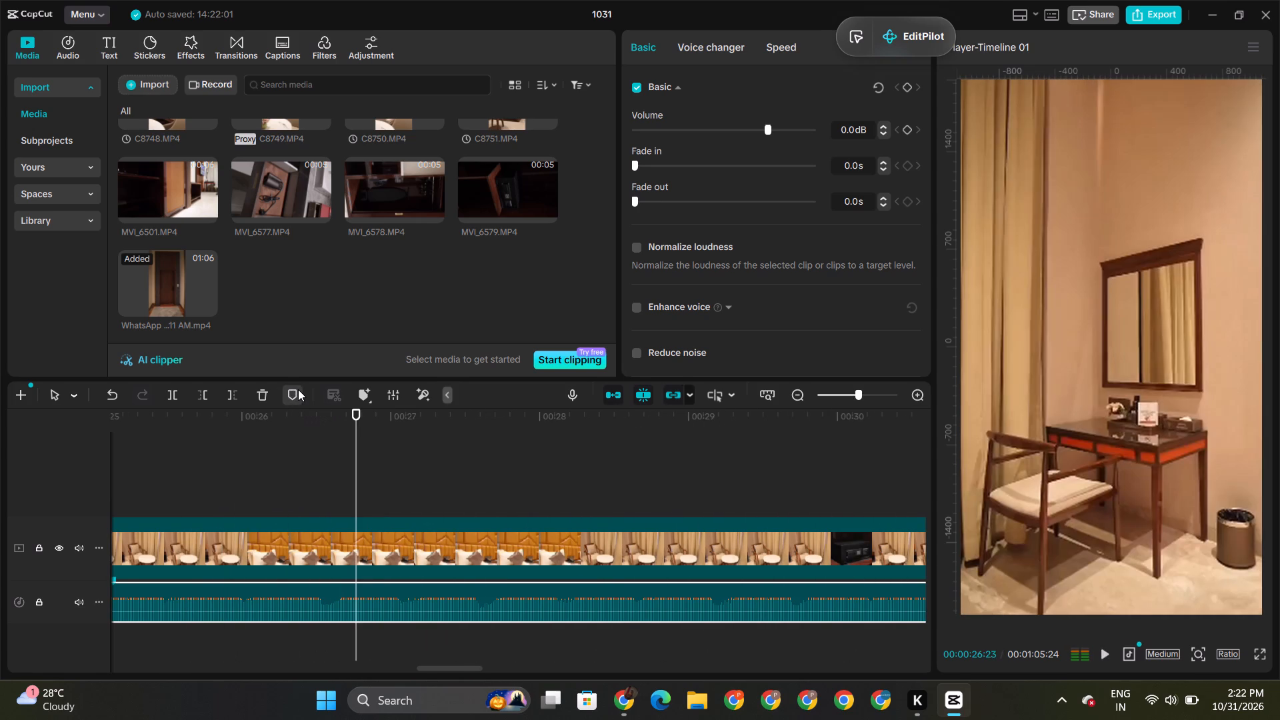
pyautogui.click(298, 389)
# Add markers on the following two beats of the extracted audio, at about 00:00:28:10 and at 00:00:29:29.
pyautogui.press('space')
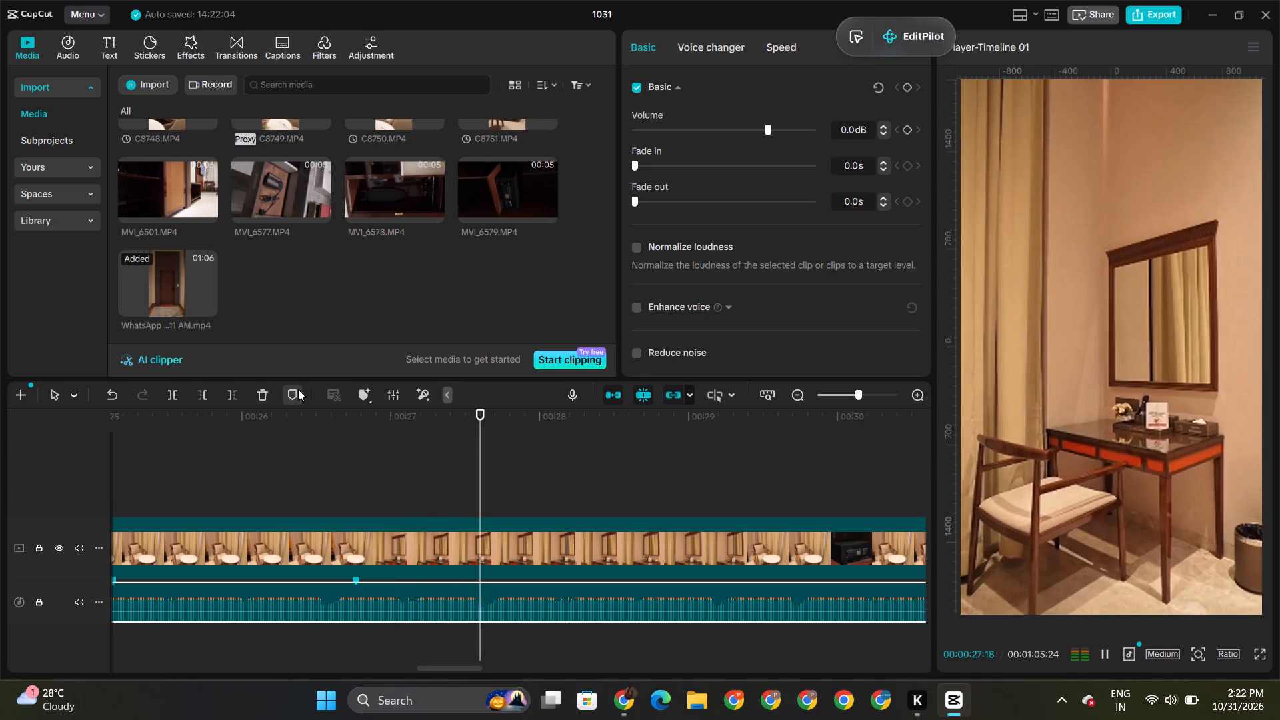
pyautogui.press('space')
pyautogui.click(298, 389)
pyautogui.press('space')
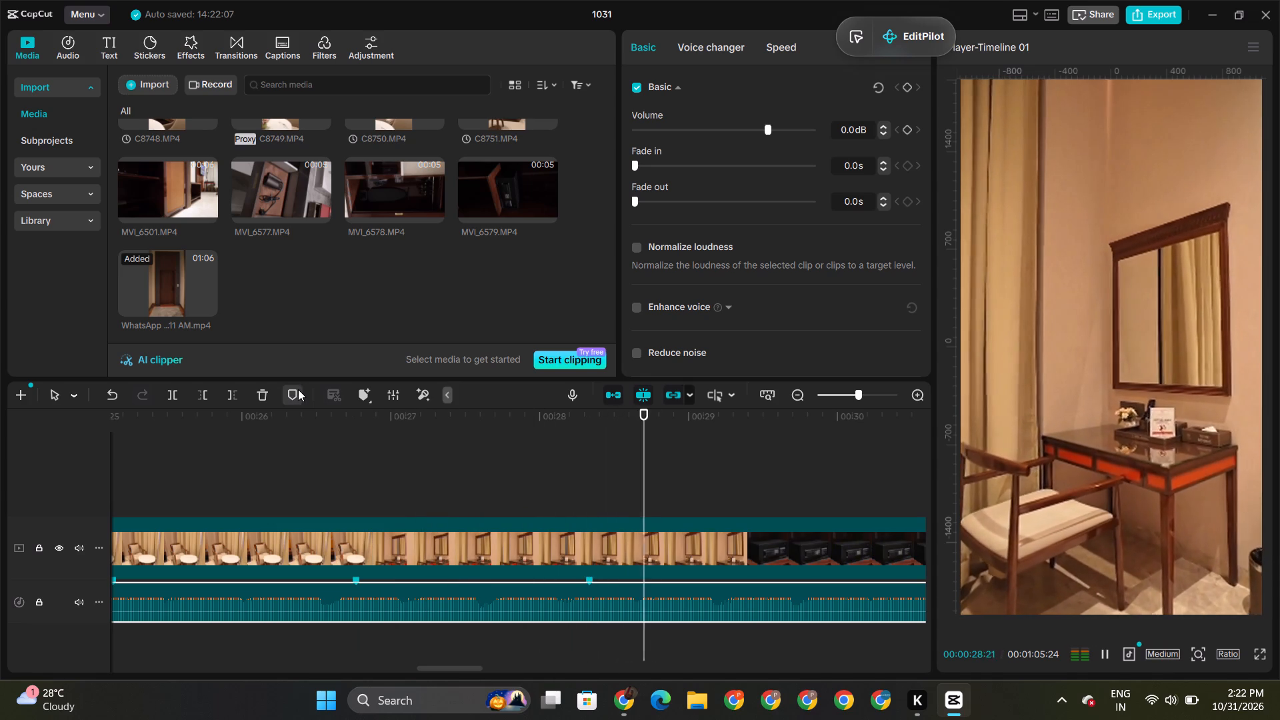
pyautogui.press('space')
pyautogui.click(298, 389)
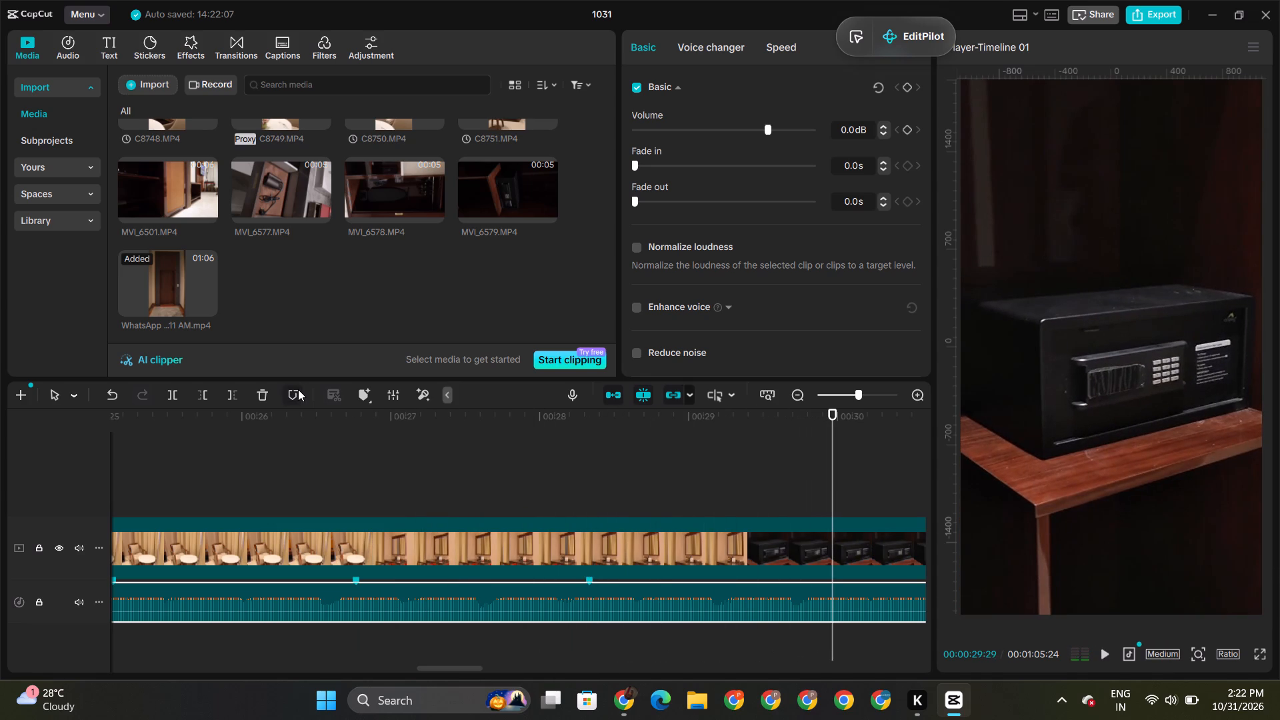
# Continue playing the extracted audio and add beat markers at 00:00:31:18 and about 00:00:33:08.
pyautogui.press('space')
pyautogui.press('space')
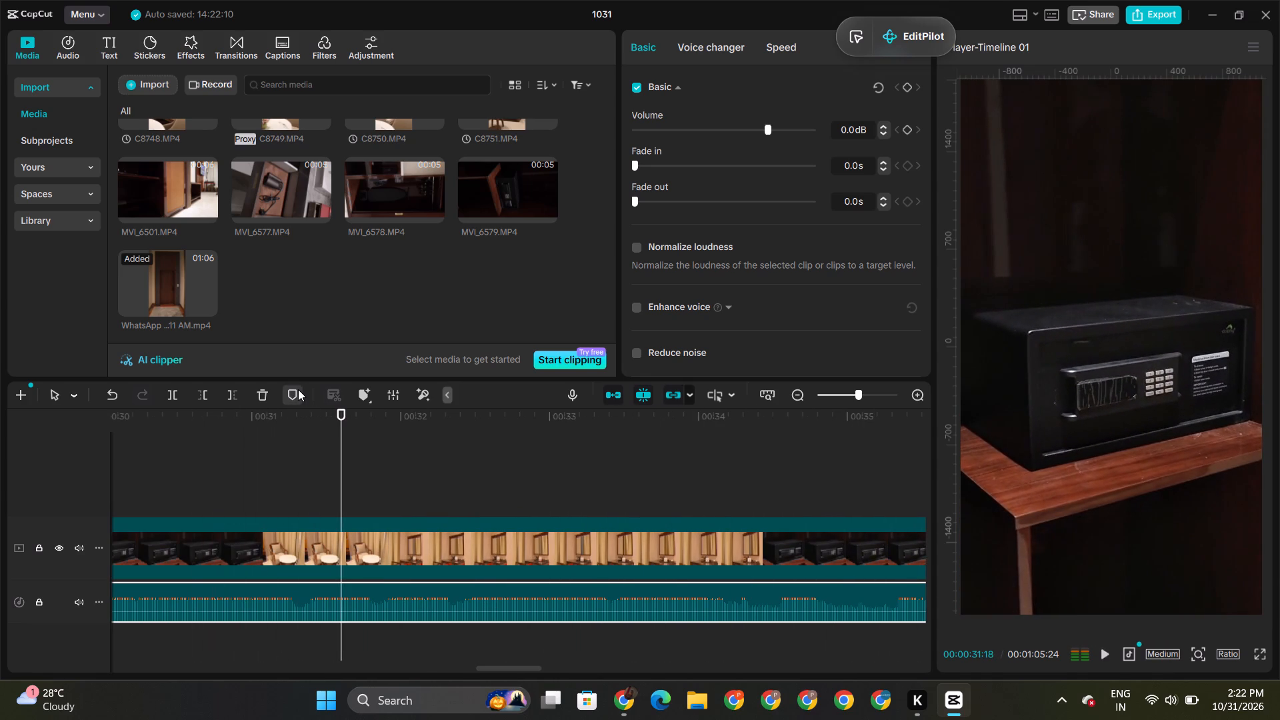
pyautogui.click(298, 389)
pyautogui.press('space')
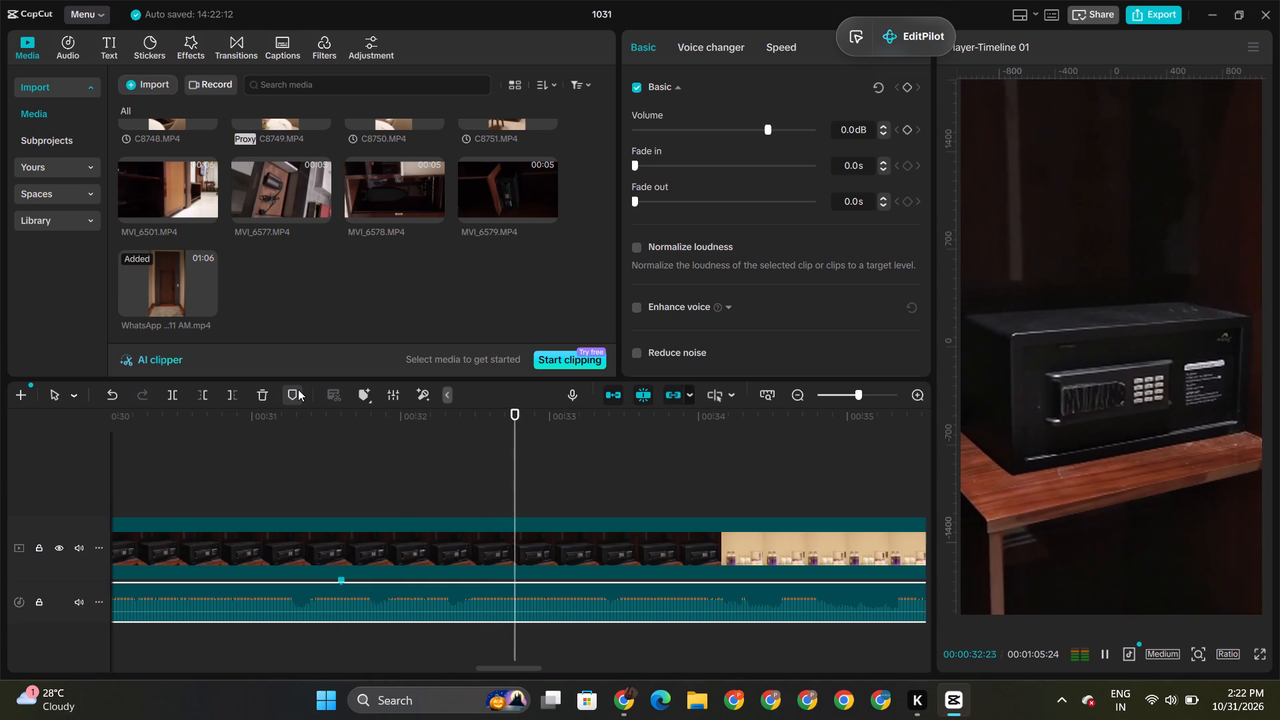
pyautogui.press('space')
pyautogui.click(298, 389)
# Mark the next two beats of the extracted audio, at 00:00:34:16 and 00:00:36:11.
pyautogui.press('space')
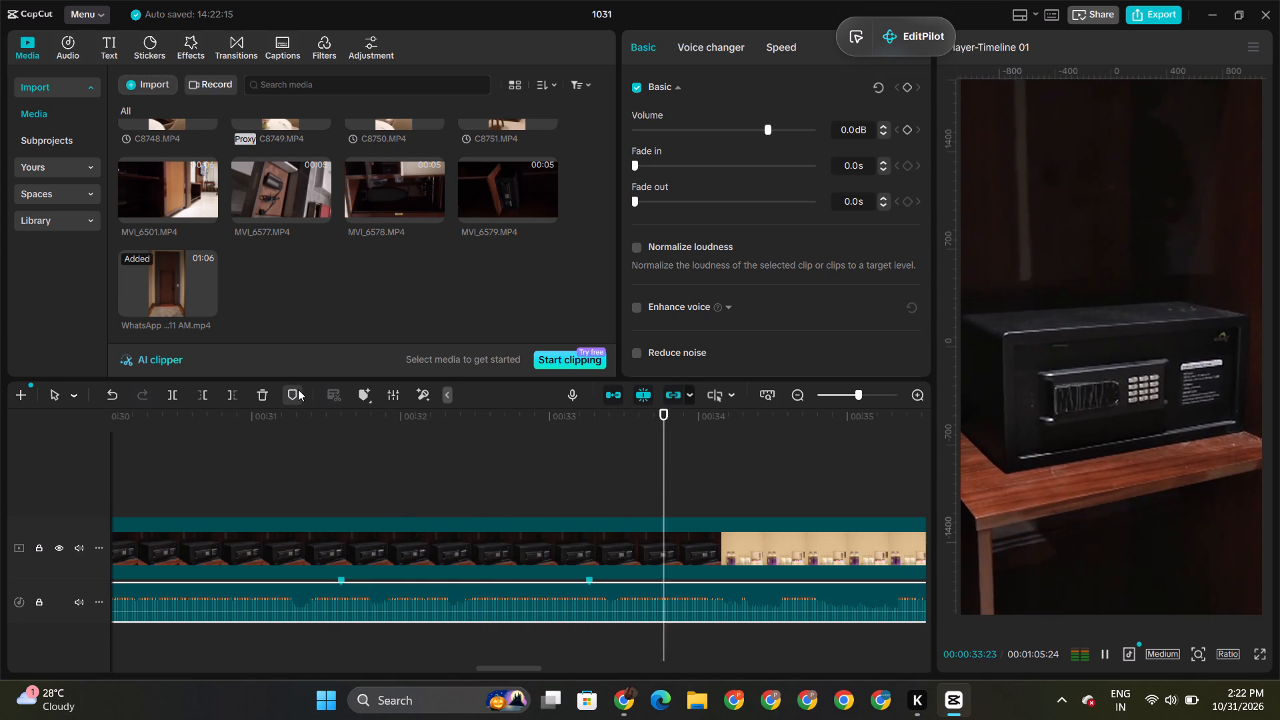
pyautogui.press('space')
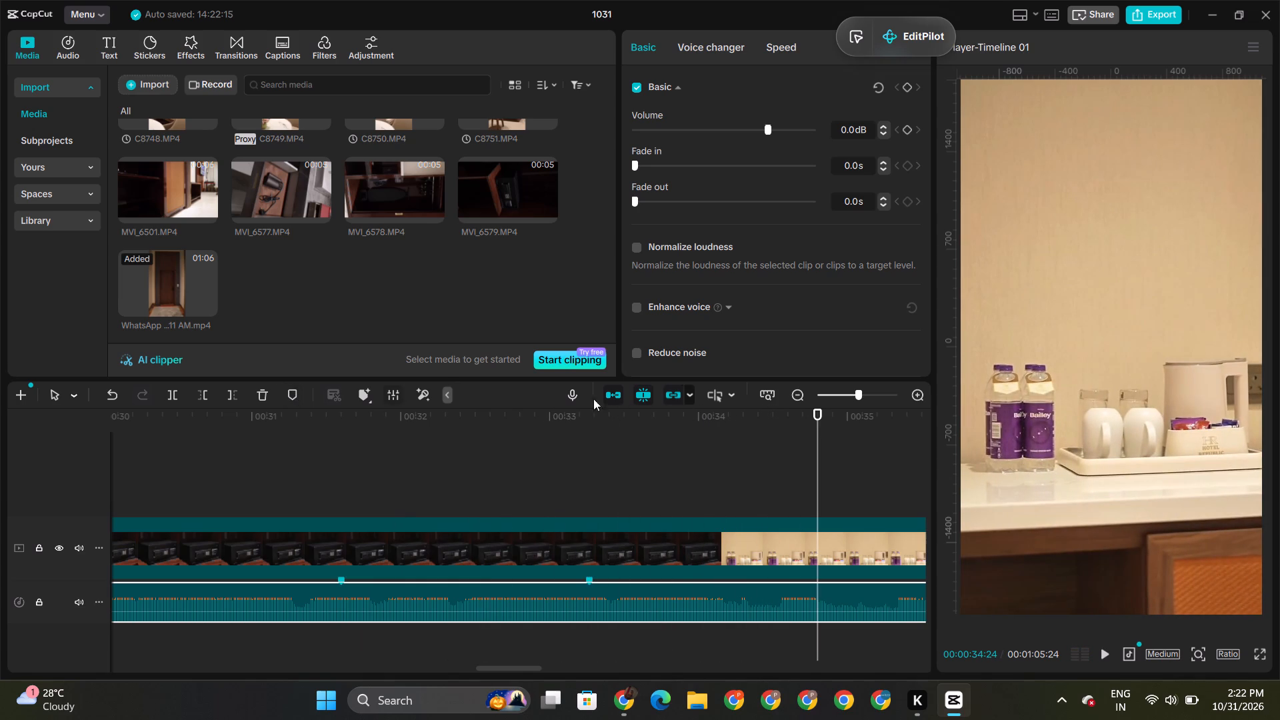
pyautogui.click(786, 422)
pyautogui.moveTo(786, 422); pyautogui.dragTo(777, 426)
pyautogui.click(298, 397)
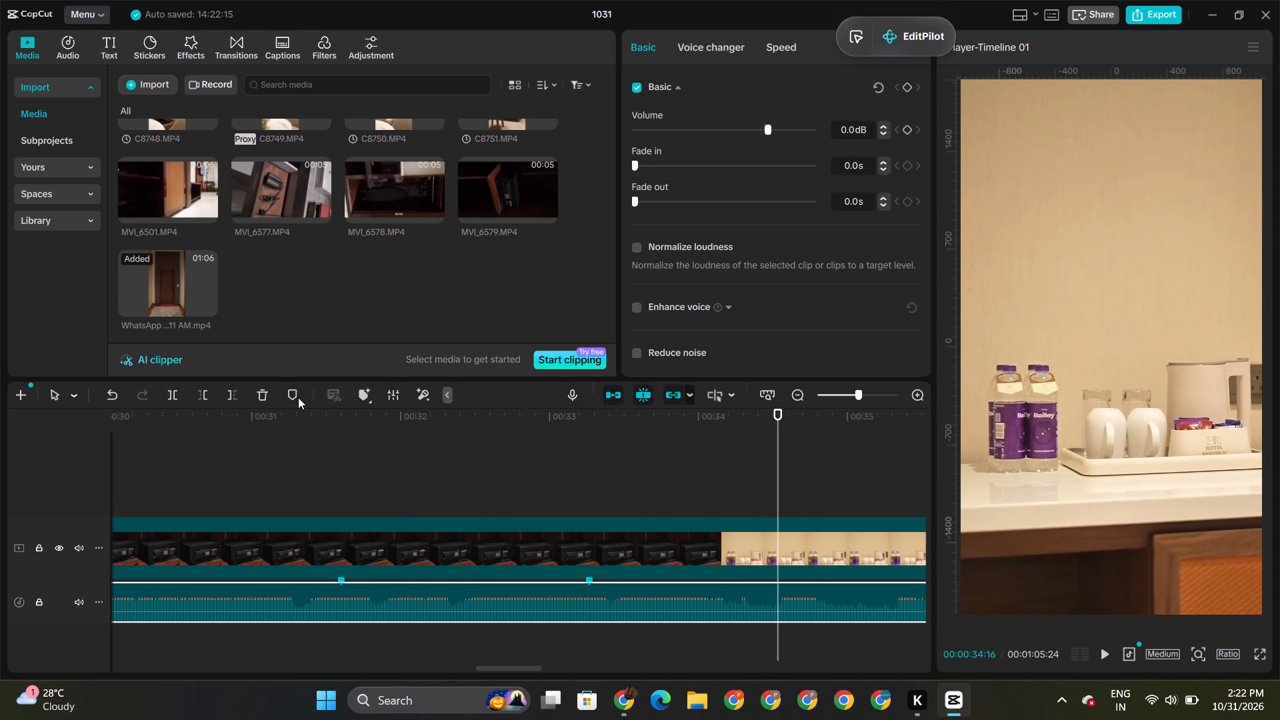
pyautogui.press('space')
pyautogui.press('space')
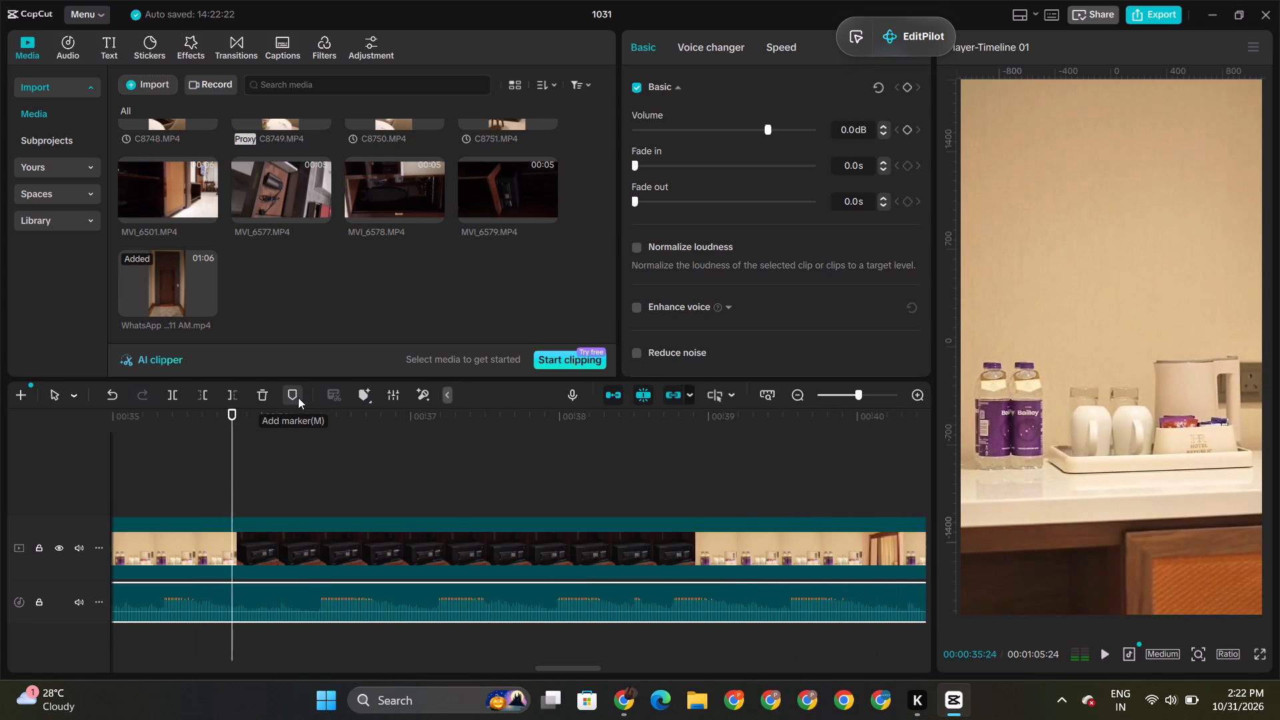
pyautogui.press('space')
pyautogui.press('space')
pyautogui.press('Left')
pyautogui.press('Left')
pyautogui.press('Left')
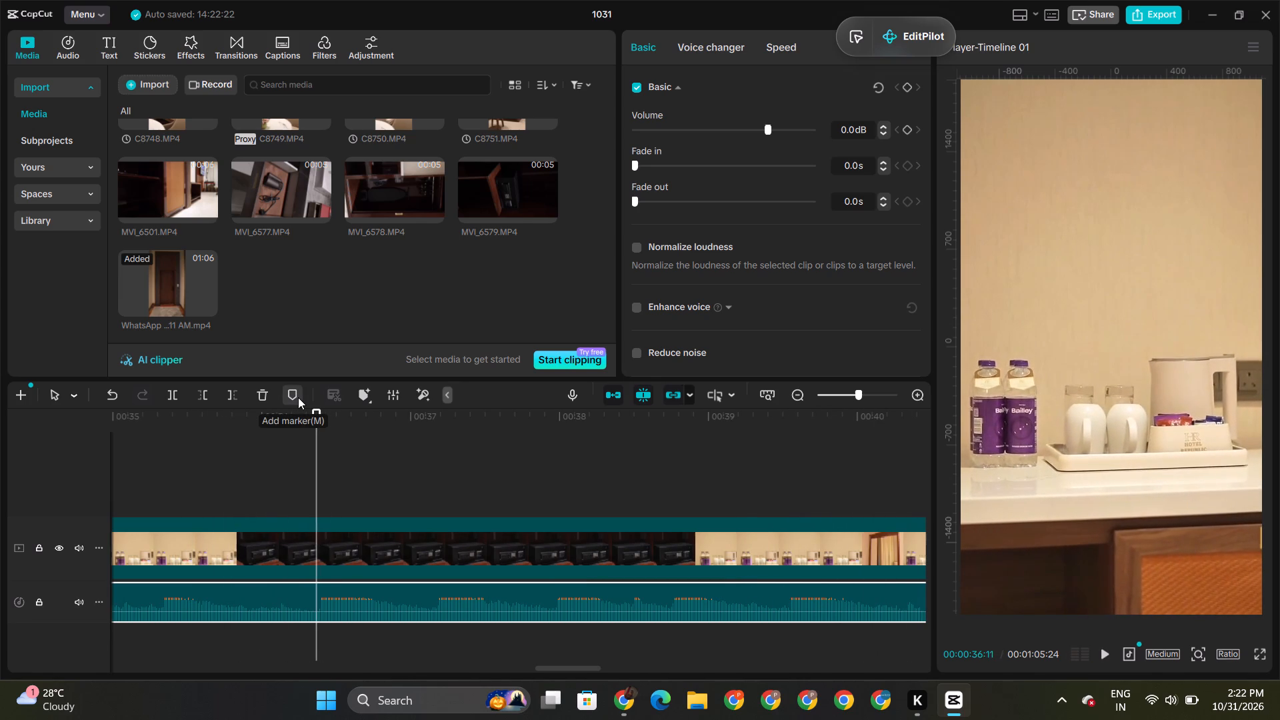
pyautogui.click(298, 397)
# Add markers on the following two beats of the extracted audio, at about 00:00:37:29 and at 00:00:39:16.
pyautogui.press('space')
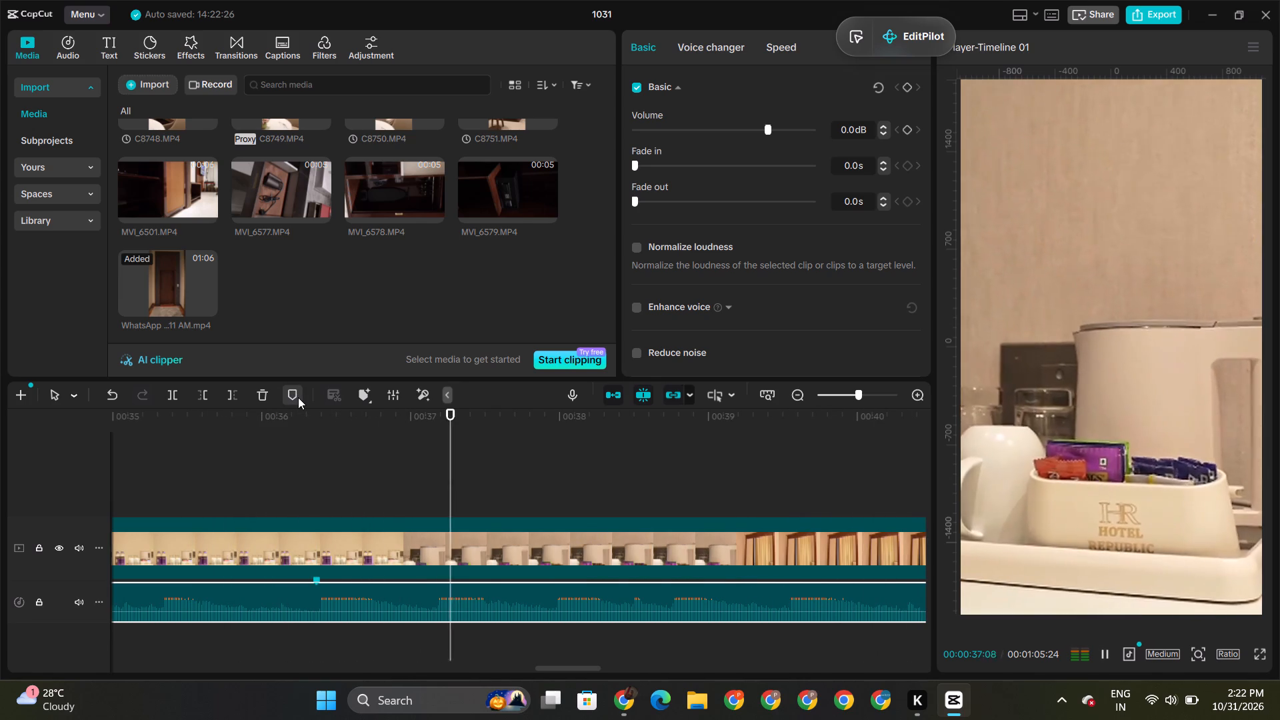
pyautogui.press('space')
pyautogui.click(298, 397)
pyautogui.press('space')
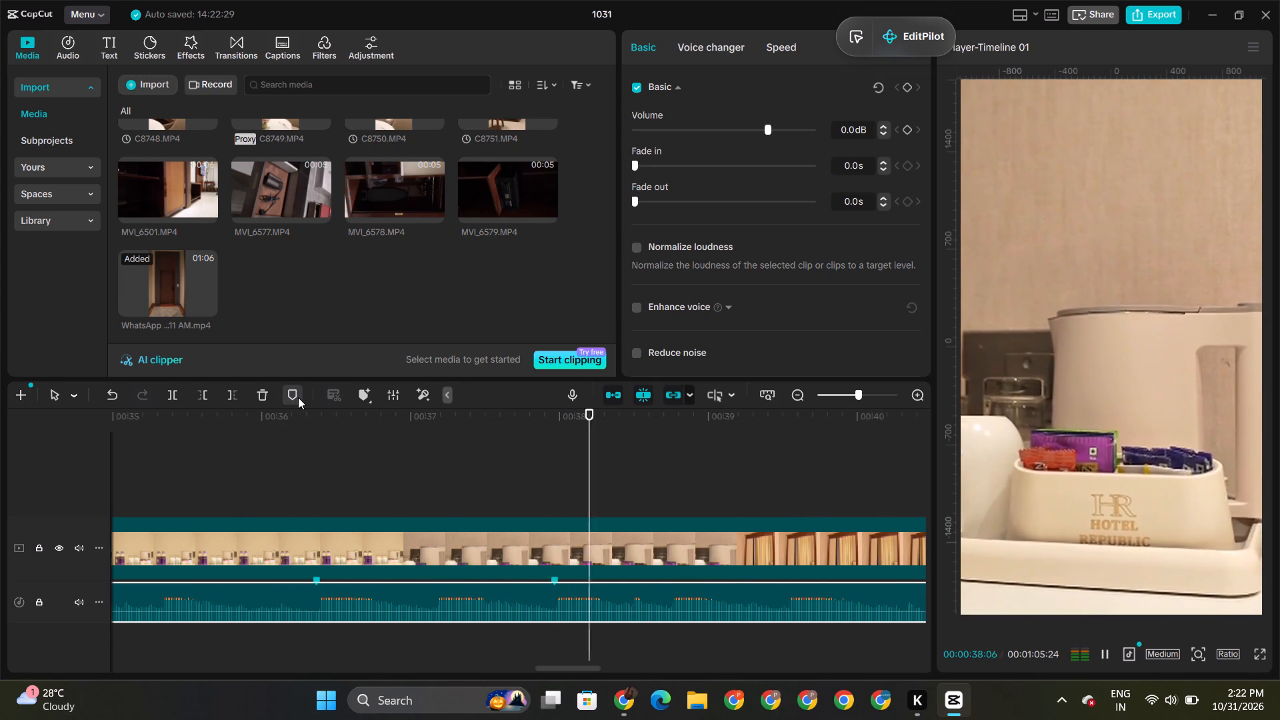
pyautogui.press('space')
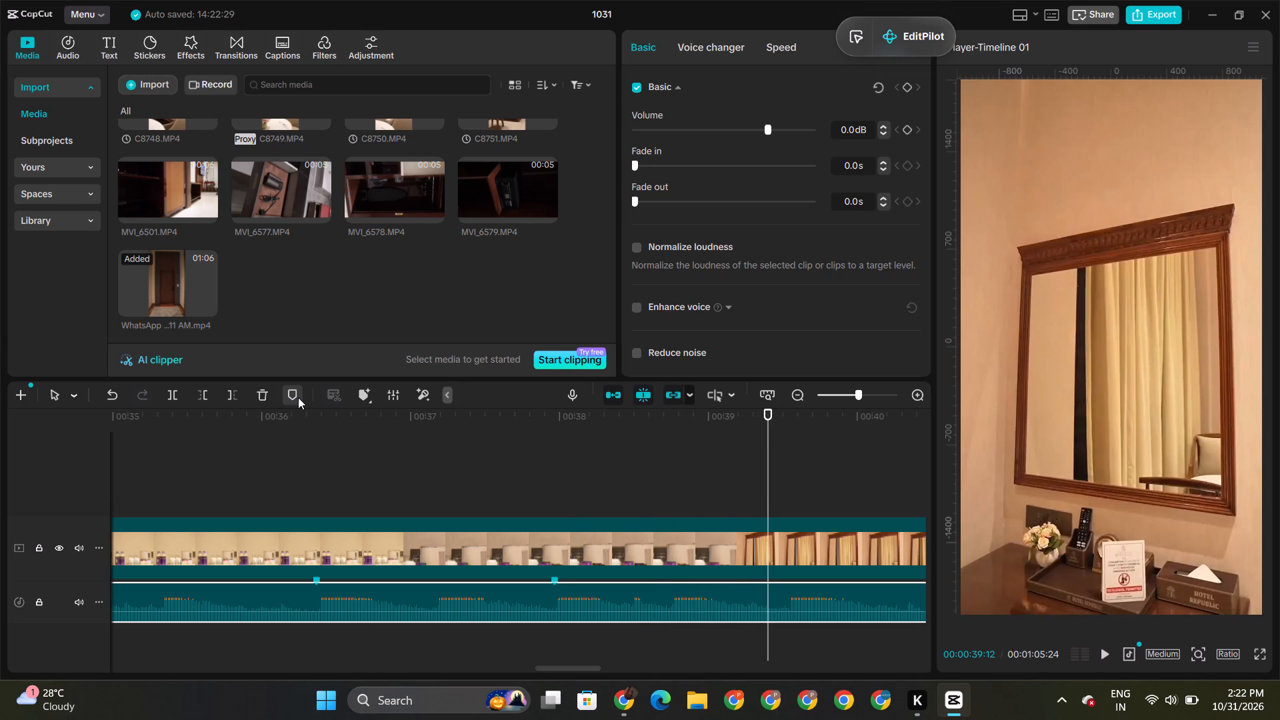
pyautogui.press('Right')
pyautogui.press('Right')
pyautogui.press('Right')
pyautogui.press('Right')
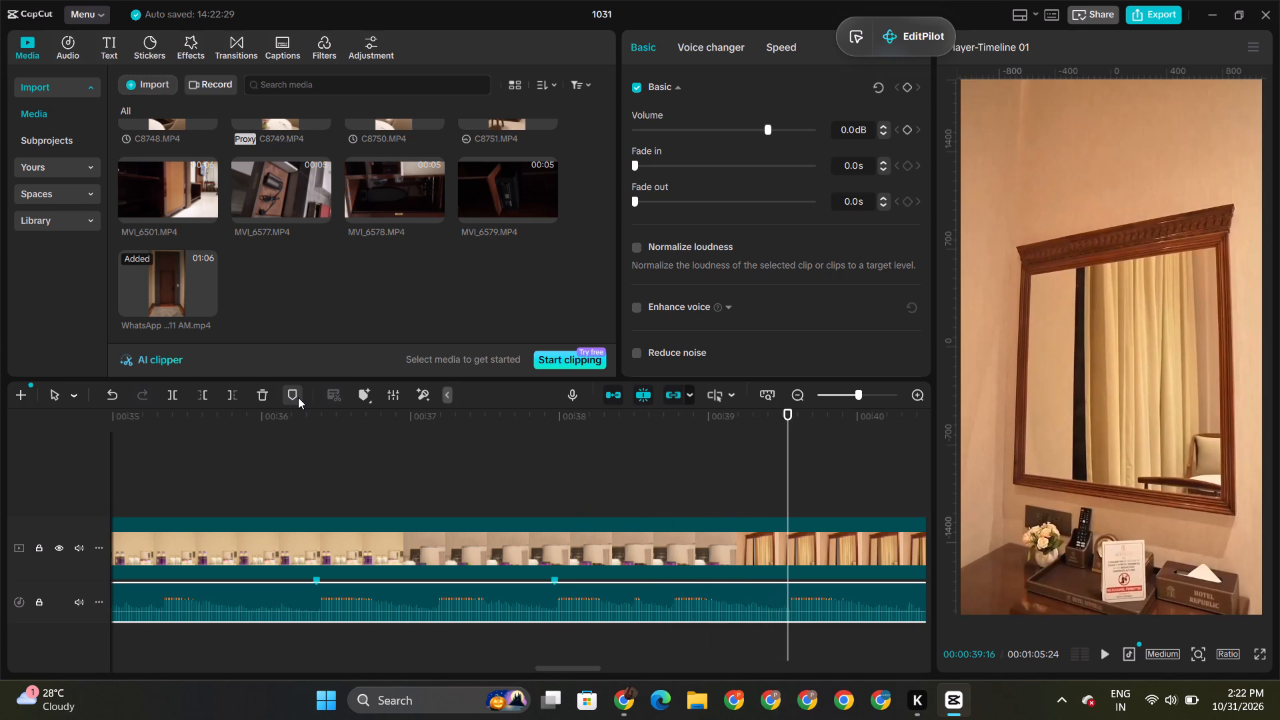
pyautogui.click(298, 397)
# Play on to the next beat of the extracted audio and add a marker at 00:00:40:25.
pyautogui.press('space')
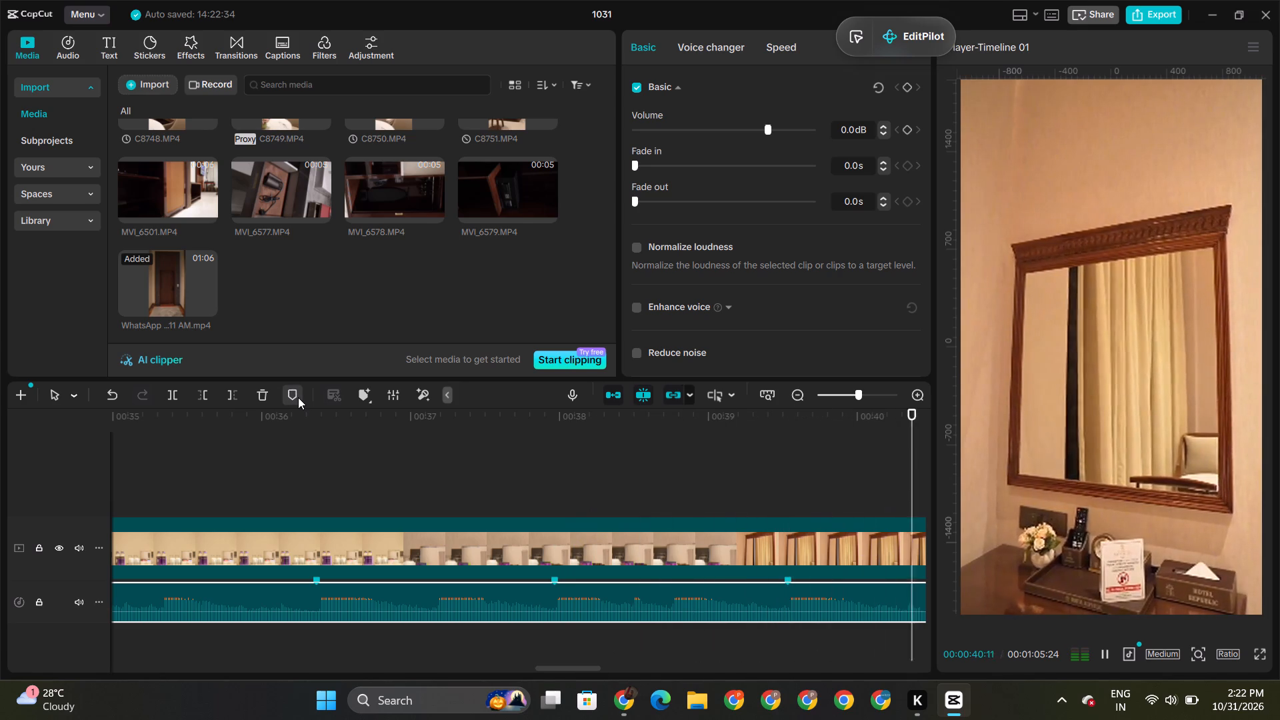
pyautogui.press('space')
pyautogui.press('Left')
pyautogui.press('Left')
pyautogui.press('Left')
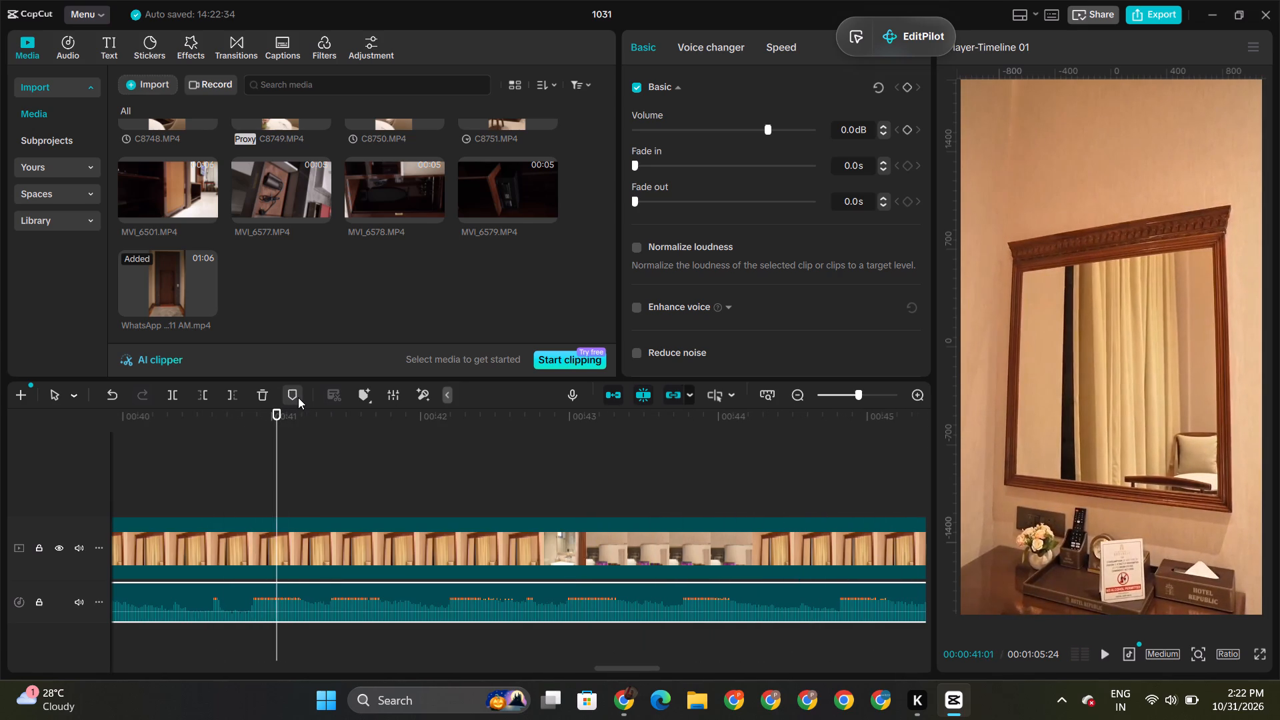
pyautogui.press('Left')
pyautogui.press('Left')
pyautogui.press('Left')
pyautogui.press('Left')
pyautogui.press('Left')
pyautogui.press('Left')
pyautogui.click(298, 397)
# Mark the next two beats of the extracted audio, at 00:00:42:28 and about 00:00:44:21.
pyautogui.press('space')
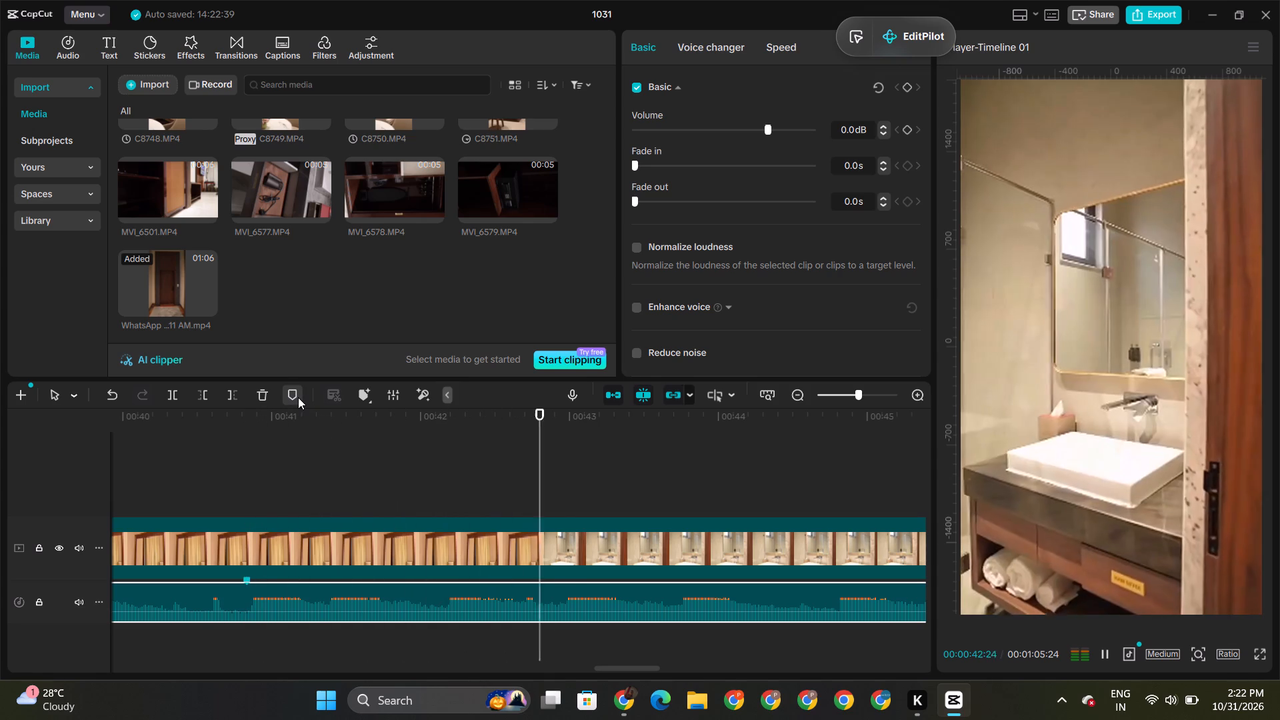
pyautogui.press('space')
pyautogui.click(568, 425)
pyautogui.moveTo(568, 425); pyautogui.dragTo(561, 427)
pyautogui.click(291, 391)
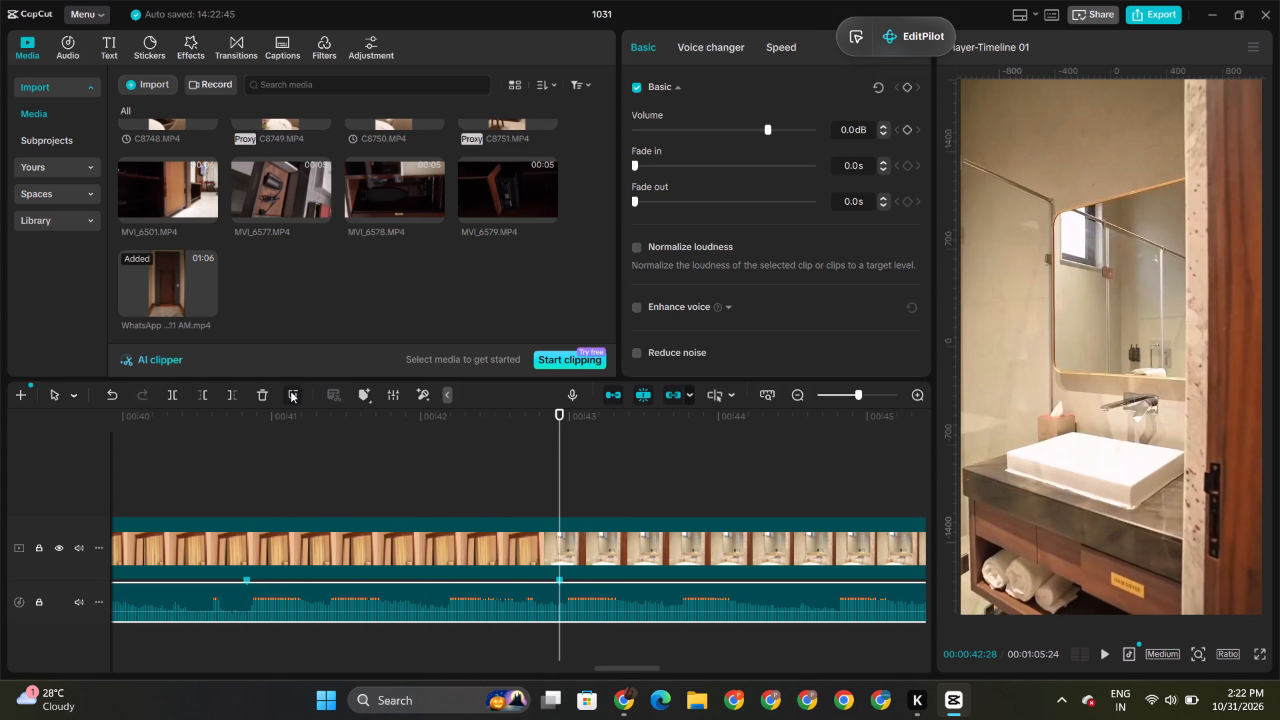
pyautogui.press('space')
pyautogui.press('space')
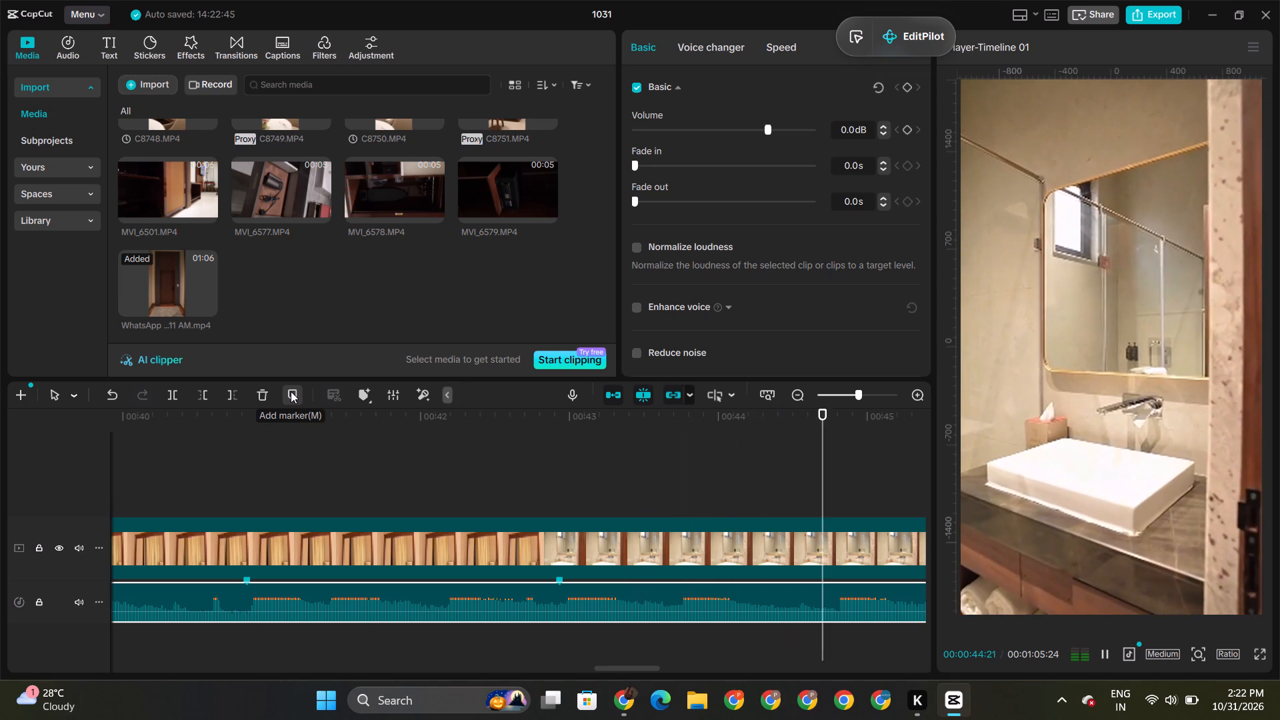
pyautogui.click(291, 391)
# Play on through the extracted audio and add beat markers at 00:00:47:05 and about 00:00:48:29.
pyautogui.press('space')
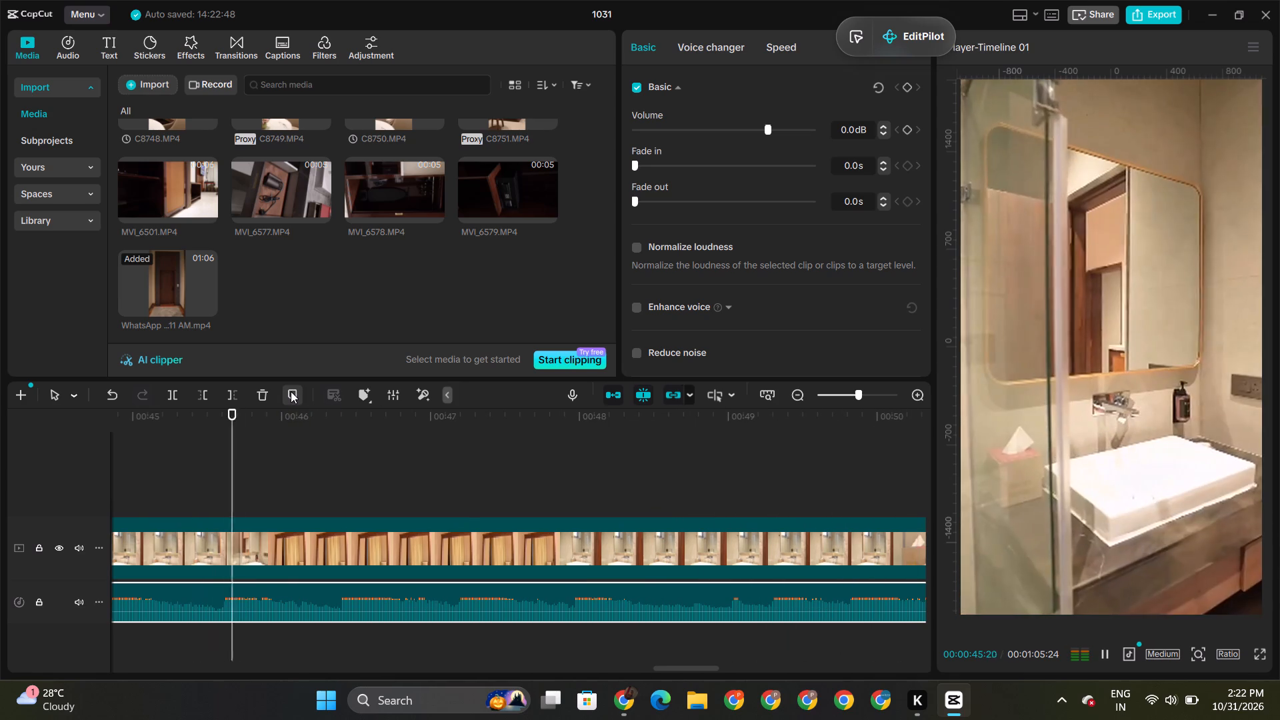
pyautogui.press('space')
pyautogui.press('space')
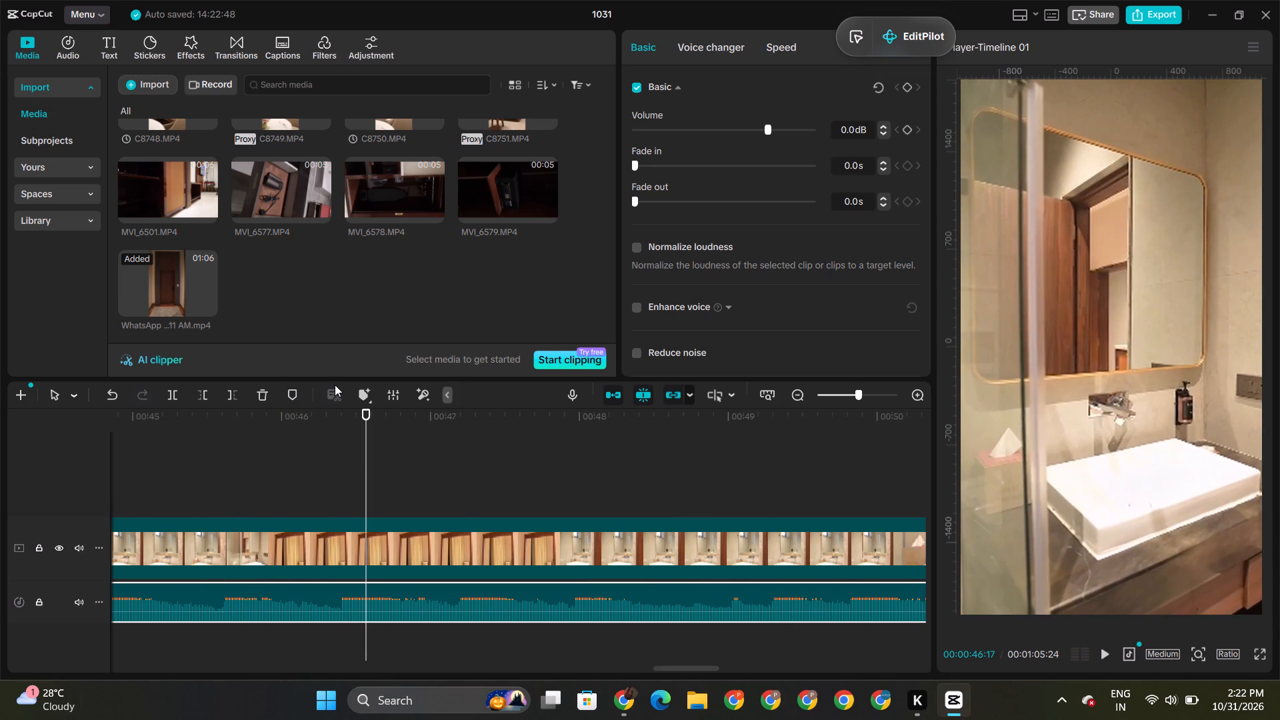
pyautogui.press('space')
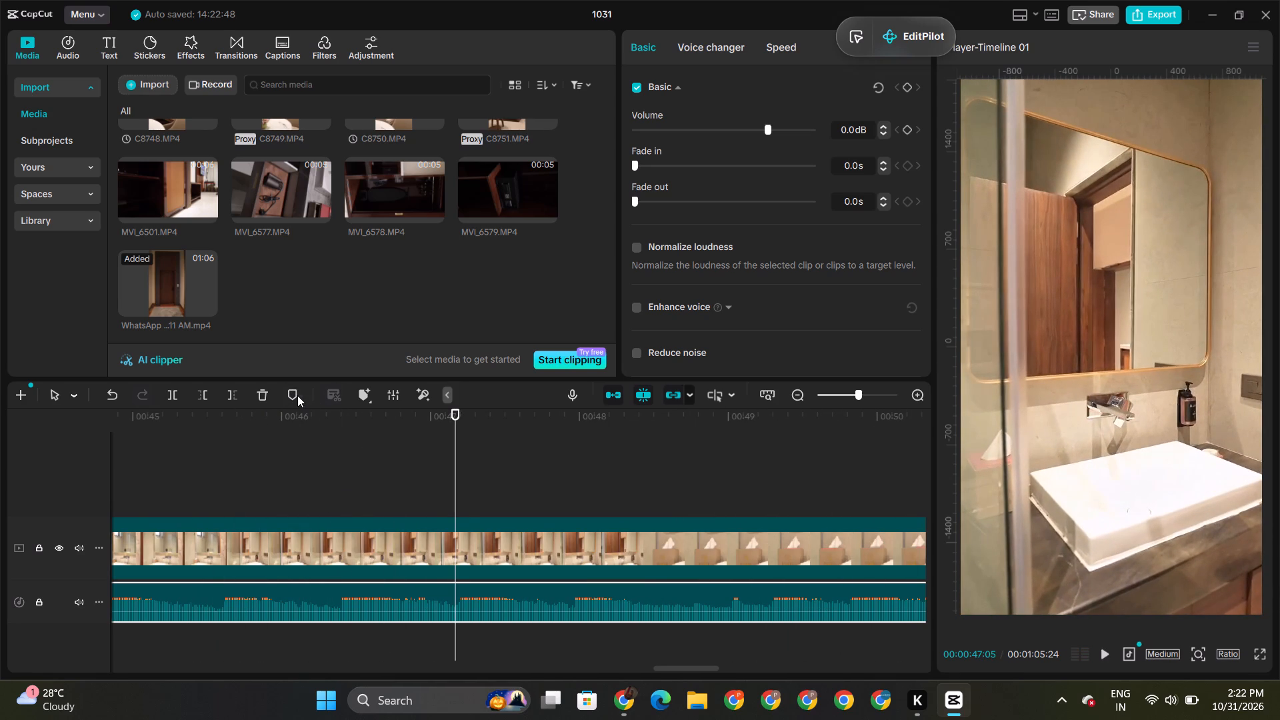
pyautogui.click(297, 395)
pyautogui.press('space')
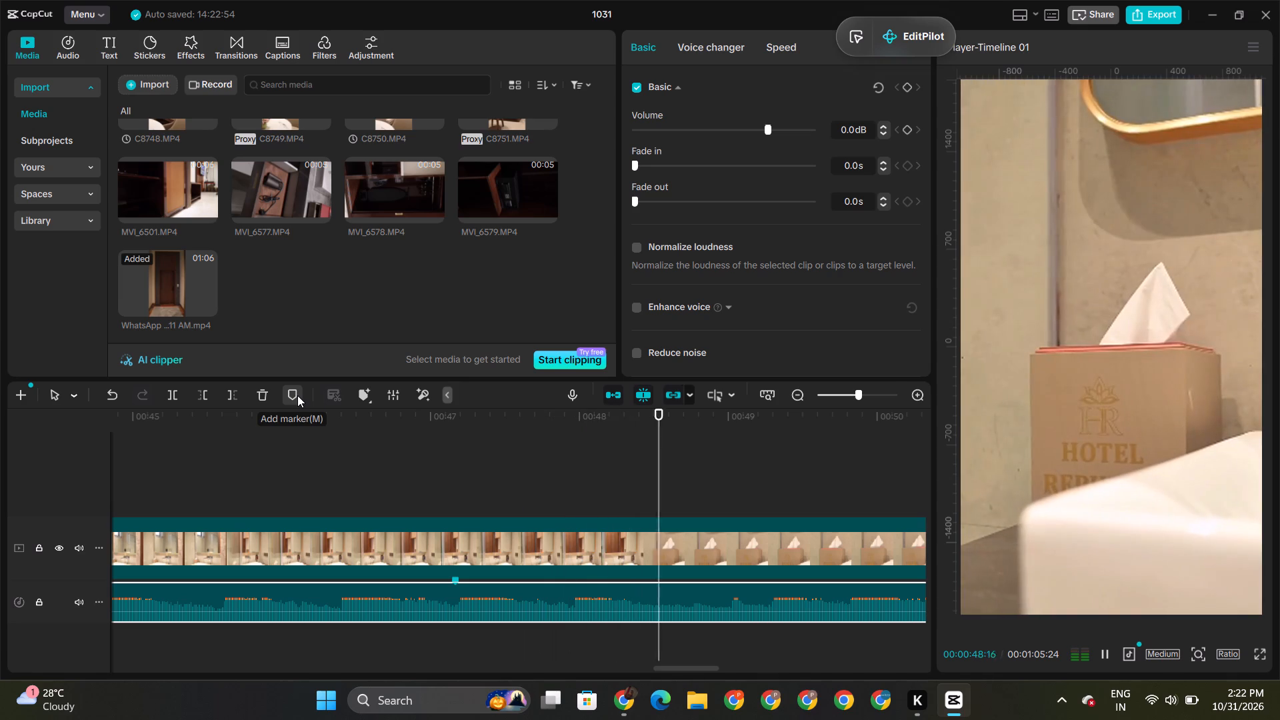
pyautogui.press('space')
pyautogui.click(297, 395)
# Add markers on the following two beats of the extracted audio, at 00:00:50:17 and about 00:00:52:20.
pyautogui.press('space')
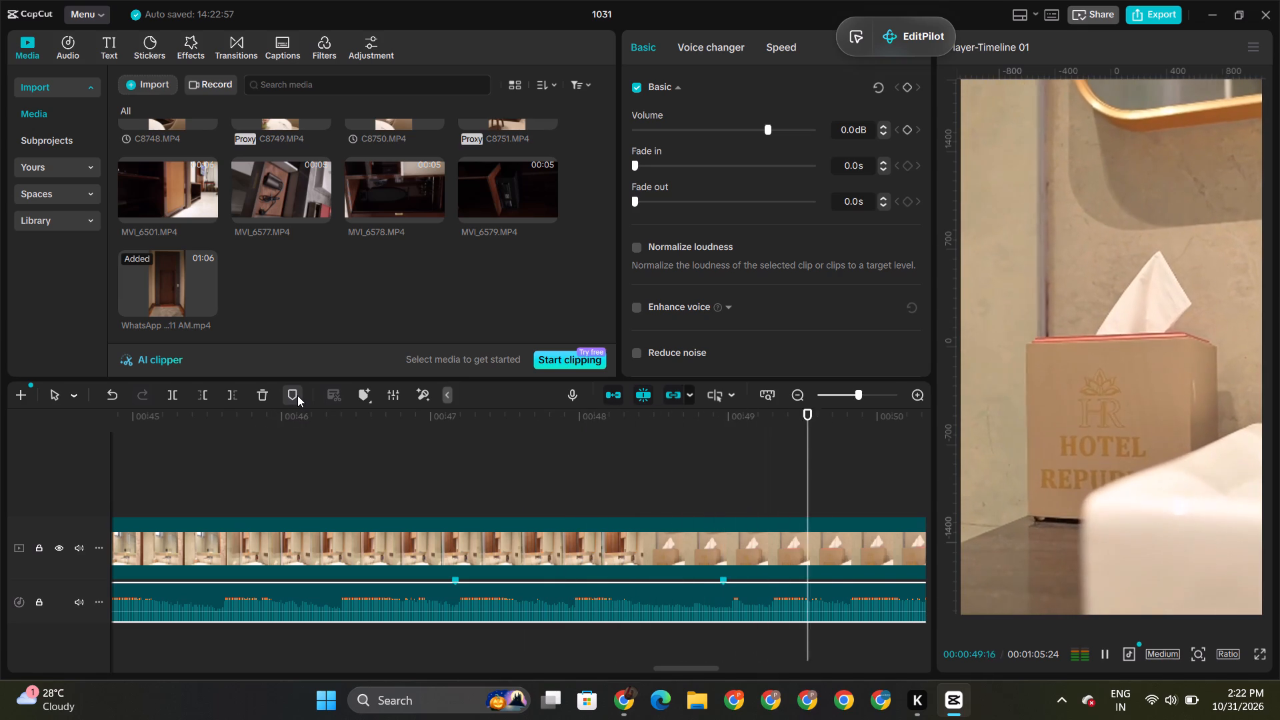
pyautogui.press('space')
pyautogui.press('space')
pyautogui.press('space')
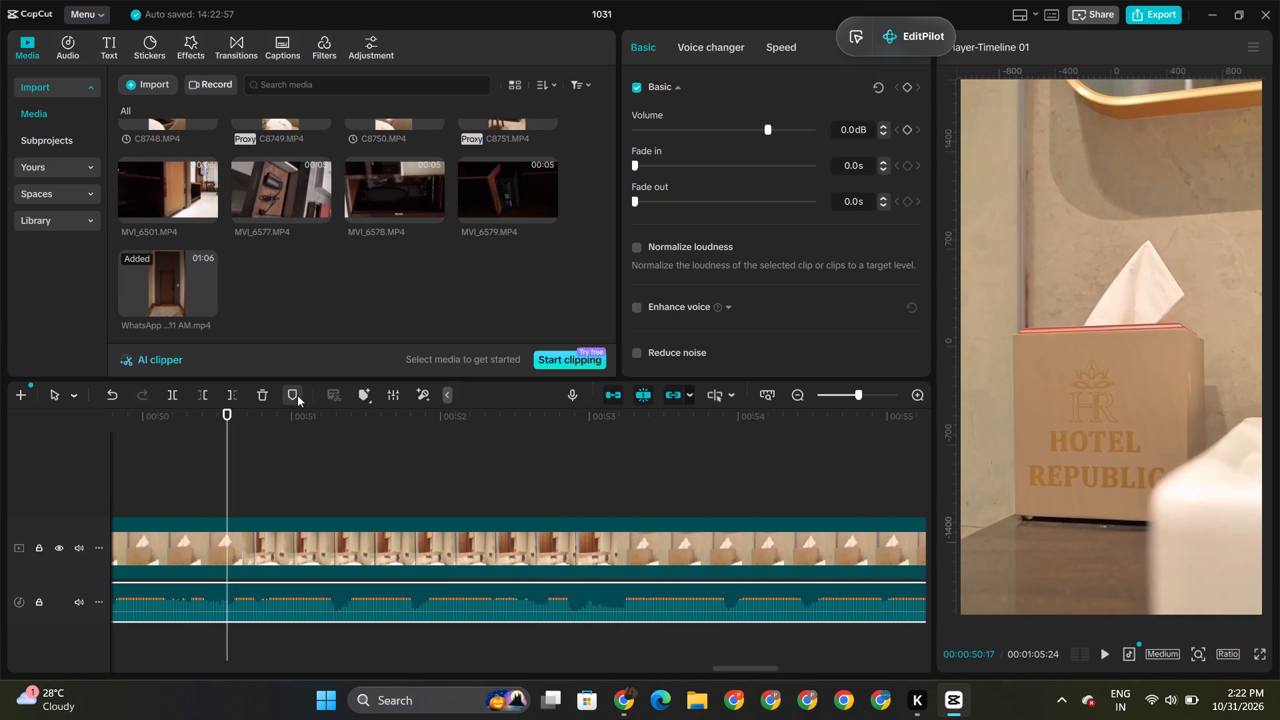
pyautogui.click(297, 395)
pyautogui.press('space')
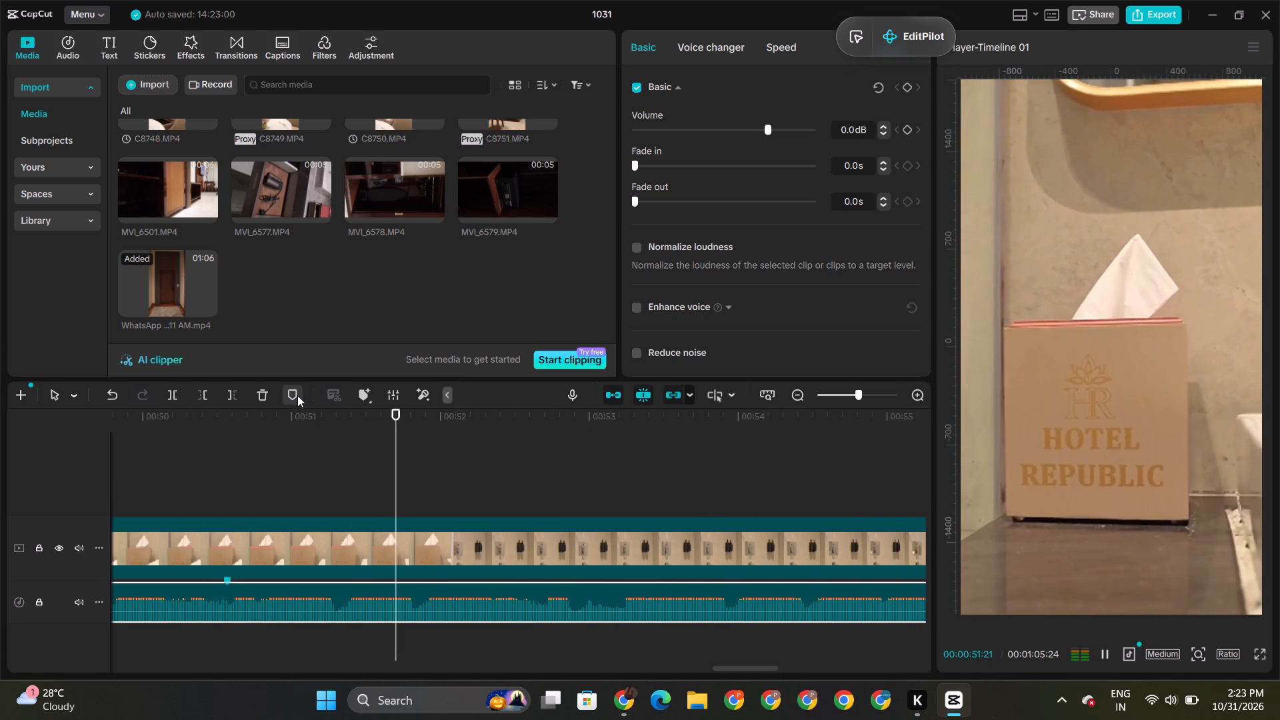
pyautogui.press('space')
pyautogui.click(297, 395)
# Mark the next two beats of the extracted audio, at 00:00:54:26 and 00:00:57:04.
pyautogui.press('space')
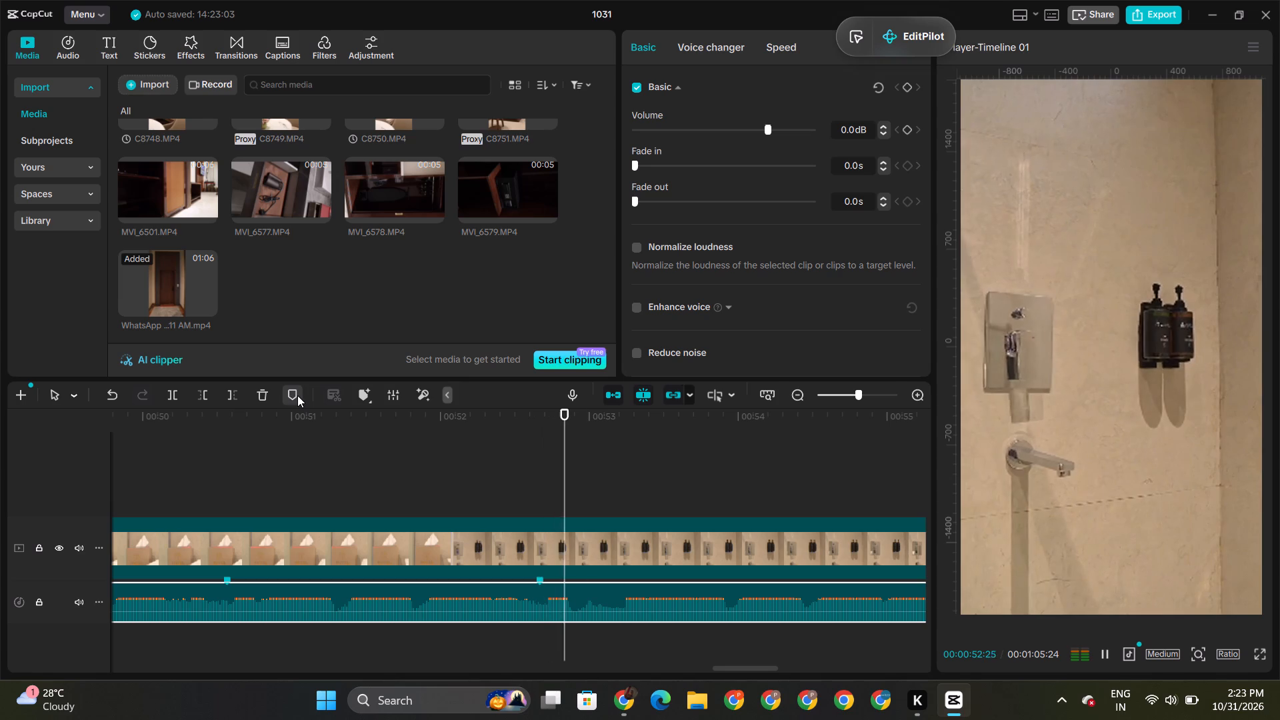
pyautogui.press('space')
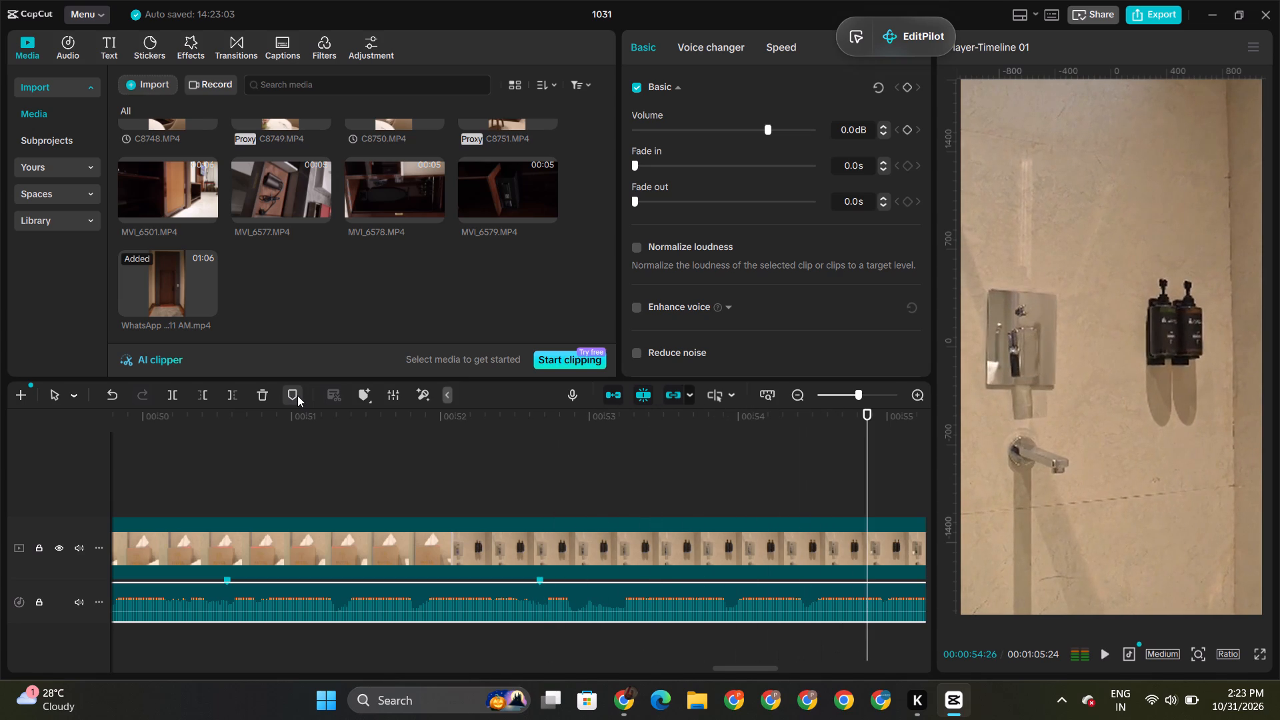
pyautogui.click(297, 395)
pyautogui.press('space')
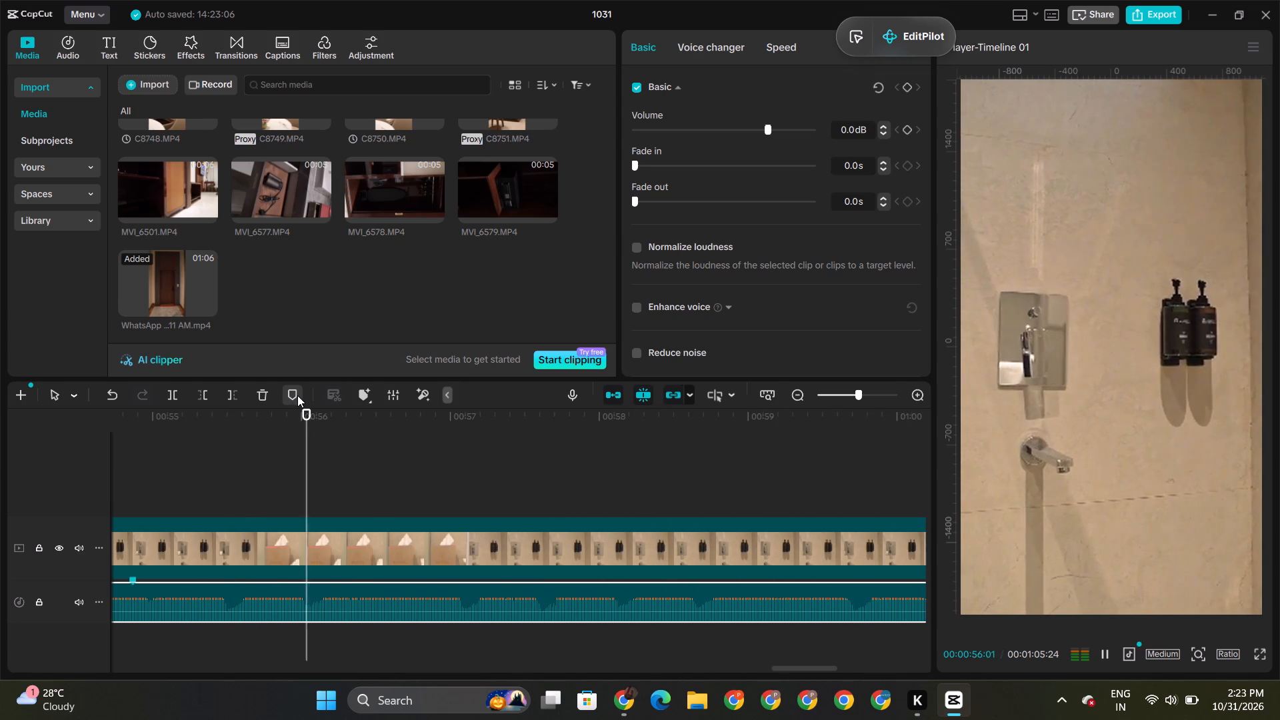
pyautogui.press('space')
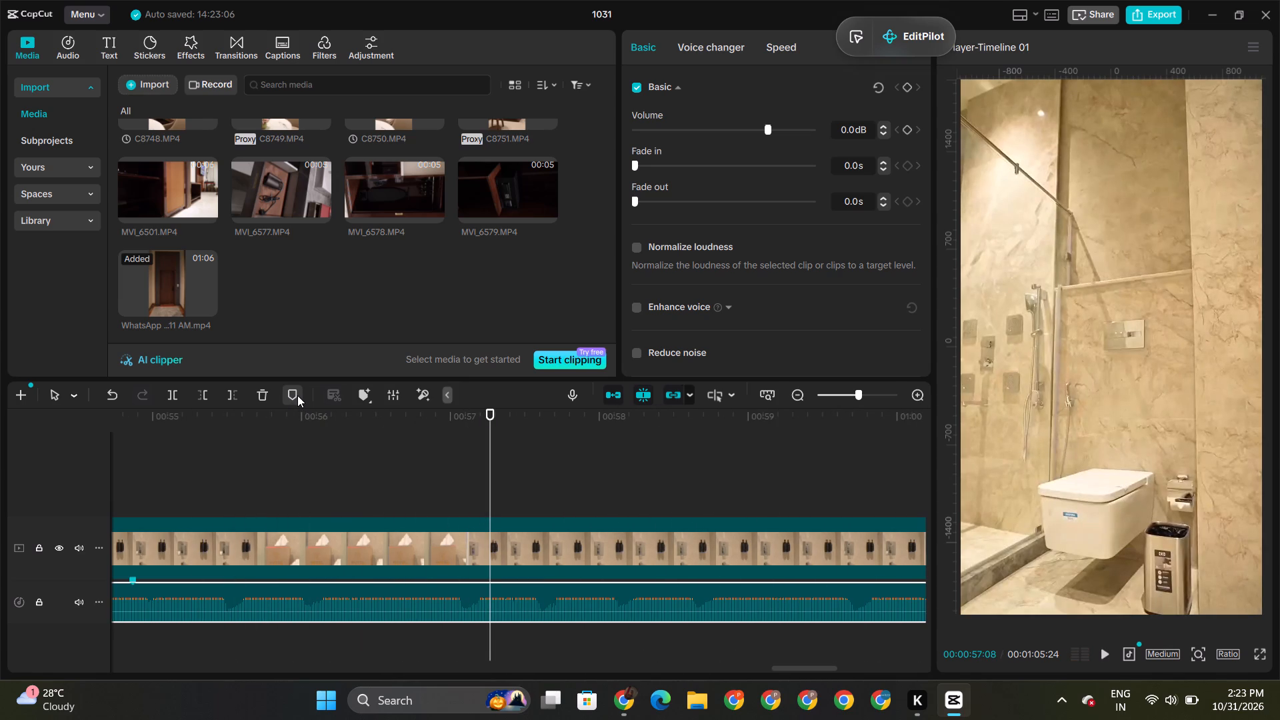
pyautogui.press('Left')
pyautogui.press('Left')
pyautogui.press('Left')
pyautogui.press('Left')
pyautogui.click(297, 395)
# Continue playing the extracted audio and add beat markers at 00:00:59:05 and 00:01:01:05.
pyautogui.press('space')
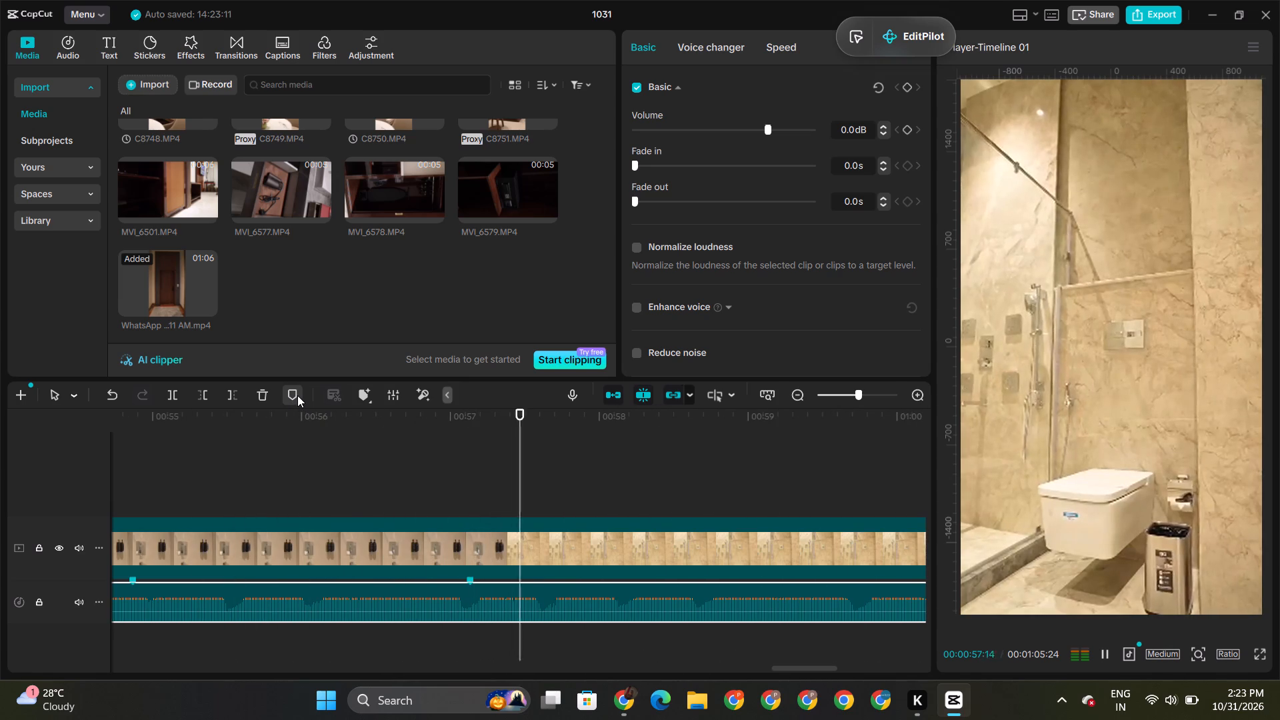
pyautogui.press('space')
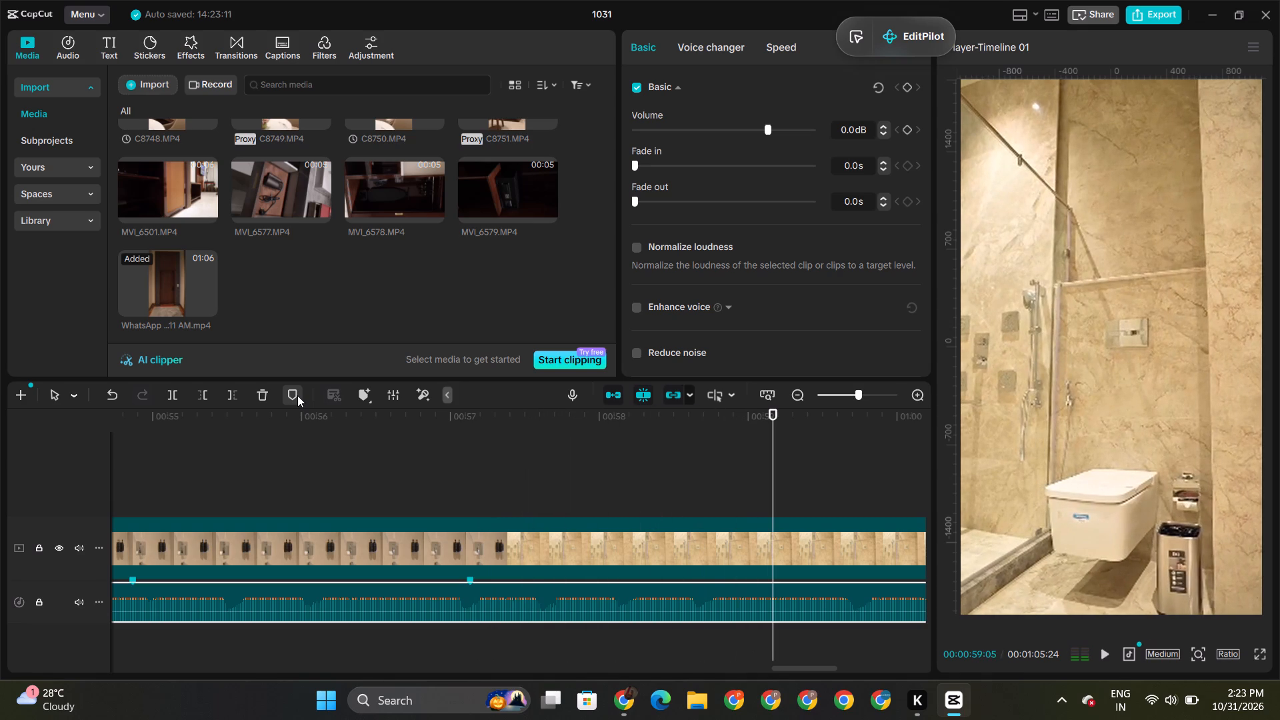
pyautogui.click(297, 395)
pyautogui.press('space')
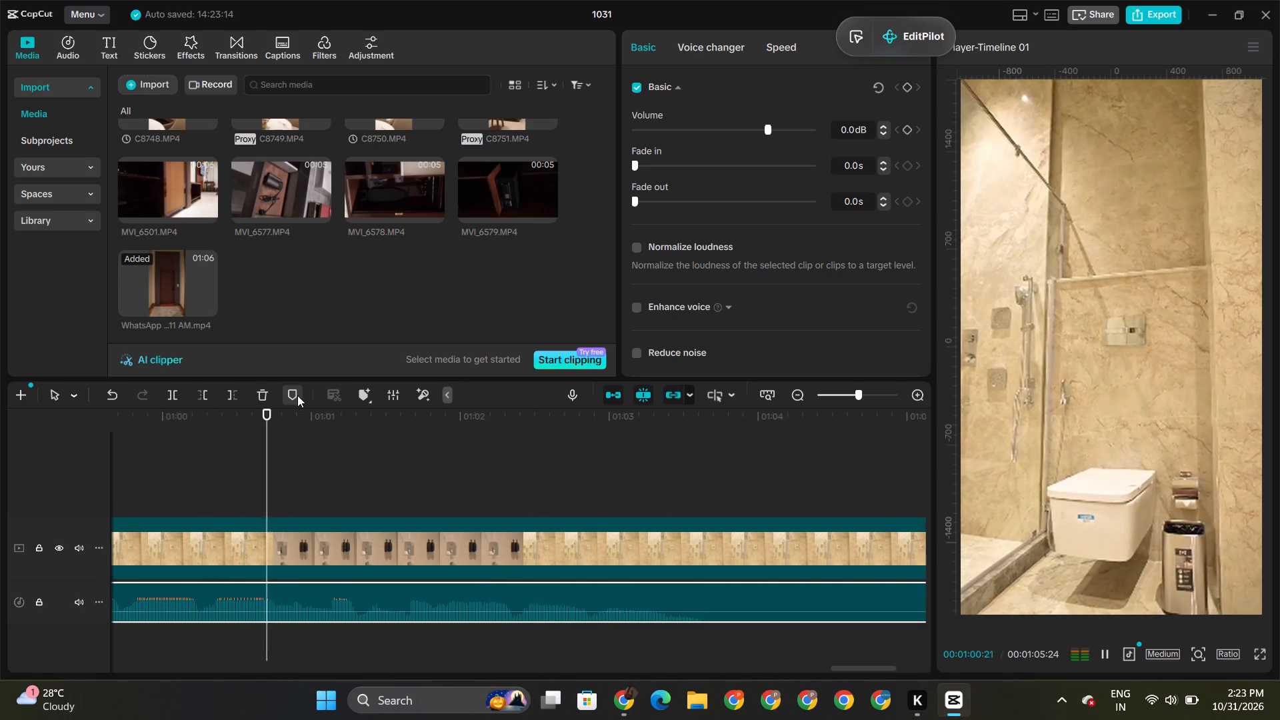
pyautogui.press('space')
pyautogui.click(297, 395)
# Play on into the closing logo section and add a final marker to the extracted audio at 00:01:03:24.
pyautogui.press('space')
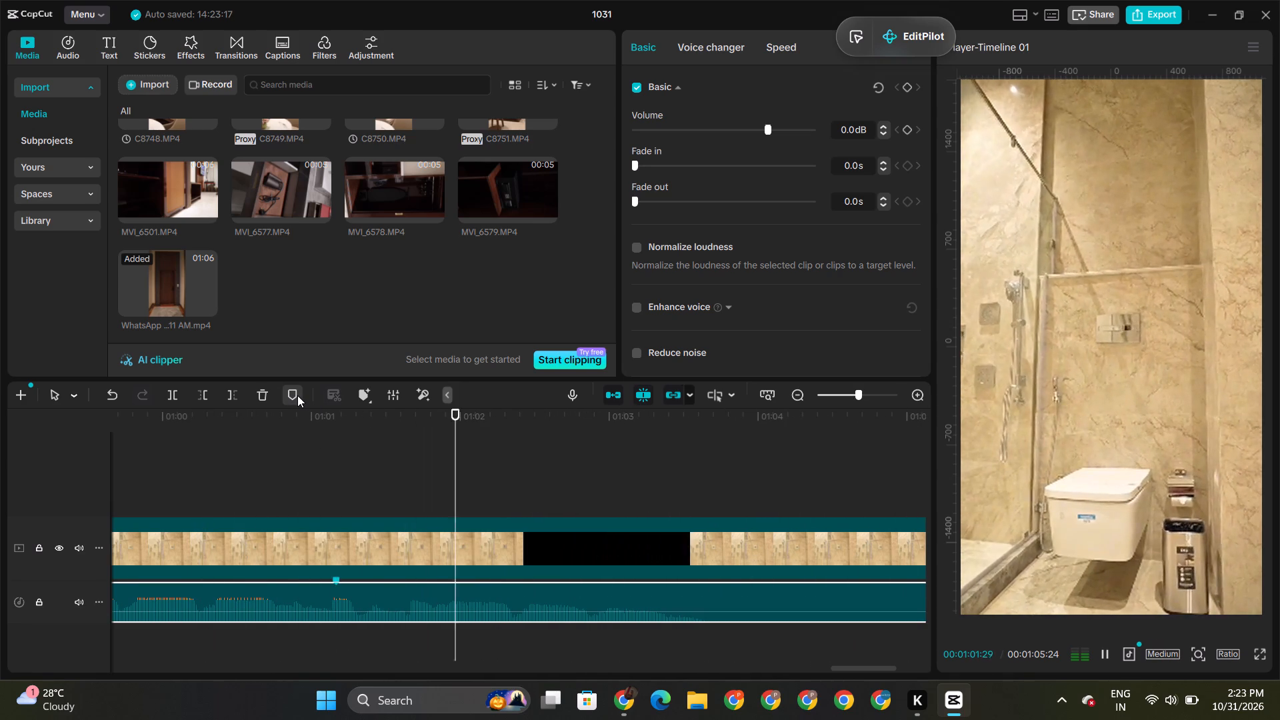
pyautogui.press('space')
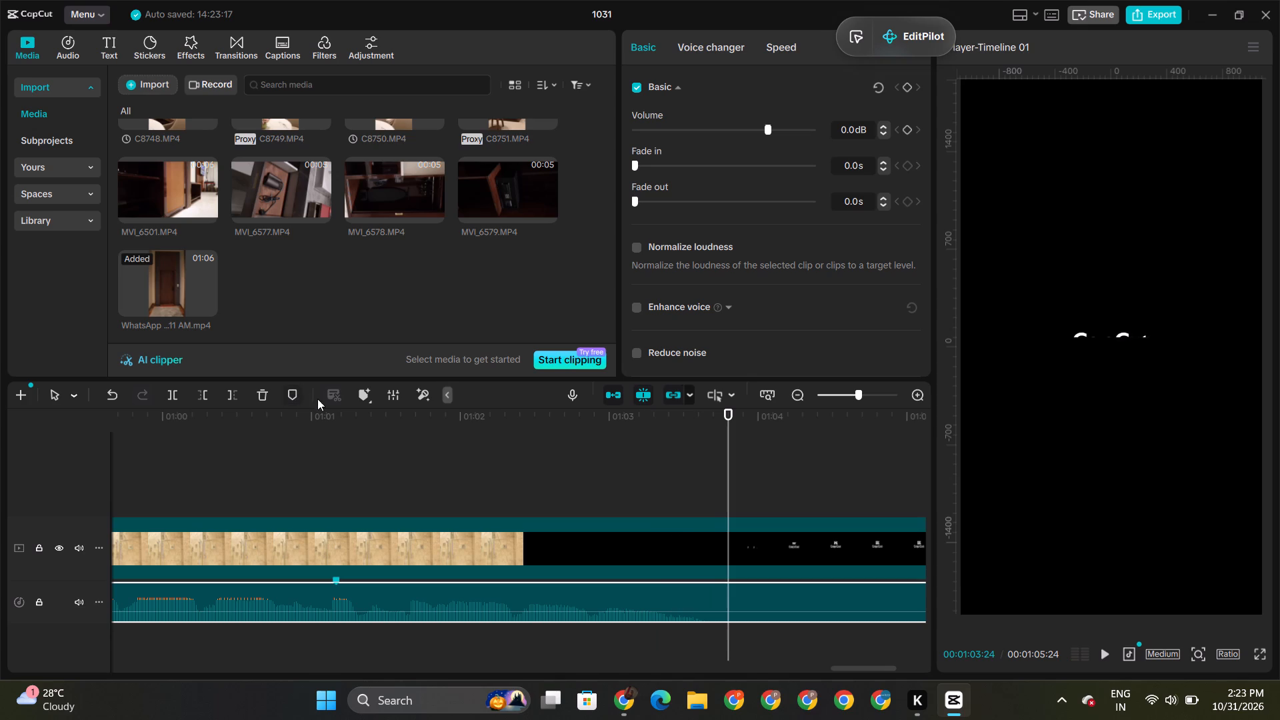
pyautogui.click(297, 397)
# Move the playhead back to the marker at 00:01:01:05 and delete the WhatsApp reference clip from the video track, keeping its extracted audio.
pyautogui.click(593, 422)
pyautogui.moveTo(593, 421); pyautogui.dragTo(333, 459)
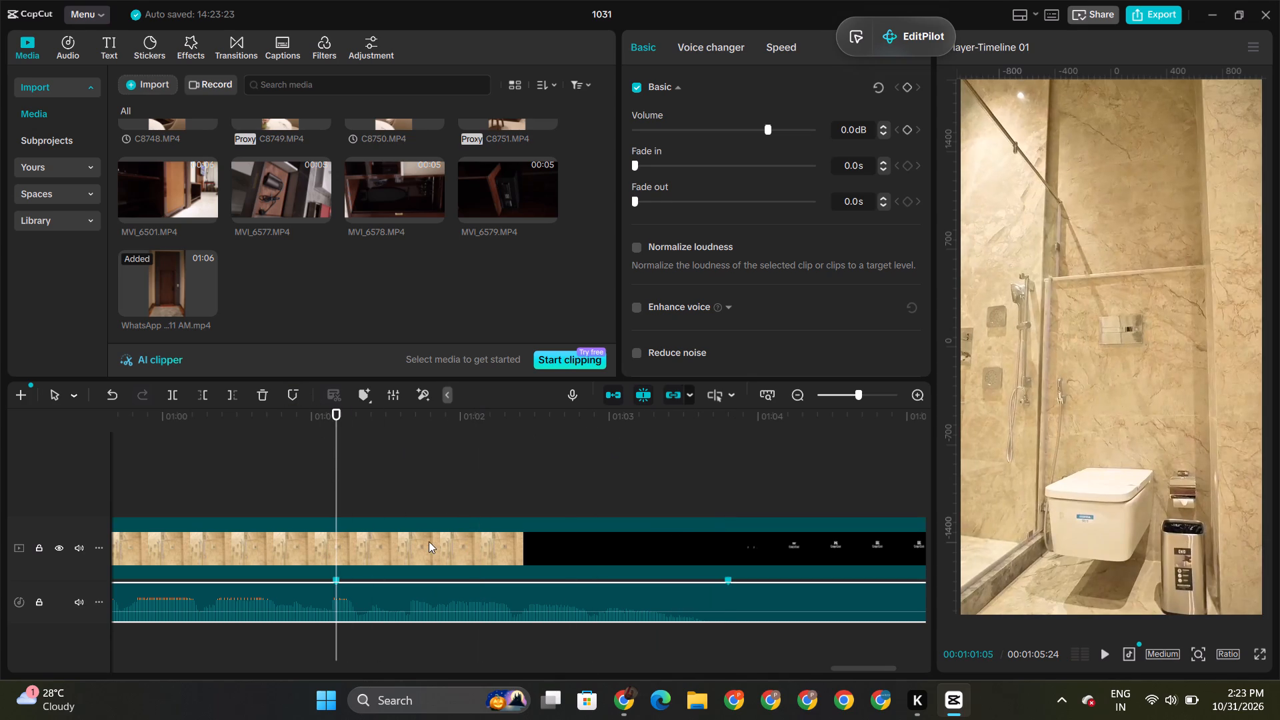
pyautogui.click(429, 542)
pyautogui.press('Delete')
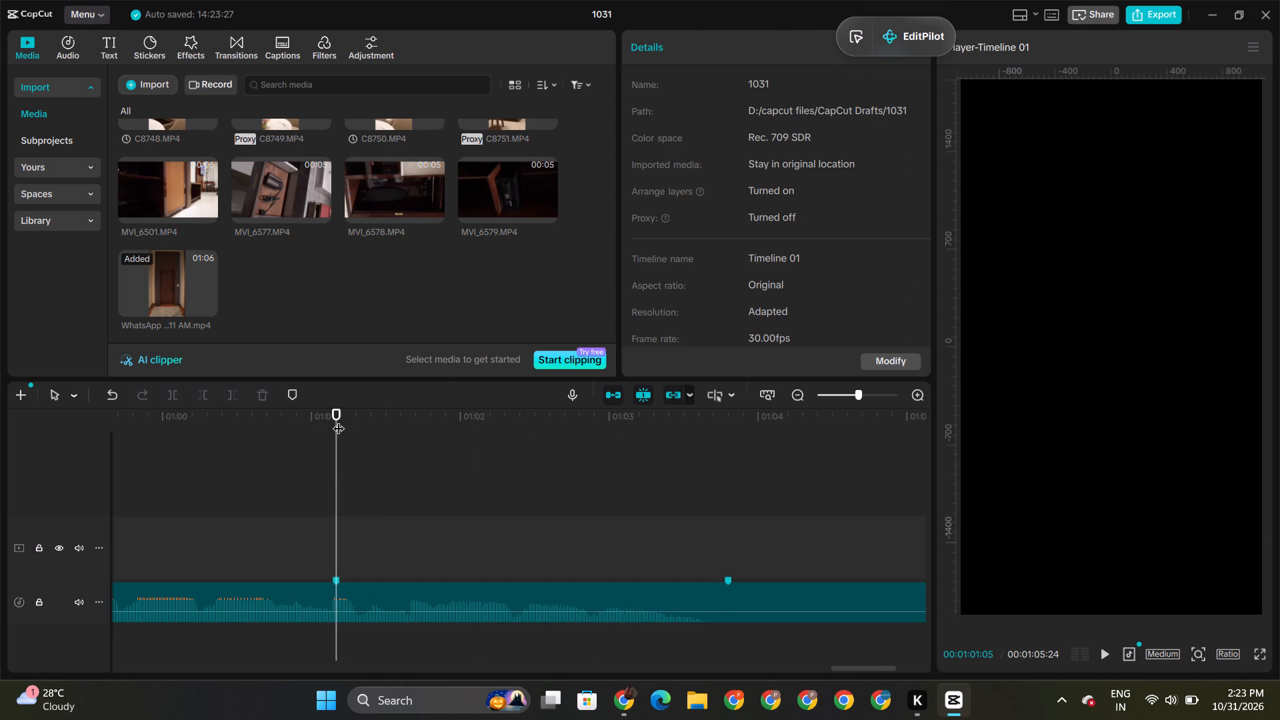
# Return the playhead to the timeline start, preview C8687.MP4 and C8688.MP4, and place C8687.MP4 at the beginning of the video track.
pyautogui.moveTo(341, 419); pyautogui.dragTo(0, 475)
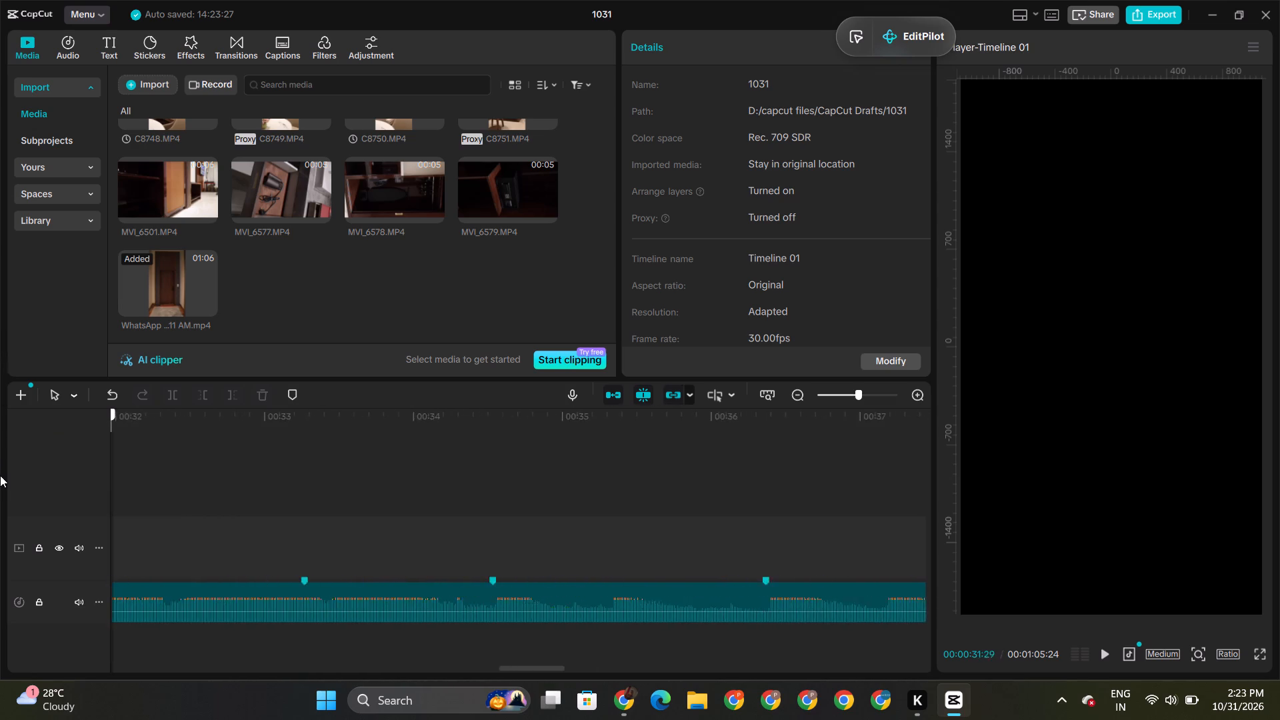
pyautogui.moveTo(0, 475); pyautogui.dragTo(0, 485)
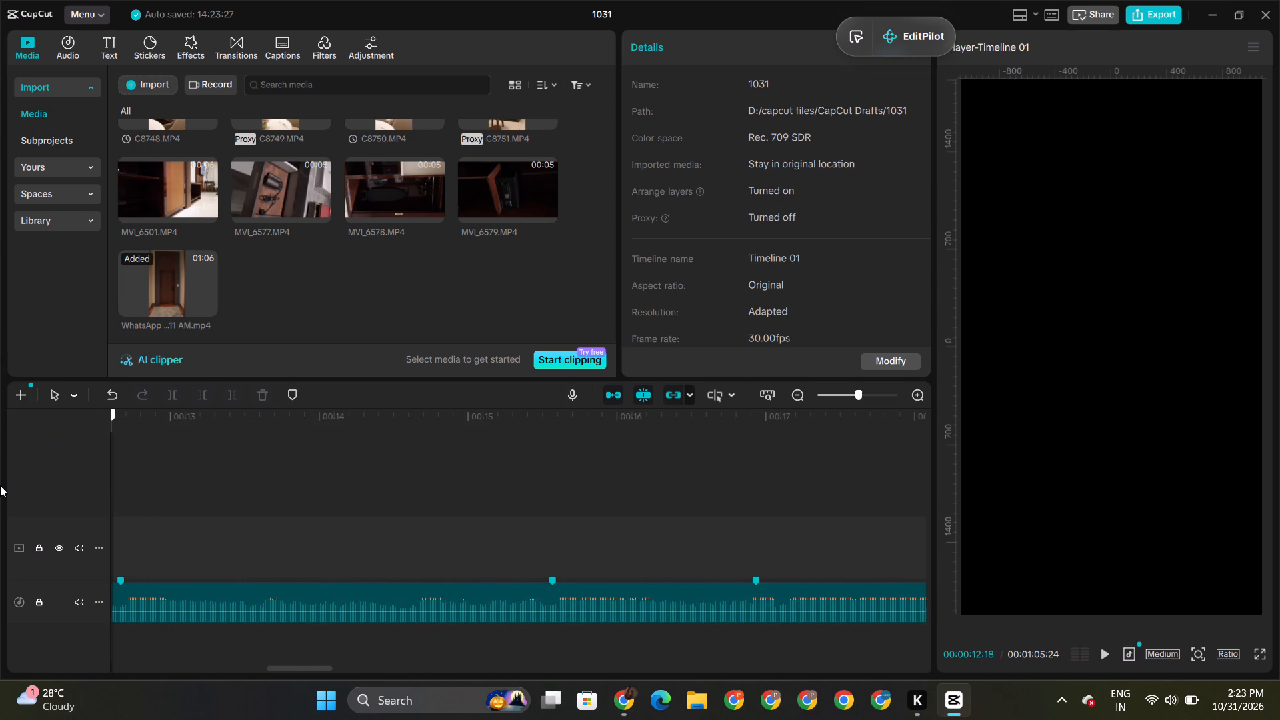
pyautogui.moveTo(0, 485); pyautogui.dragTo(3, 487)
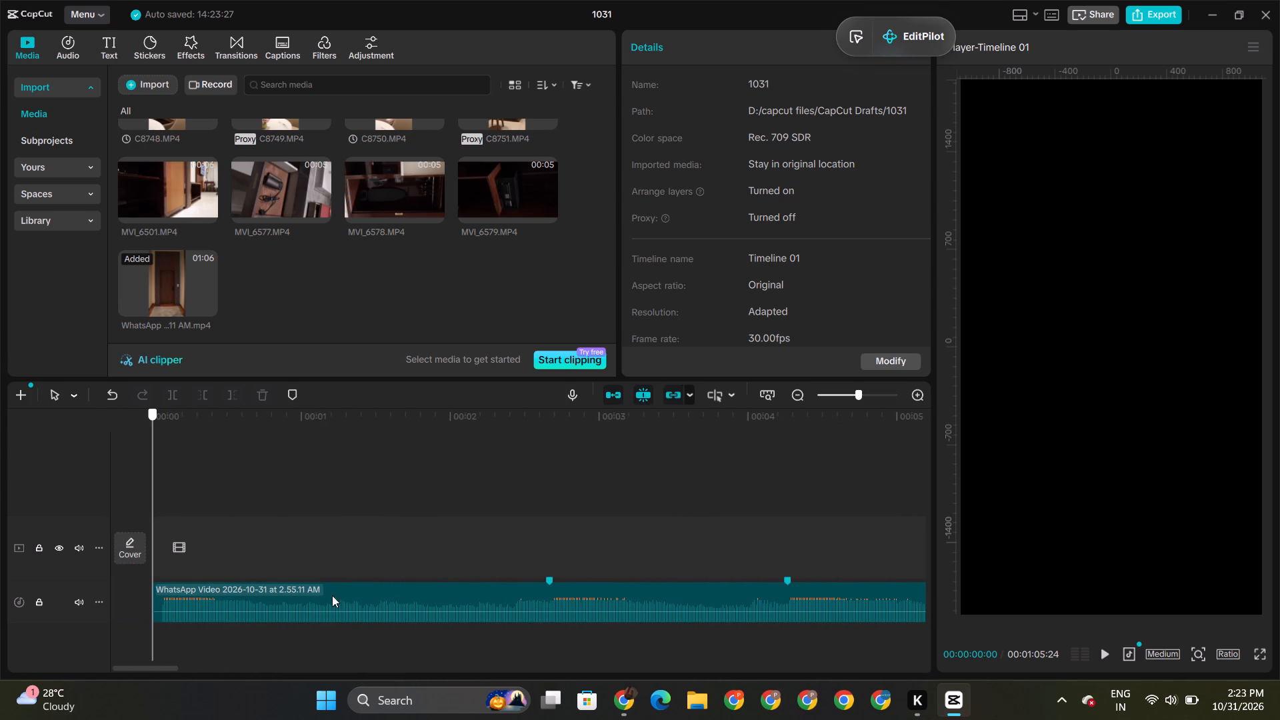
pyautogui.scroll(16, 296, 232)
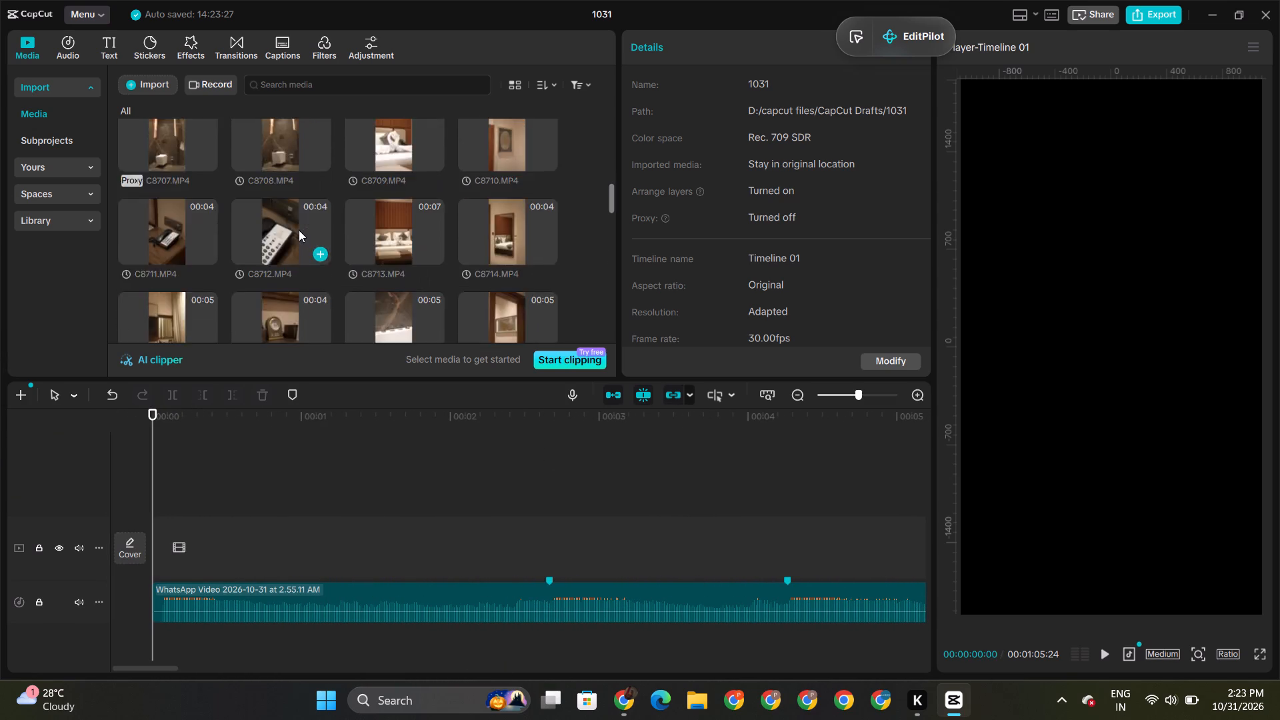
pyautogui.scroll(16, 299, 230)
pyautogui.click(183, 158)
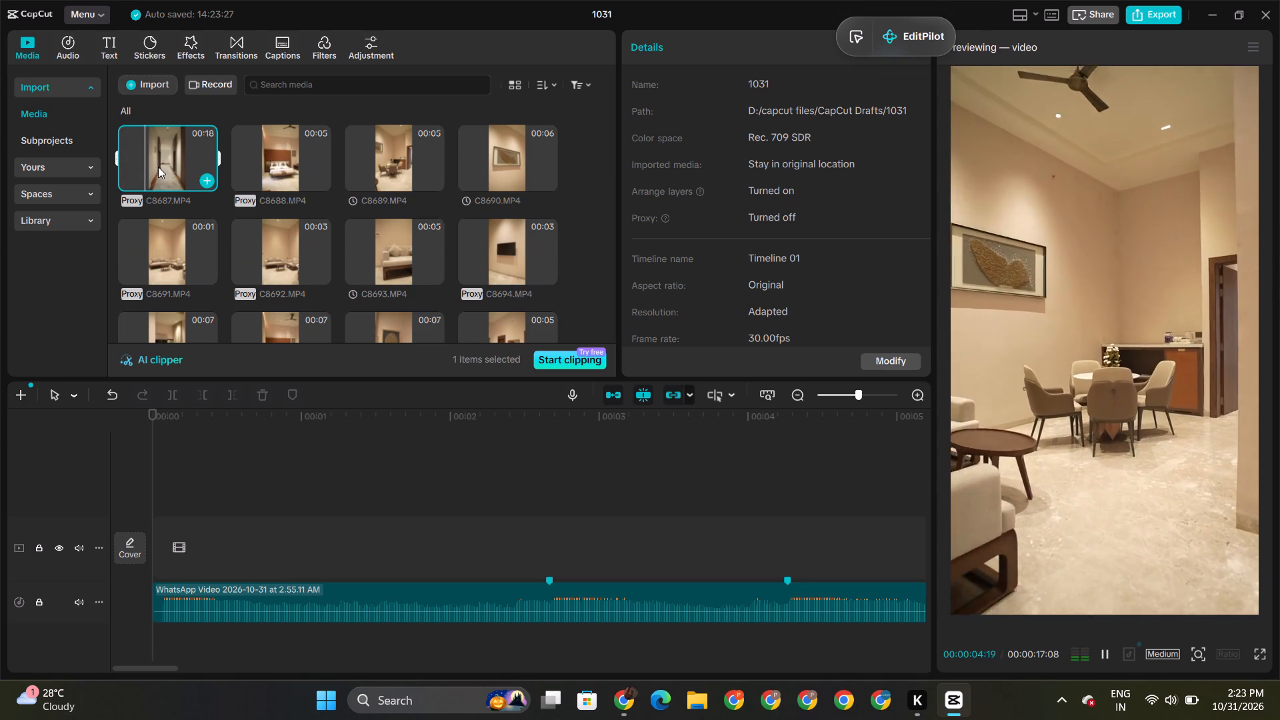
pyautogui.press('space')
pyautogui.click(267, 146)
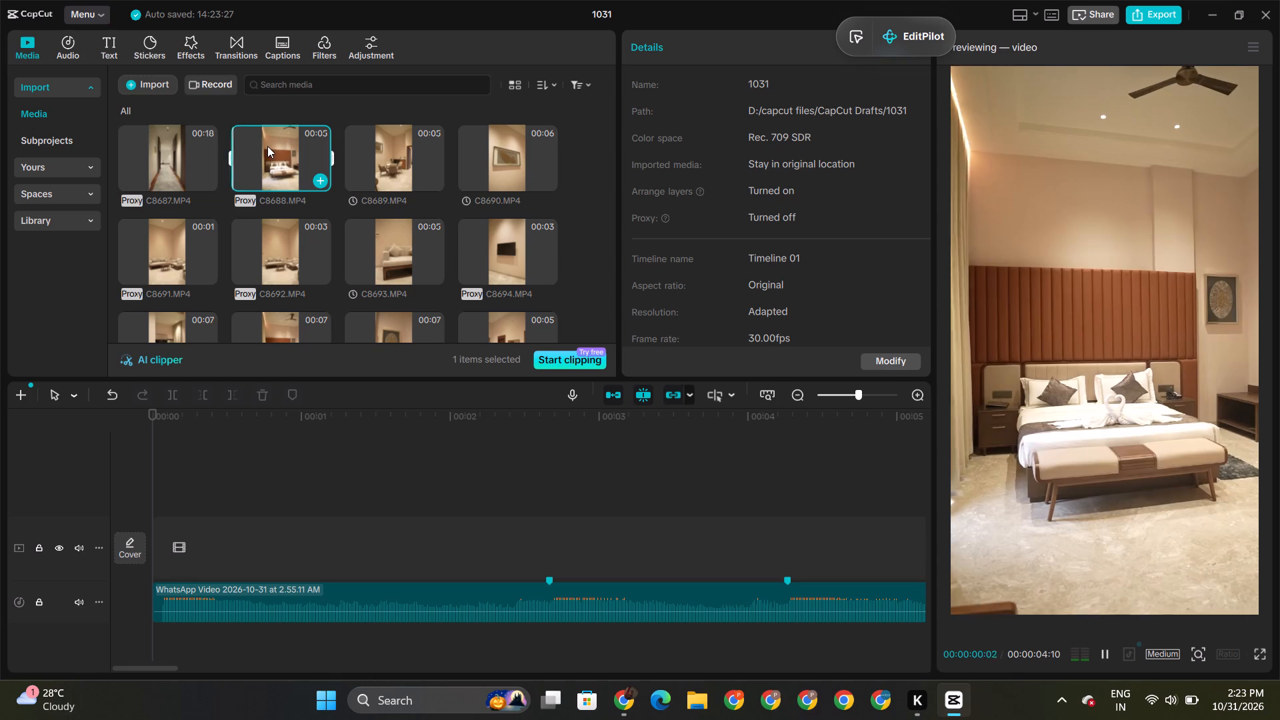
pyautogui.press('space')
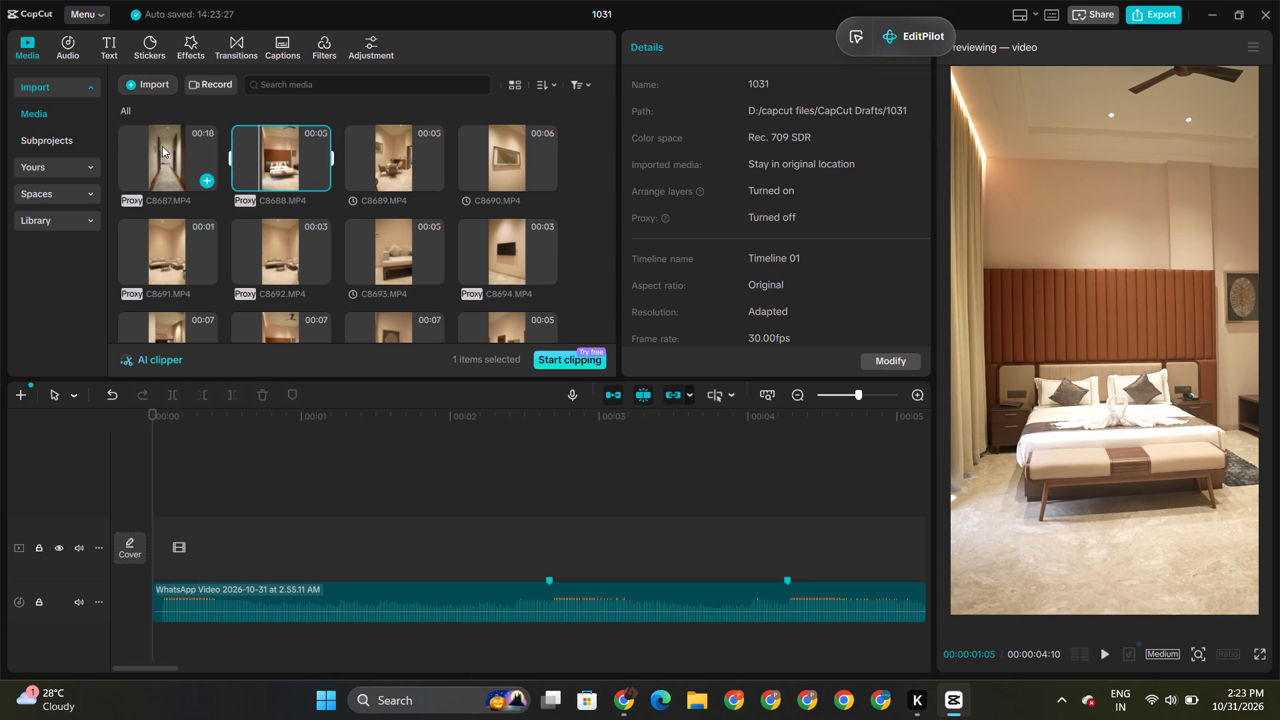
pyautogui.moveTo(153, 139); pyautogui.dragTo(197, 527)
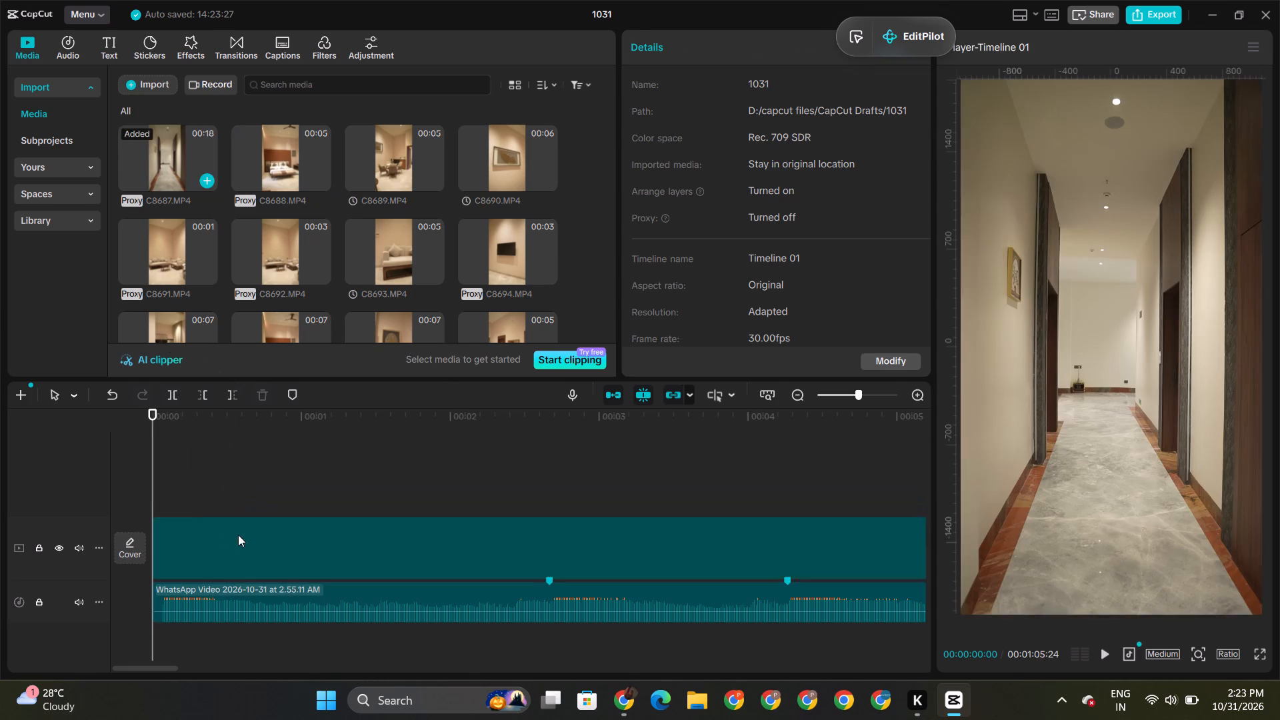
# Scrub C8687.MP4 to where the doorway into the room opens up and trim away everything before 00:00:03:10.
pyautogui.click(305, 457)
pyautogui.moveTo(305, 457); pyautogui.dragTo(320, 460)
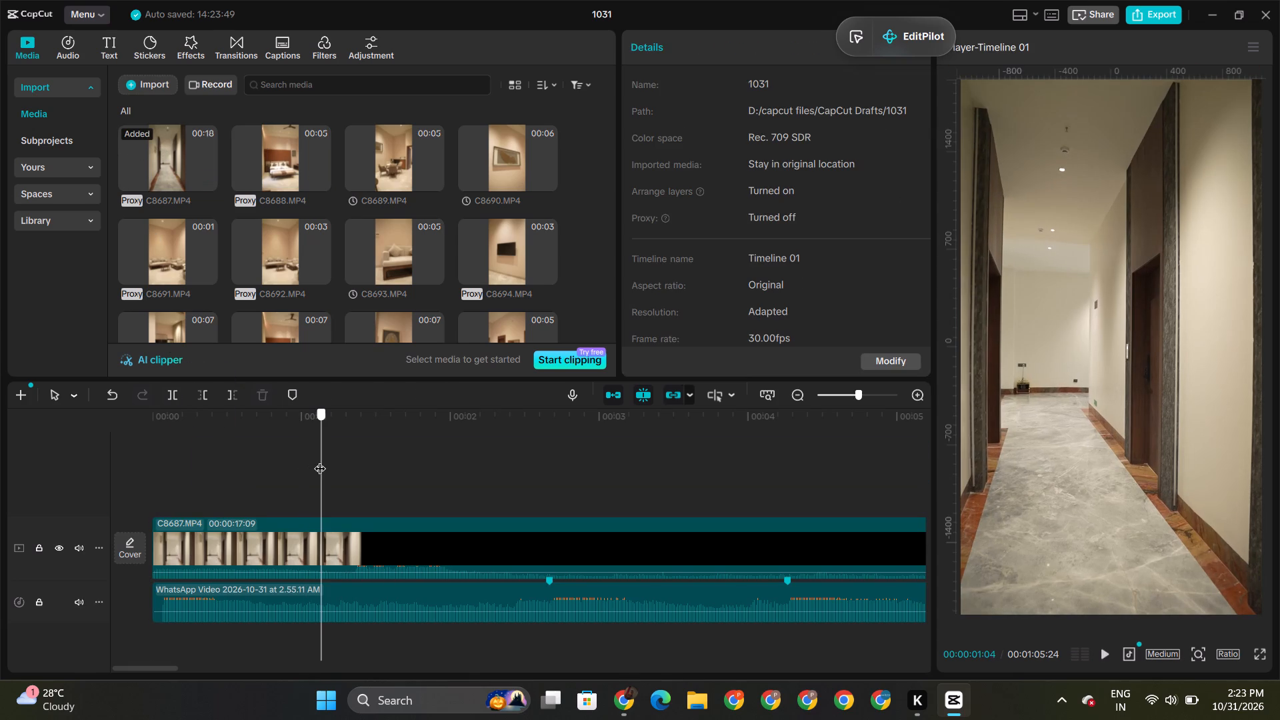
pyautogui.moveTo(320, 460); pyautogui.dragTo(606, 470)
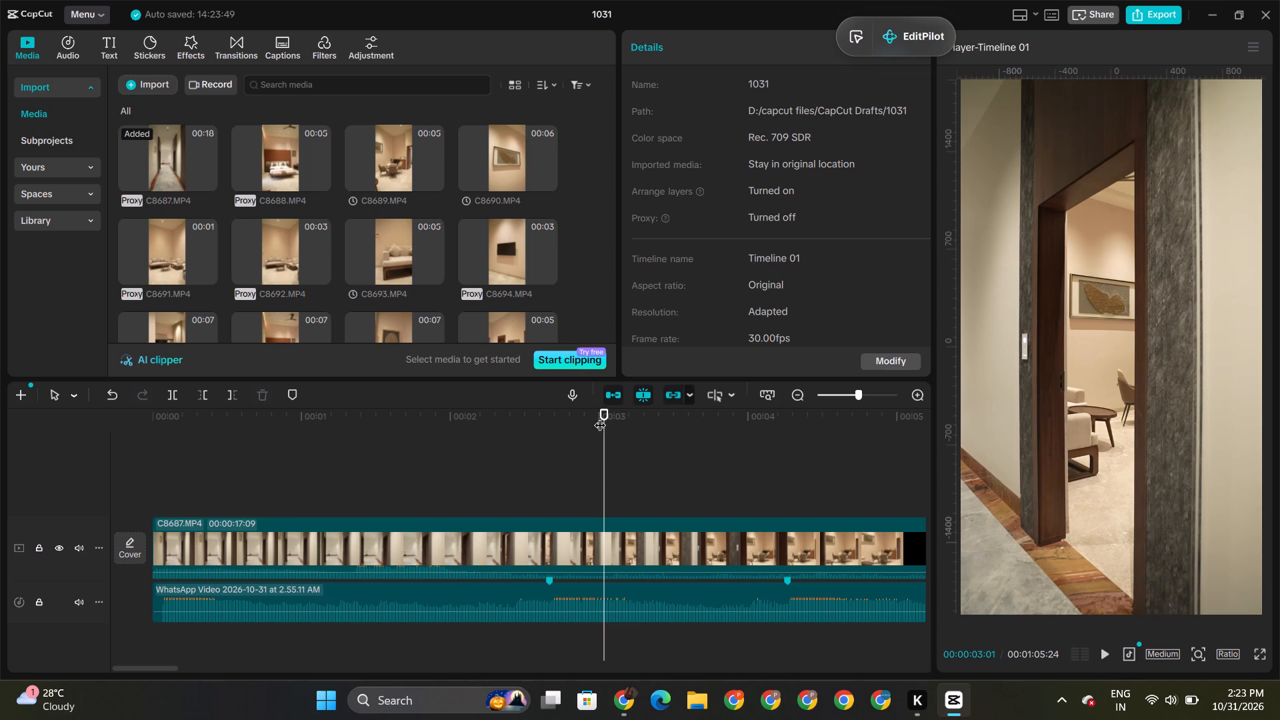
pyautogui.moveTo(606, 414); pyautogui.dragTo(719, 445)
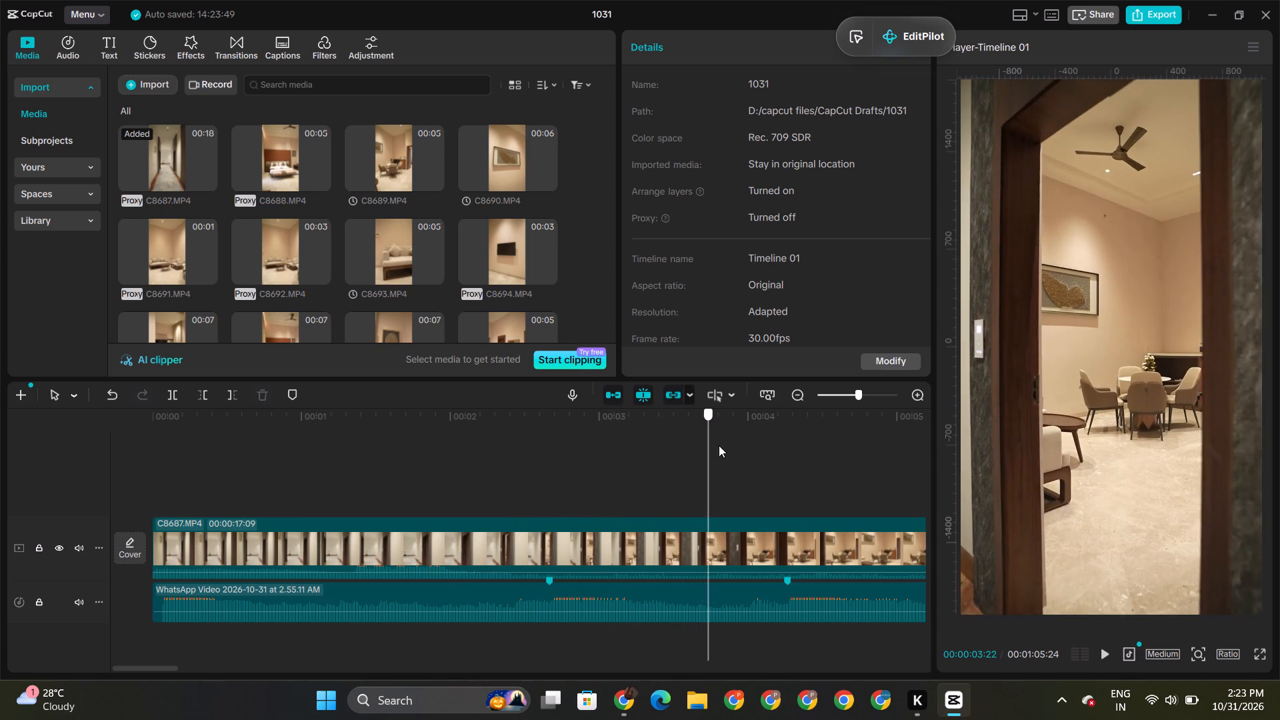
pyautogui.moveTo(719, 445); pyautogui.dragTo(669, 449)
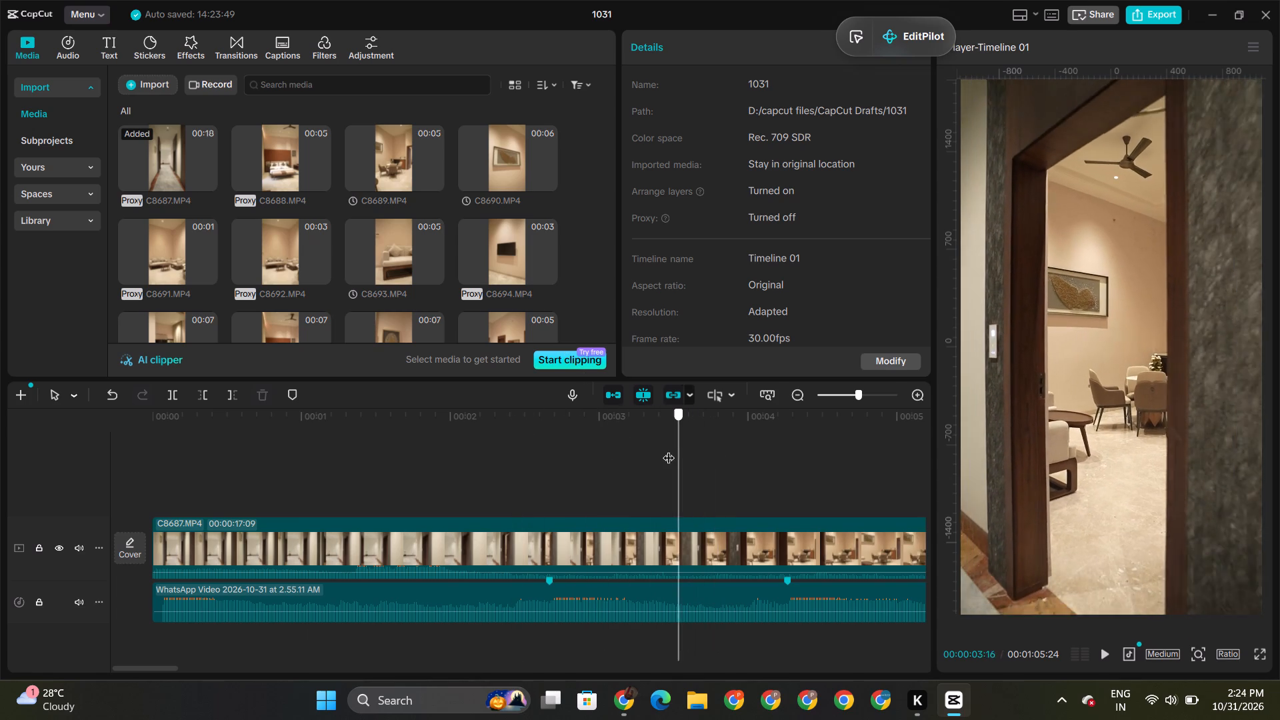
pyautogui.moveTo(669, 449); pyautogui.dragTo(499, 459)
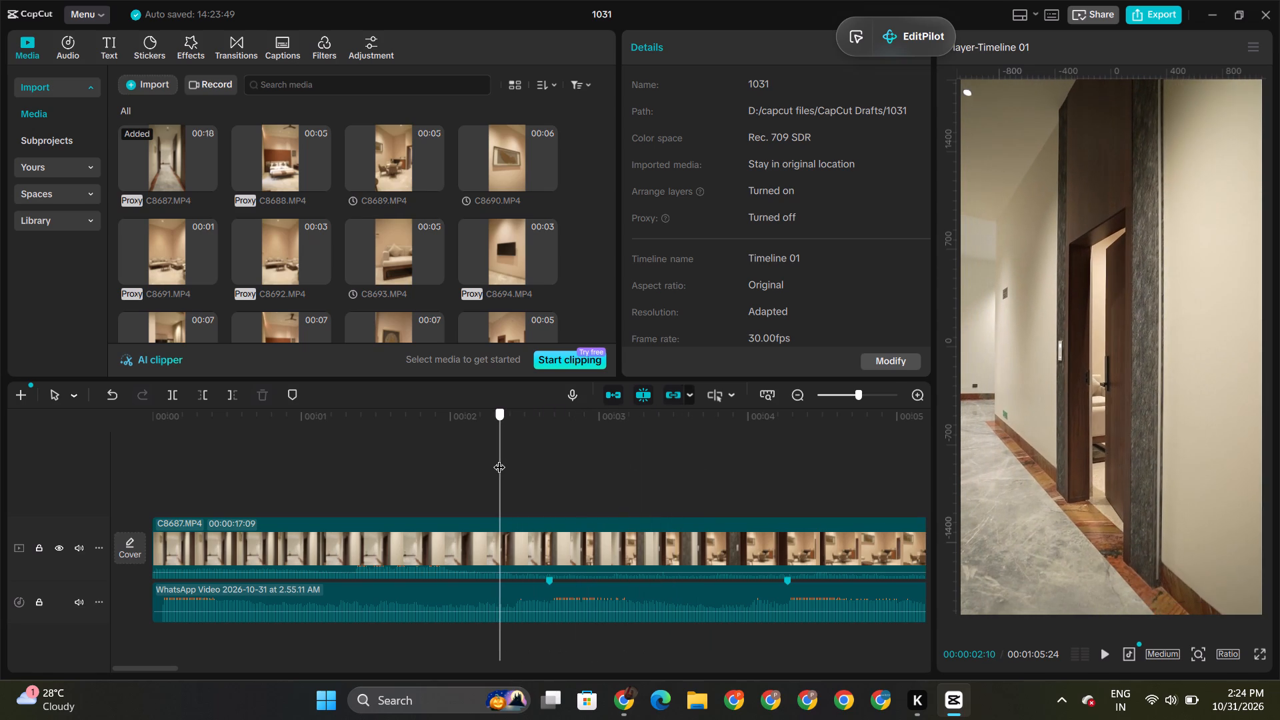
pyautogui.moveTo(499, 459); pyautogui.dragTo(768, 457)
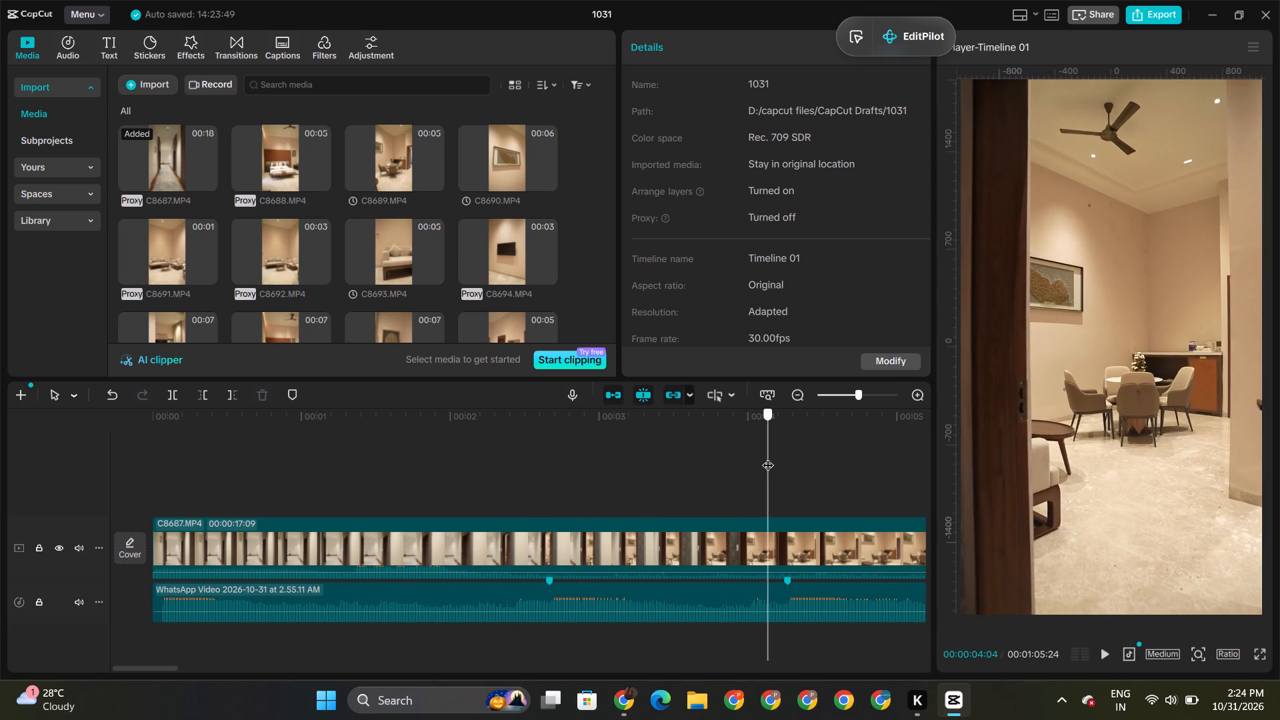
pyautogui.moveTo(768, 457); pyautogui.dragTo(647, 463)
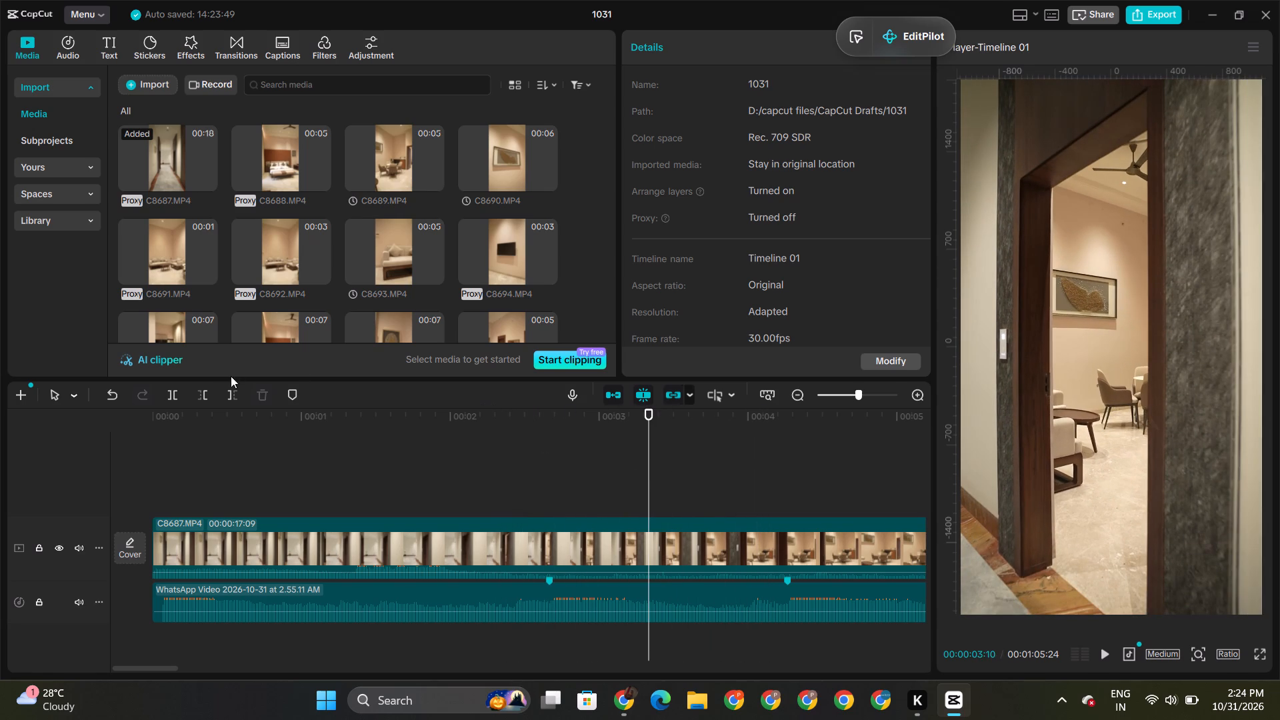
pyautogui.click(206, 393)
# Play the trimmed C8687.MP4 clip briefly and set its playback speed to 0.60x.
pyautogui.press('space')
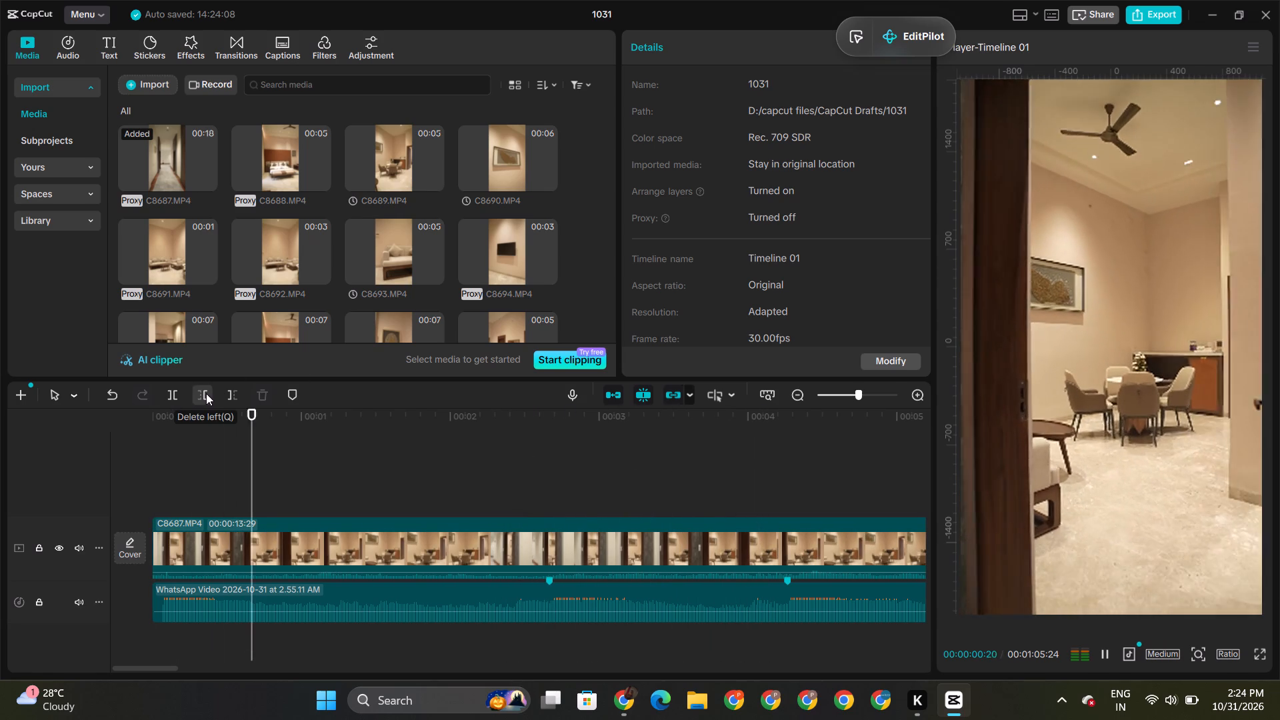
pyautogui.press('space')
pyautogui.click(442, 553)
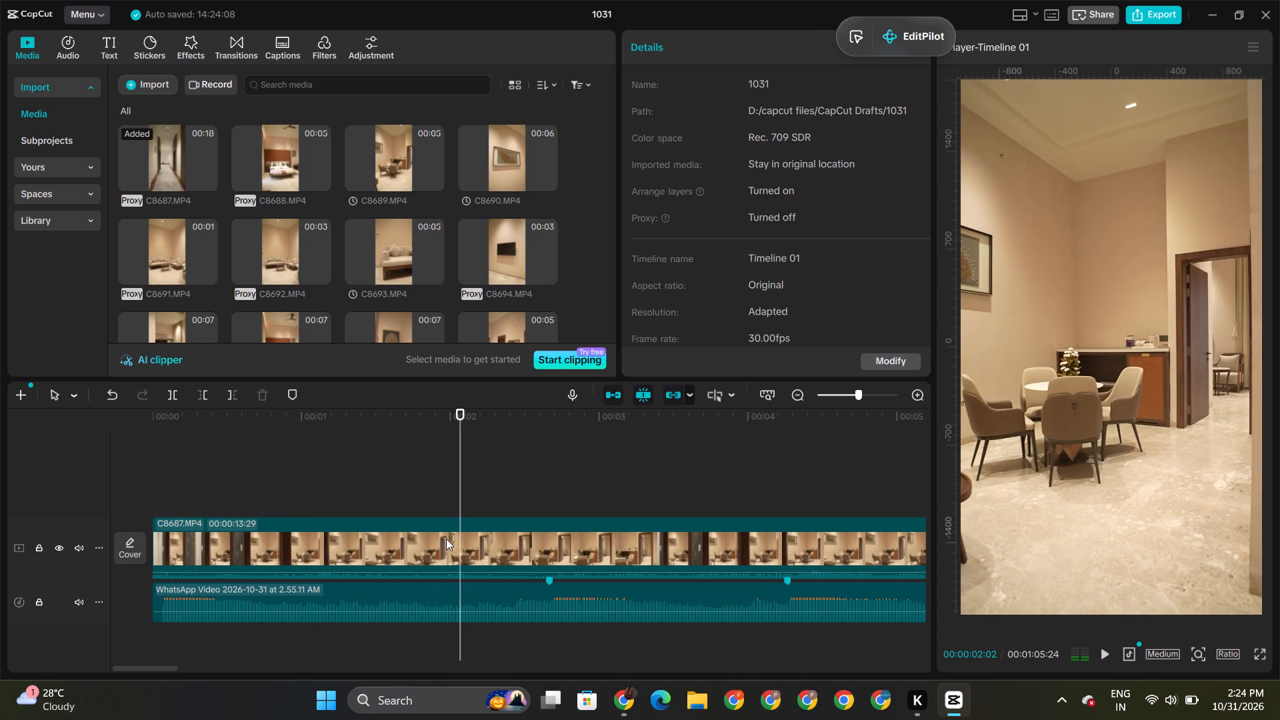
pyautogui.click(752, 41)
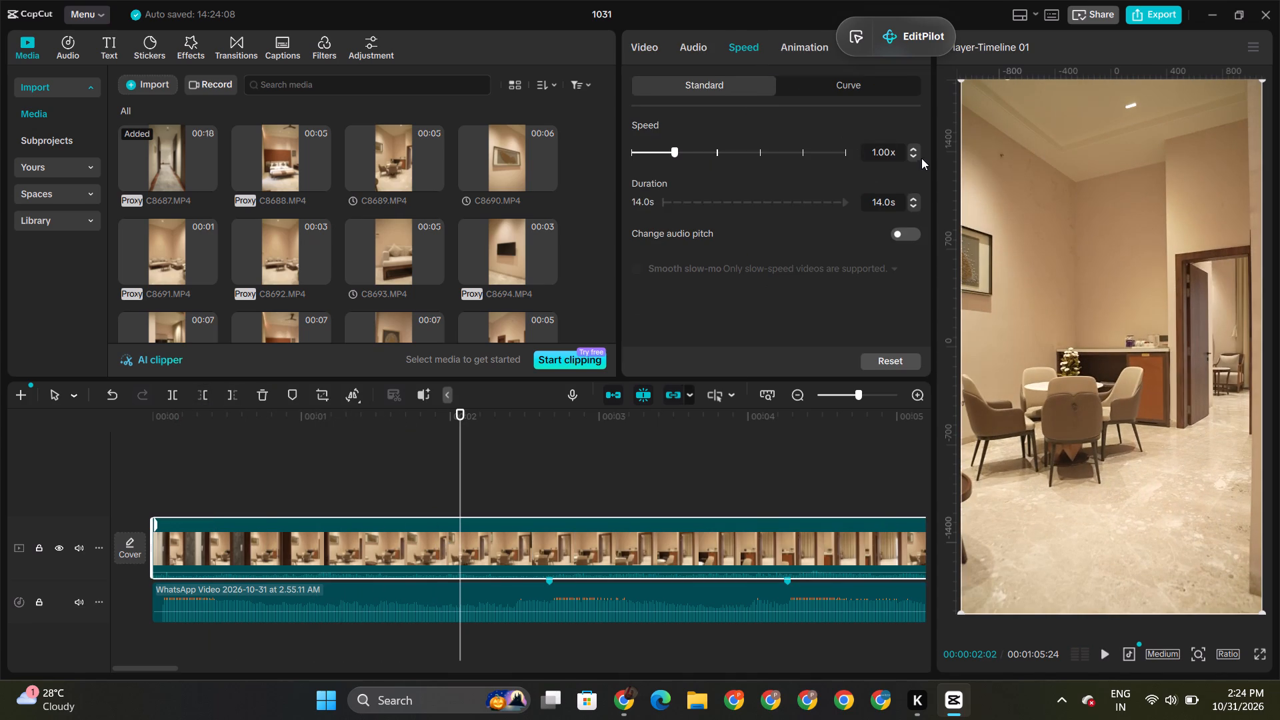
pyautogui.tripleClick(913, 154)
pyautogui.click(913, 154)
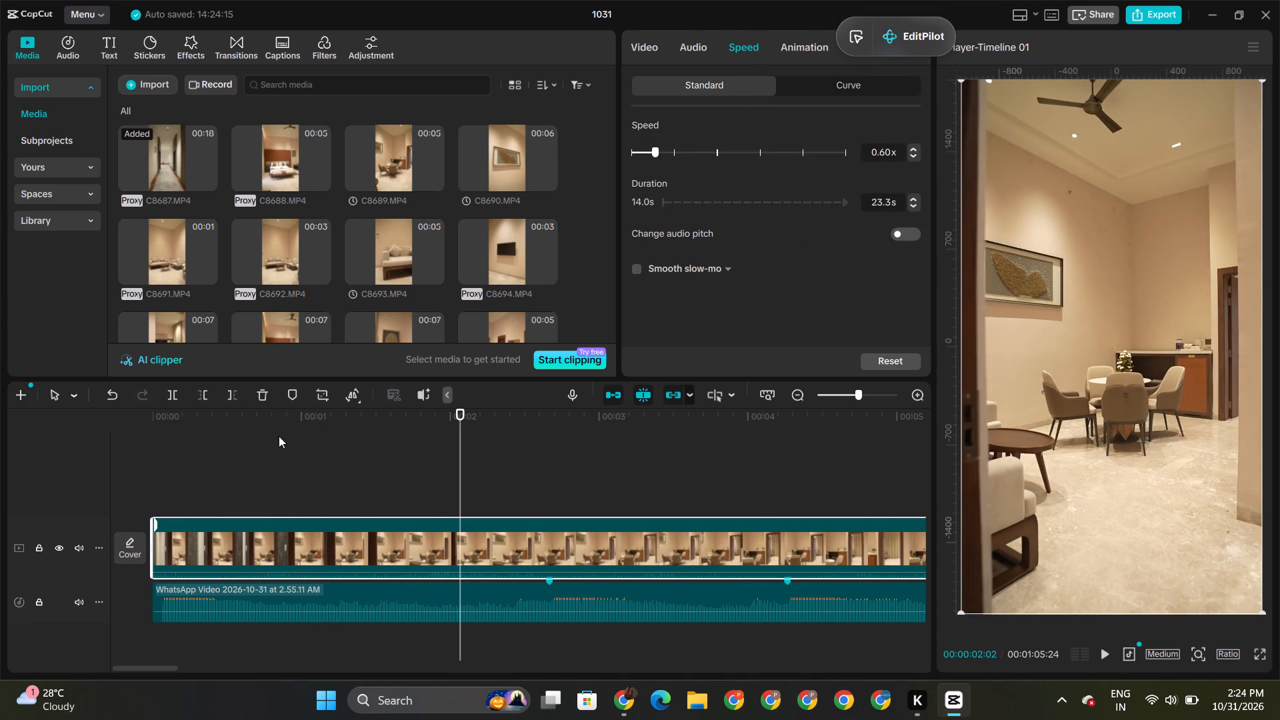
# Play the slowed C8687.MP4 from the start and trim off everything after the first beat marker at 00:00:02:20.
pyautogui.click(207, 421)
pyautogui.moveTo(207, 421); pyautogui.dragTo(122, 431)
pyautogui.press('space')
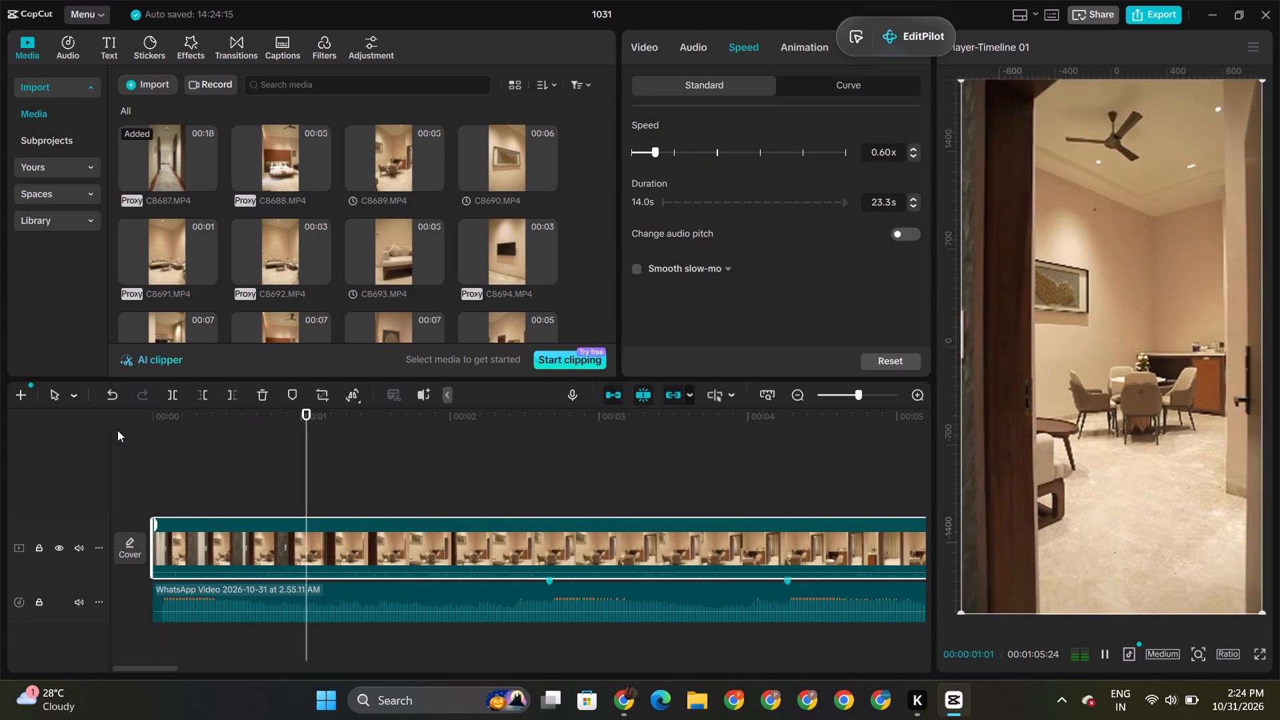
pyautogui.press('space')
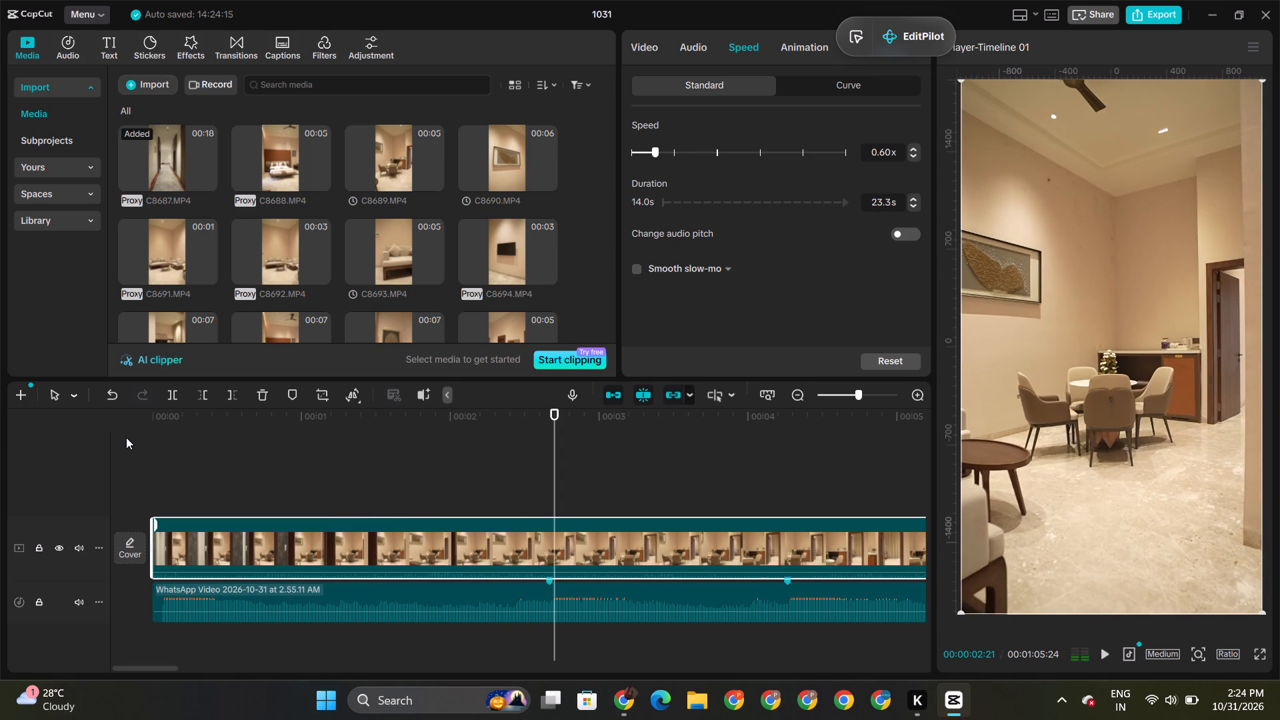
pyautogui.press('Left')
pyautogui.press('Left')
pyautogui.press('Right')
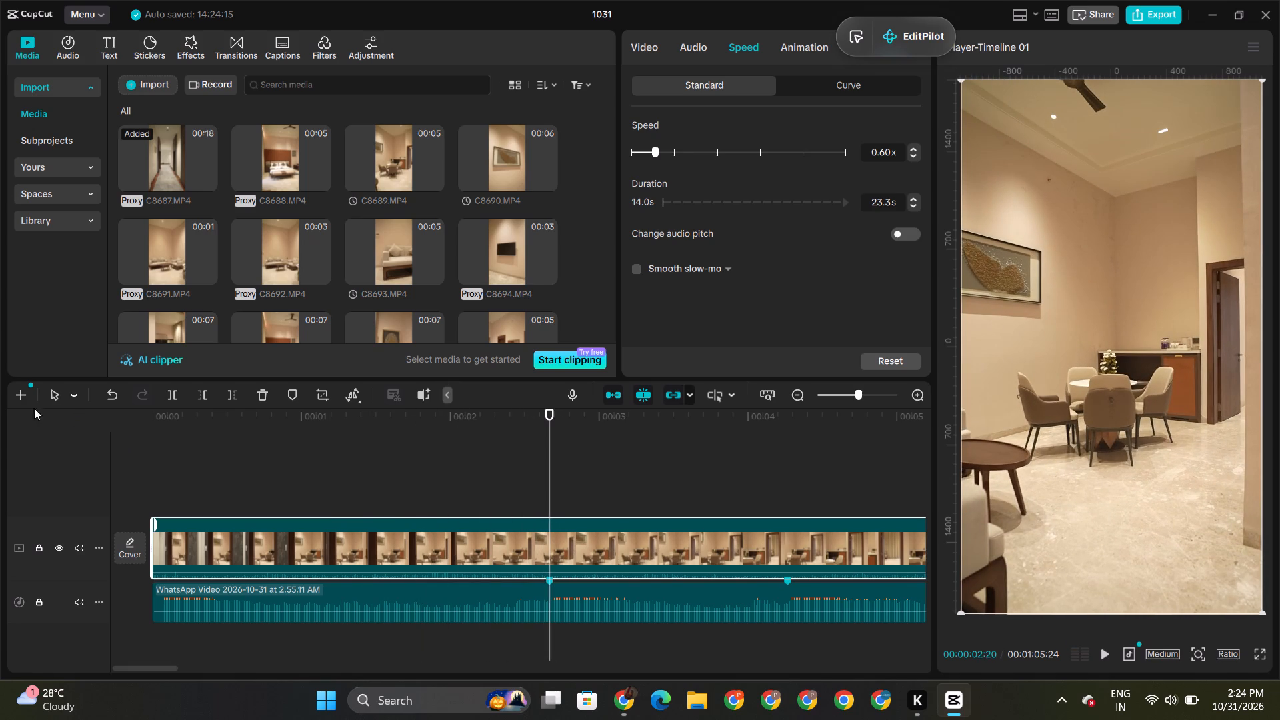
pyautogui.click(230, 393)
# Preview C8688.MP4 and C8689.MP4, and place C8688.MP4 directly after C8687.MP4 on the video track.
pyautogui.click(251, 173)
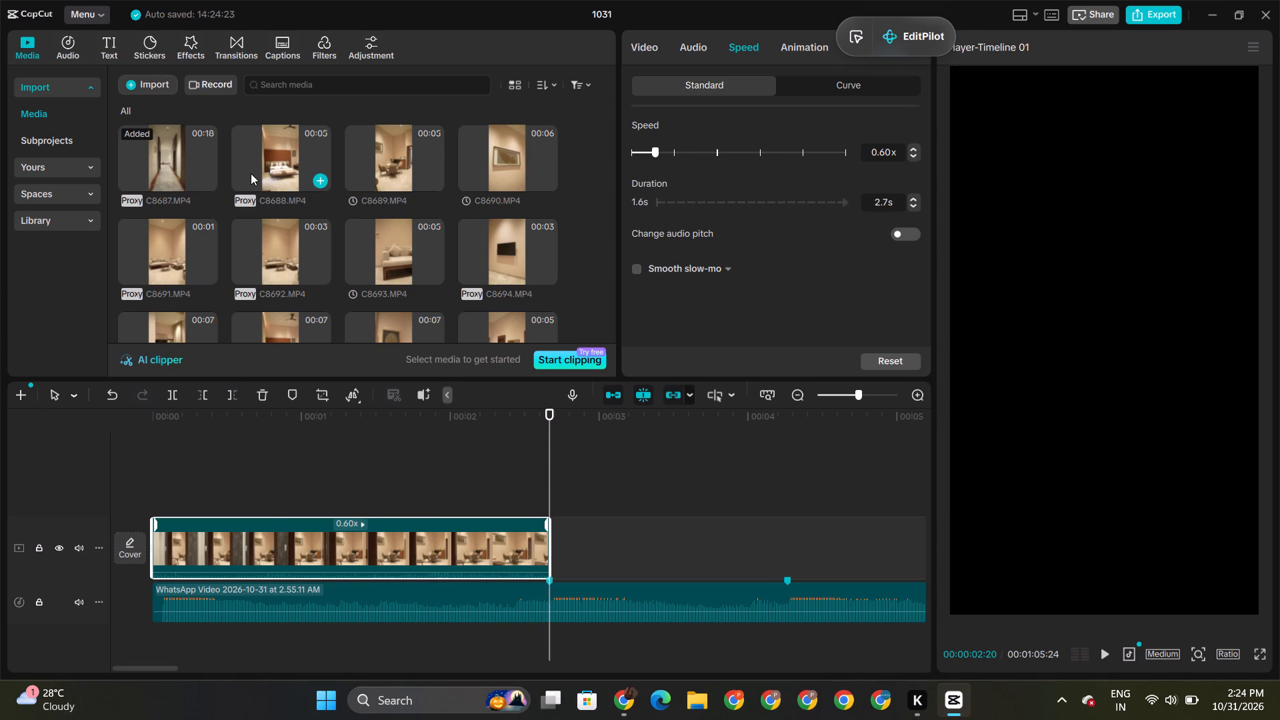
pyautogui.press('space')
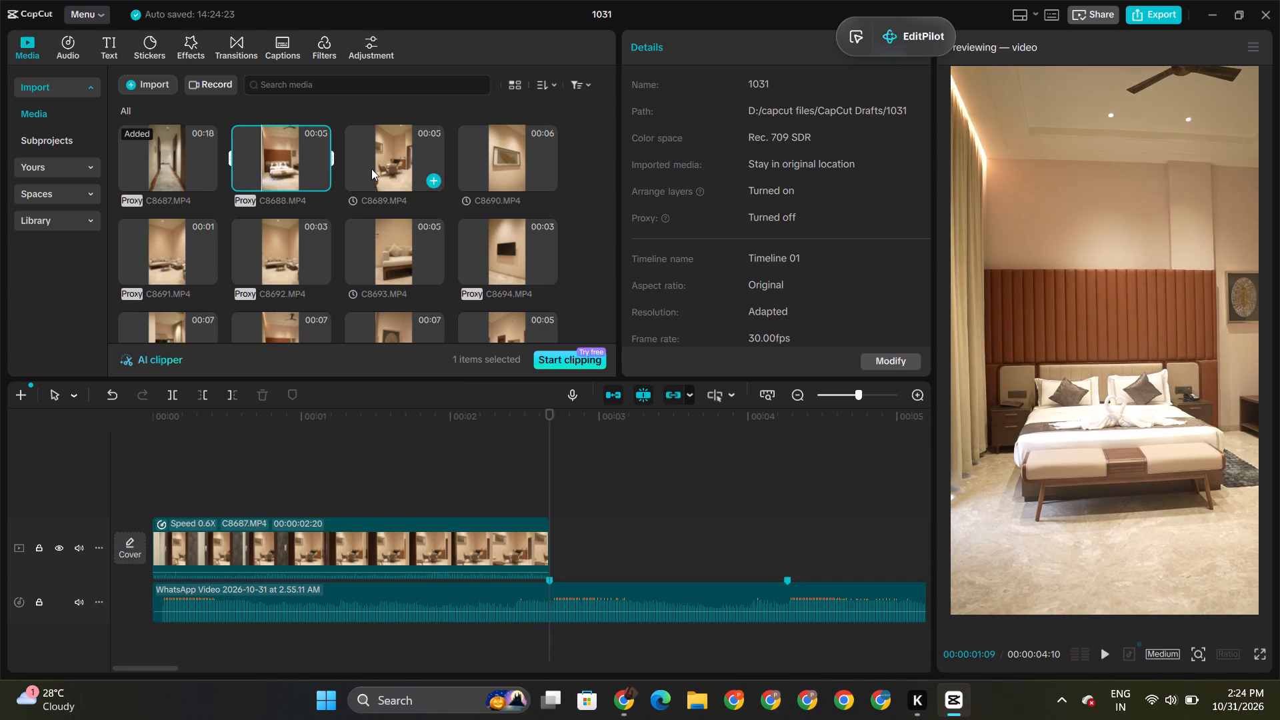
pyautogui.click(371, 169)
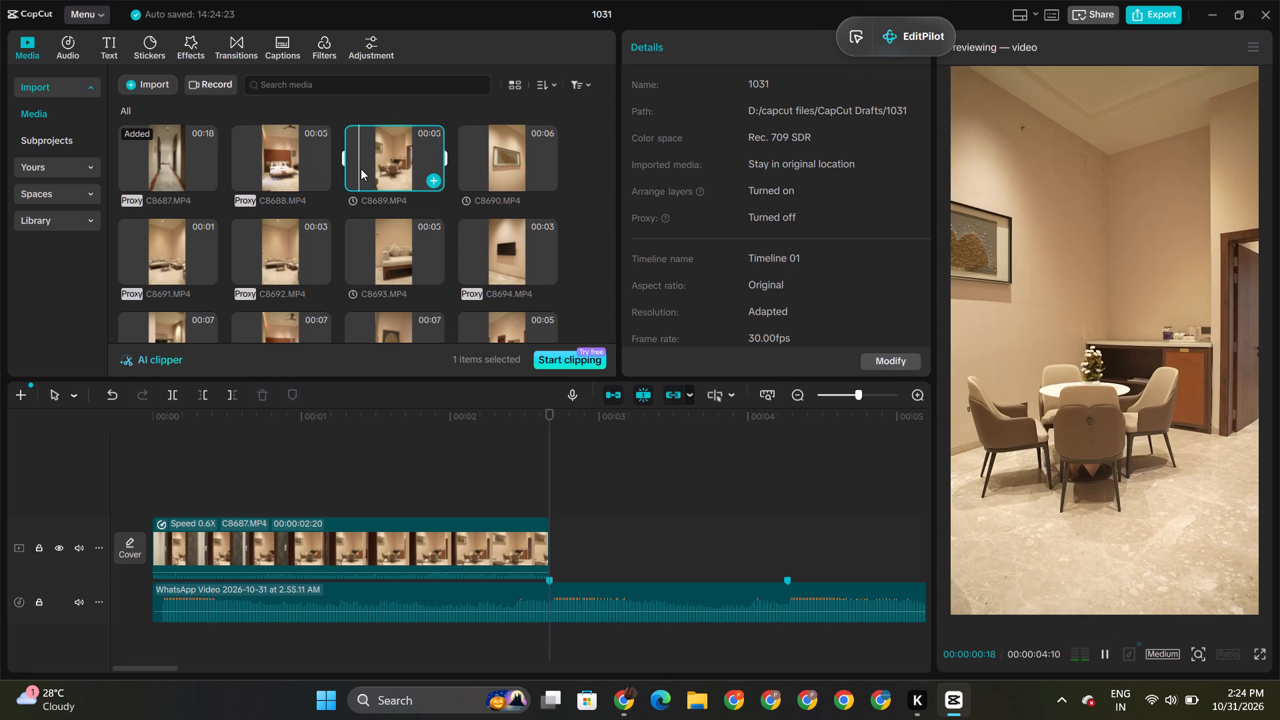
pyautogui.press('space')
pyautogui.click(302, 155)
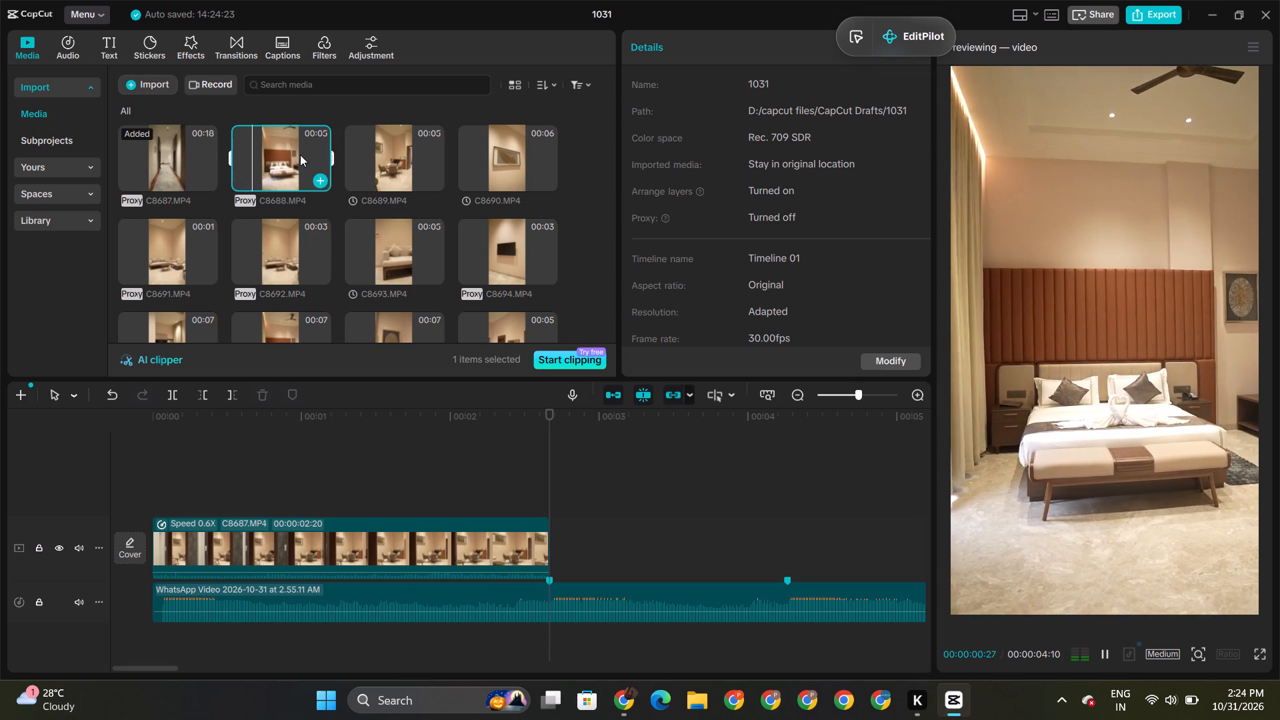
pyautogui.moveTo(300, 155); pyautogui.dragTo(579, 536)
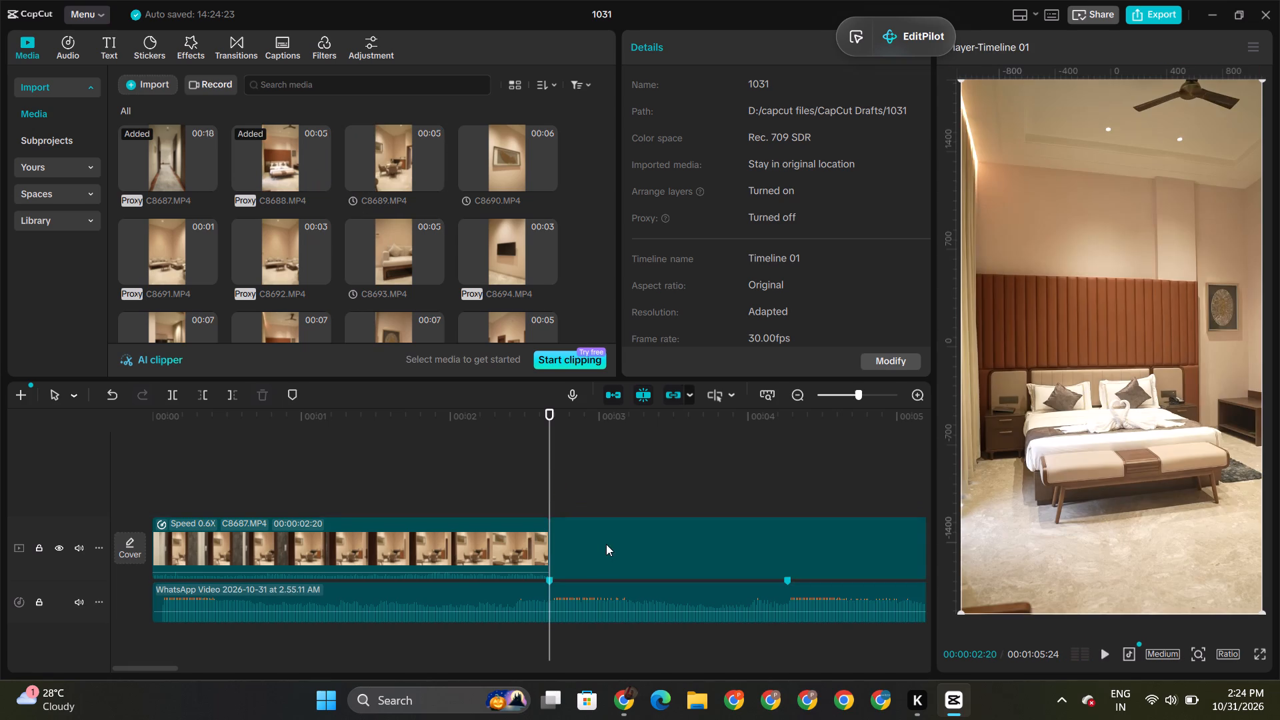
# Reduce the playback speed of the C8688.MP4 bedroom clip to 0.80x.
pyautogui.click(606, 544)
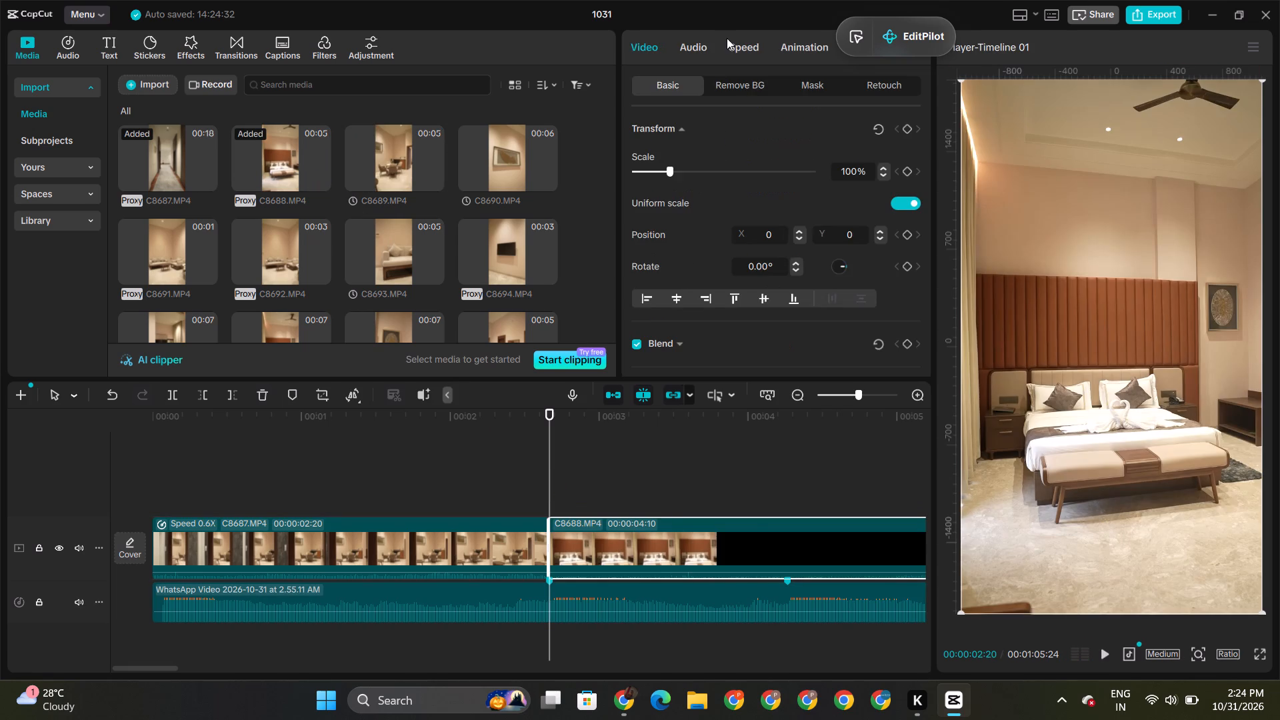
pyautogui.click(747, 47)
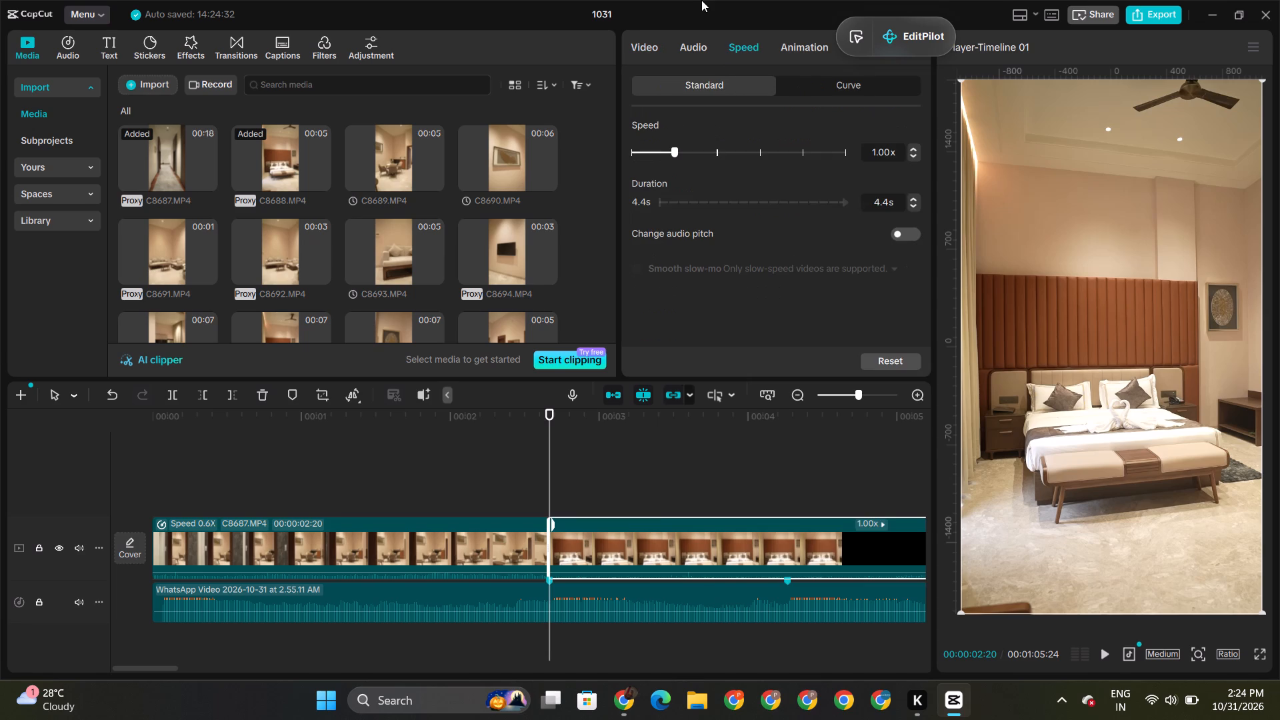
pyautogui.tripleClick(912, 157)
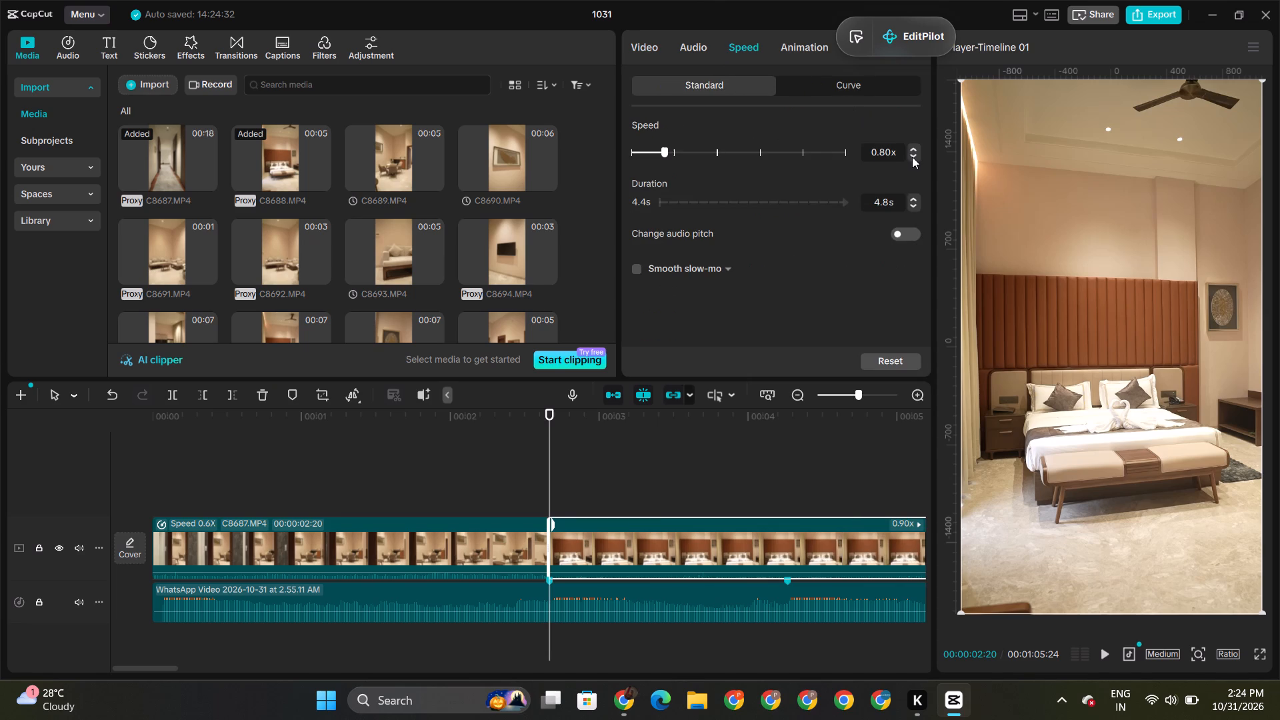